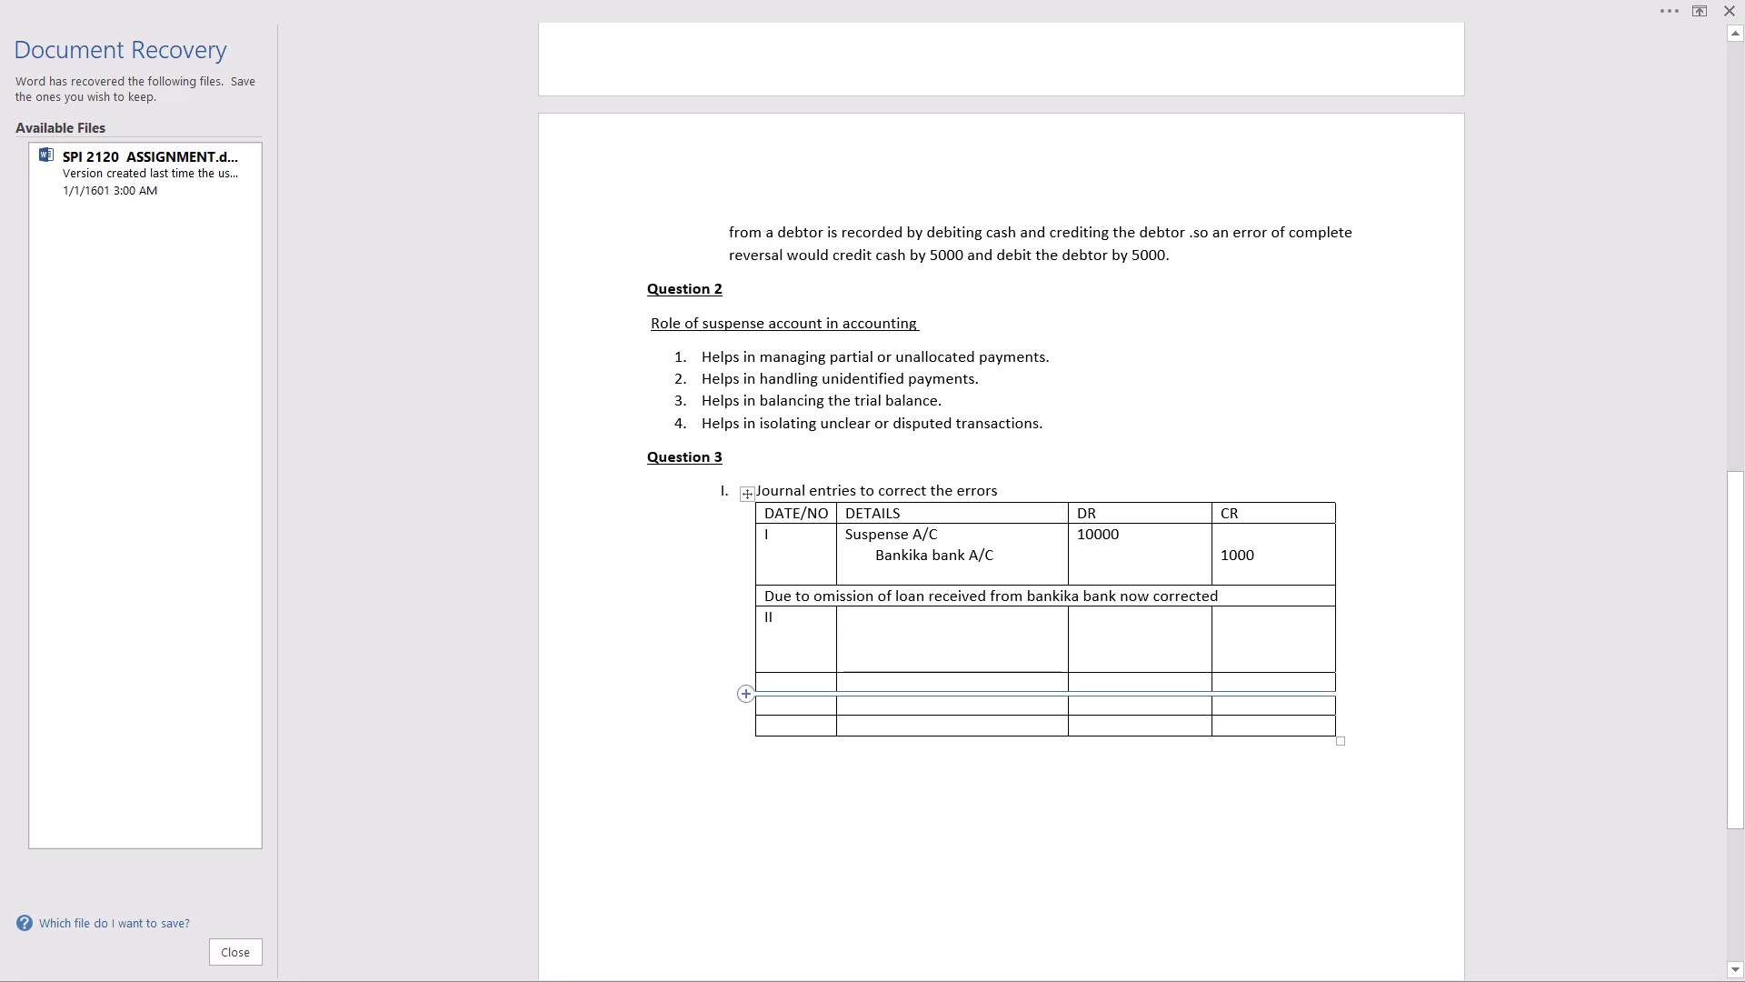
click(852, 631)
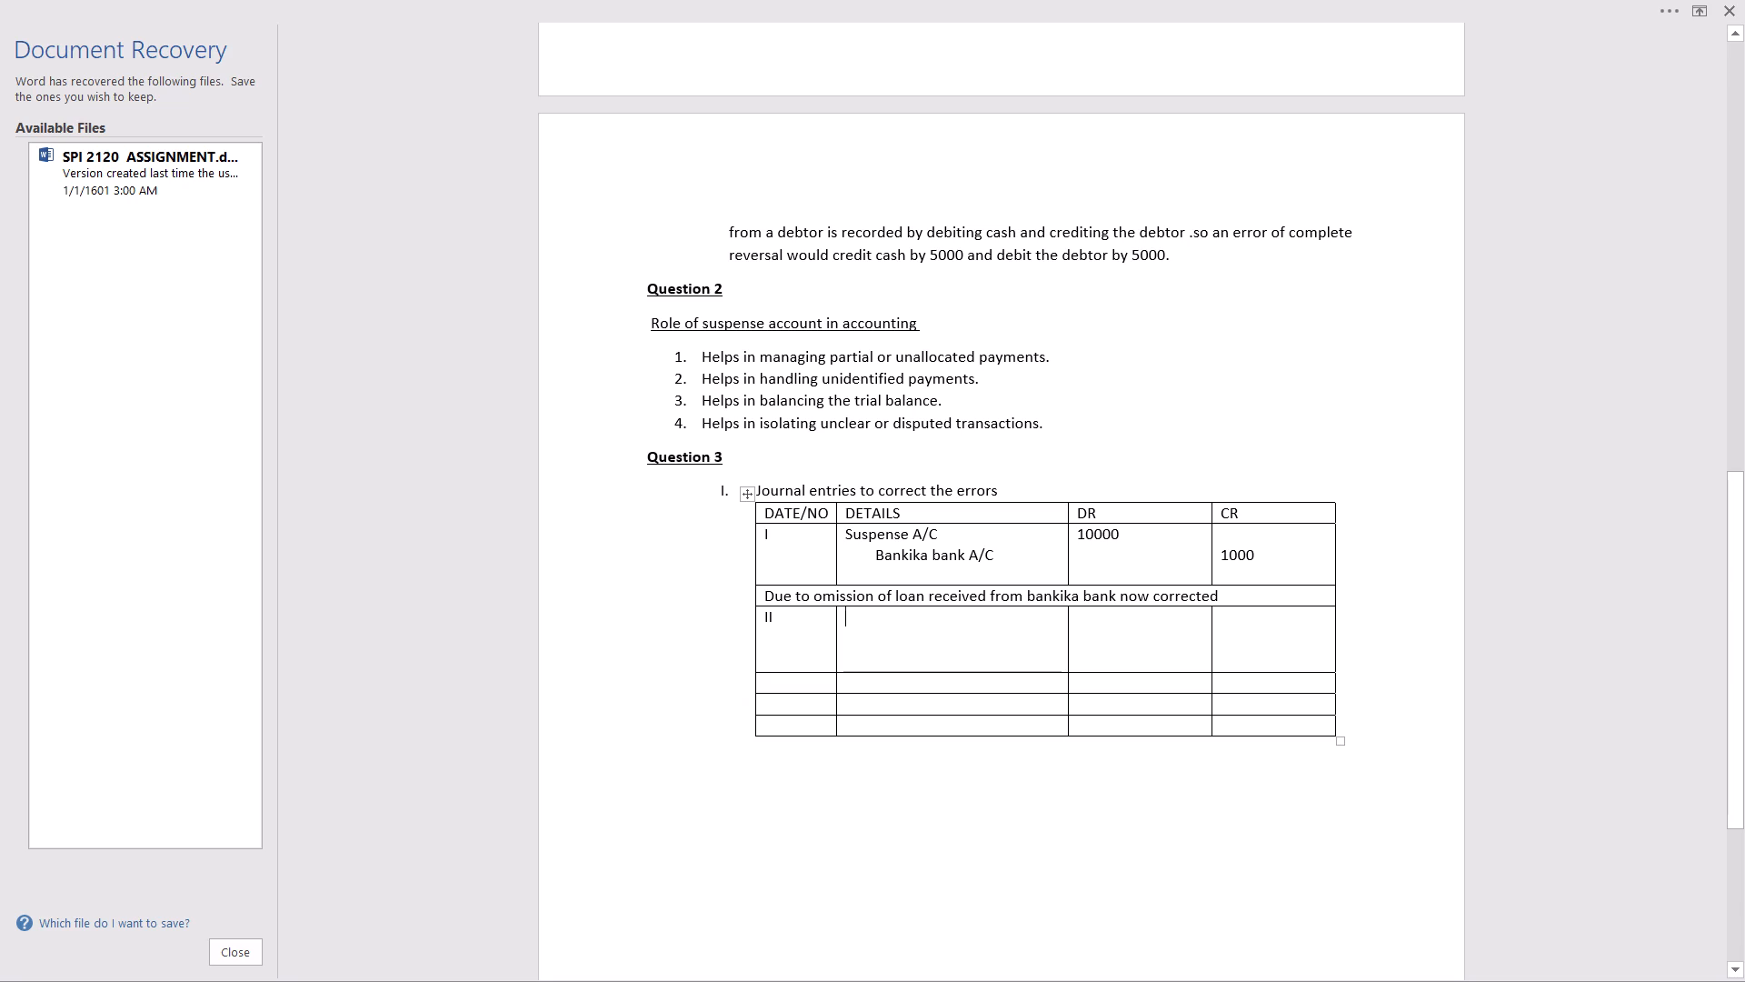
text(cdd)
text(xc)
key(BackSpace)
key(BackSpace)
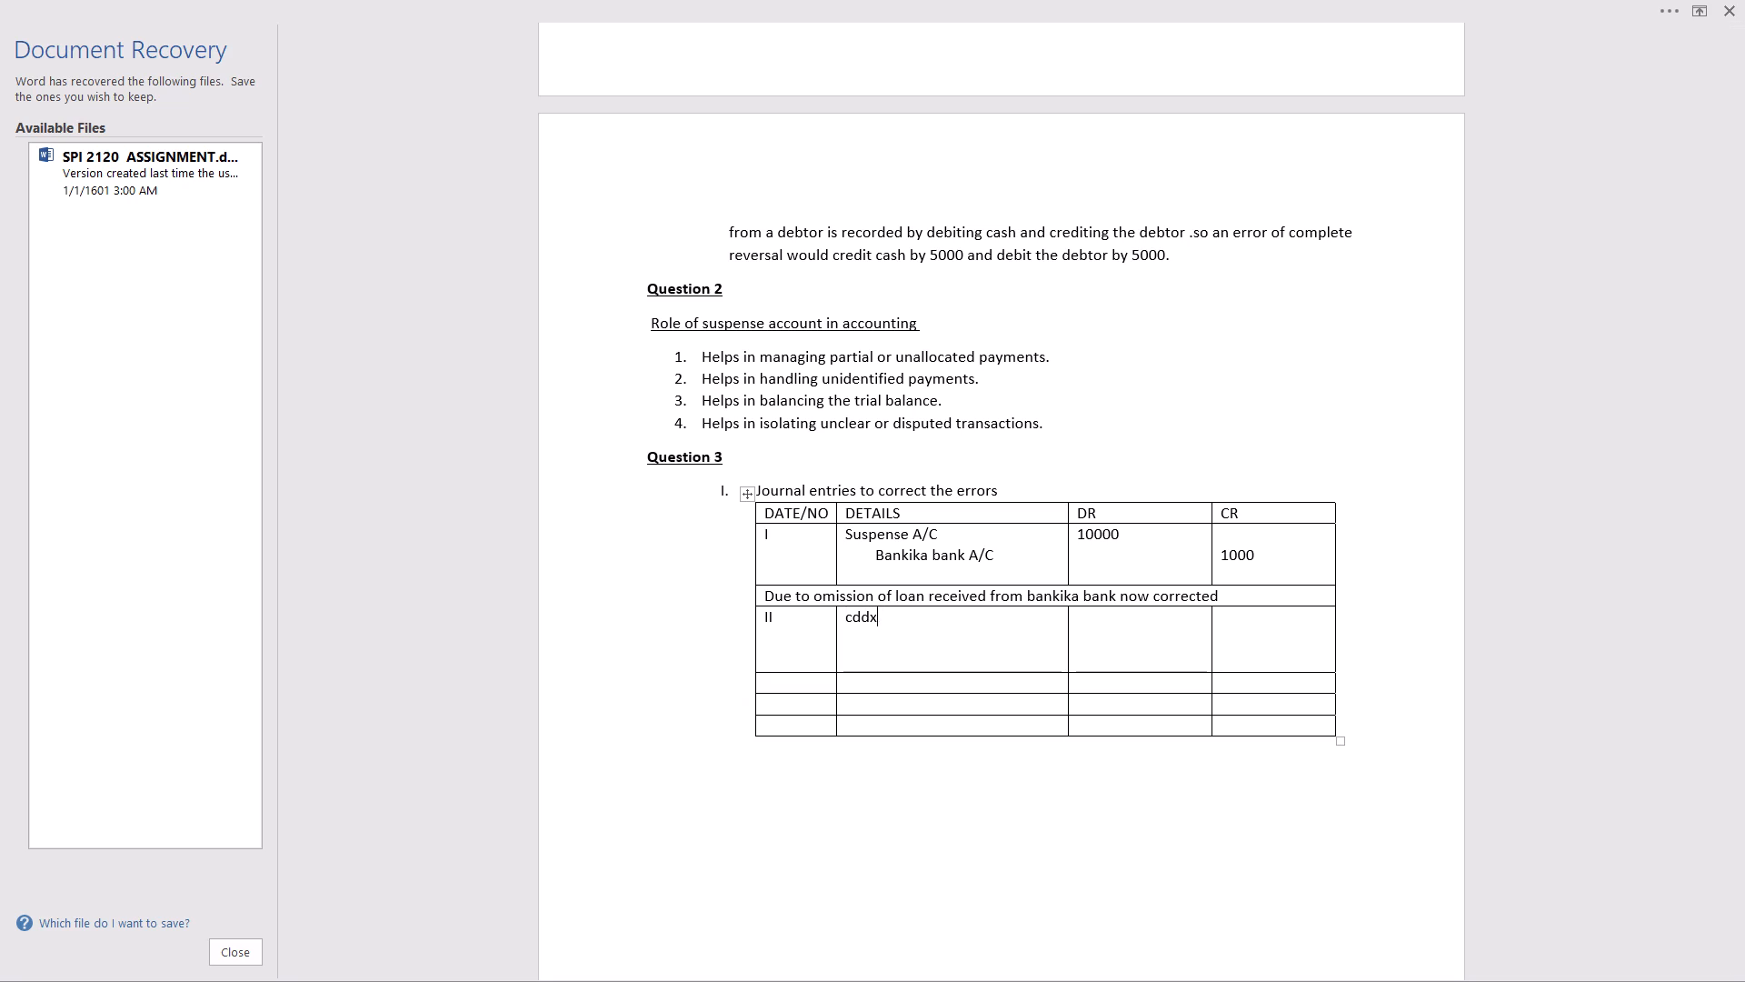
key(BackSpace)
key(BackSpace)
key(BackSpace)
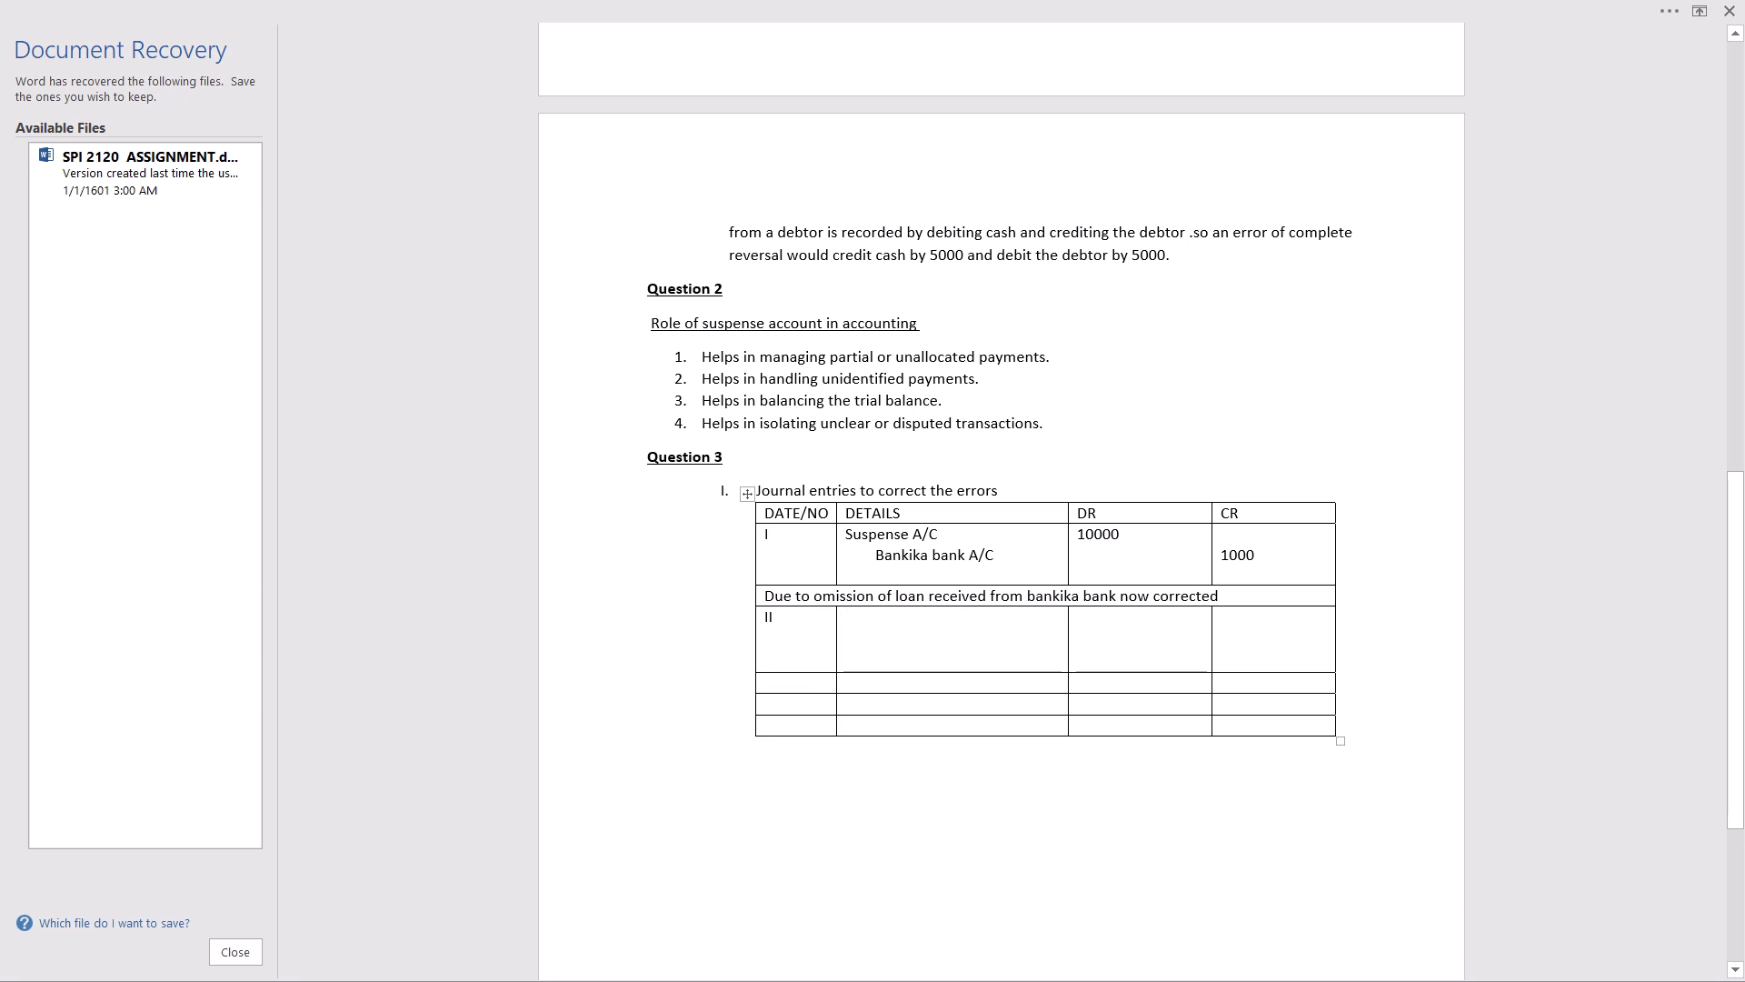
Enter "Expence A/C" in the DETAILS cell of journal entry II.
text(XPENCE A)
key(BackSpace)
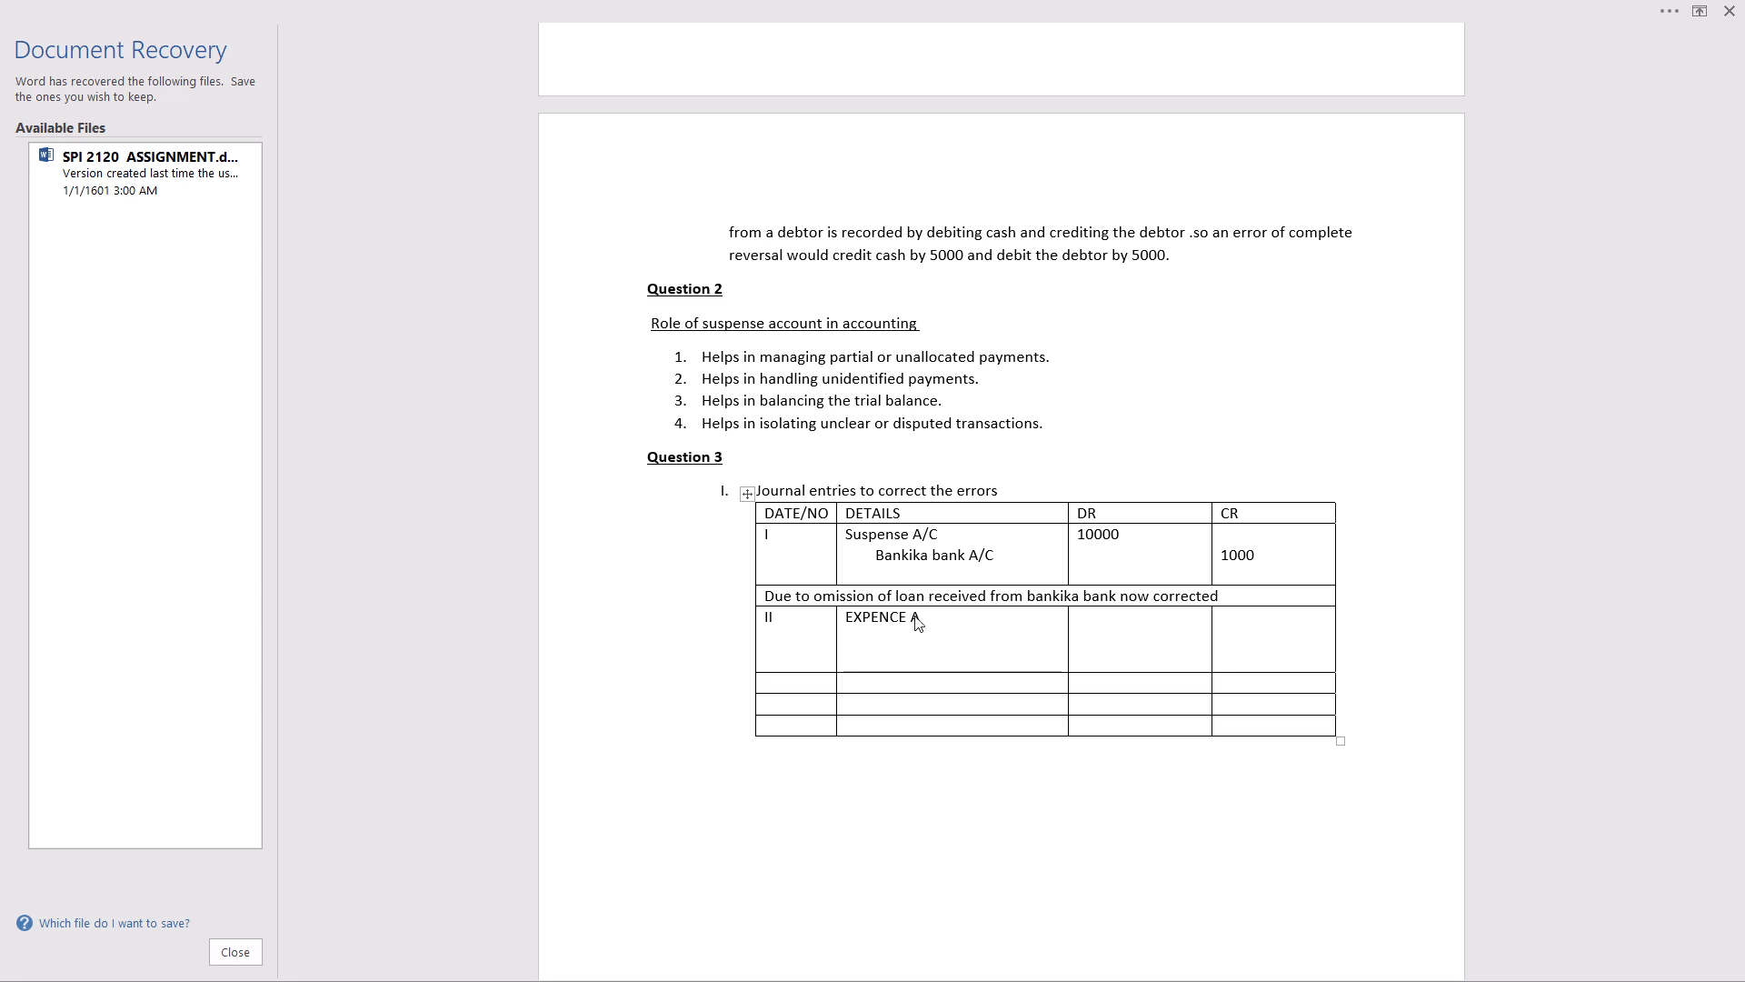
key(BackSpace)
key(BackSpace)
key(BackSpace)
key(BackSpace)
key(BackSpace)
key(BackSpace)
key(BackSpace)
text(xpence)
key(space)
key(shift+a)
key(slash)
key(shift+c)
Correct the misspelled word "Expence" to "Expense" in entry II's DETAILS cell using the spelling suggestion.
right_drag(892, 610, 866, 648)
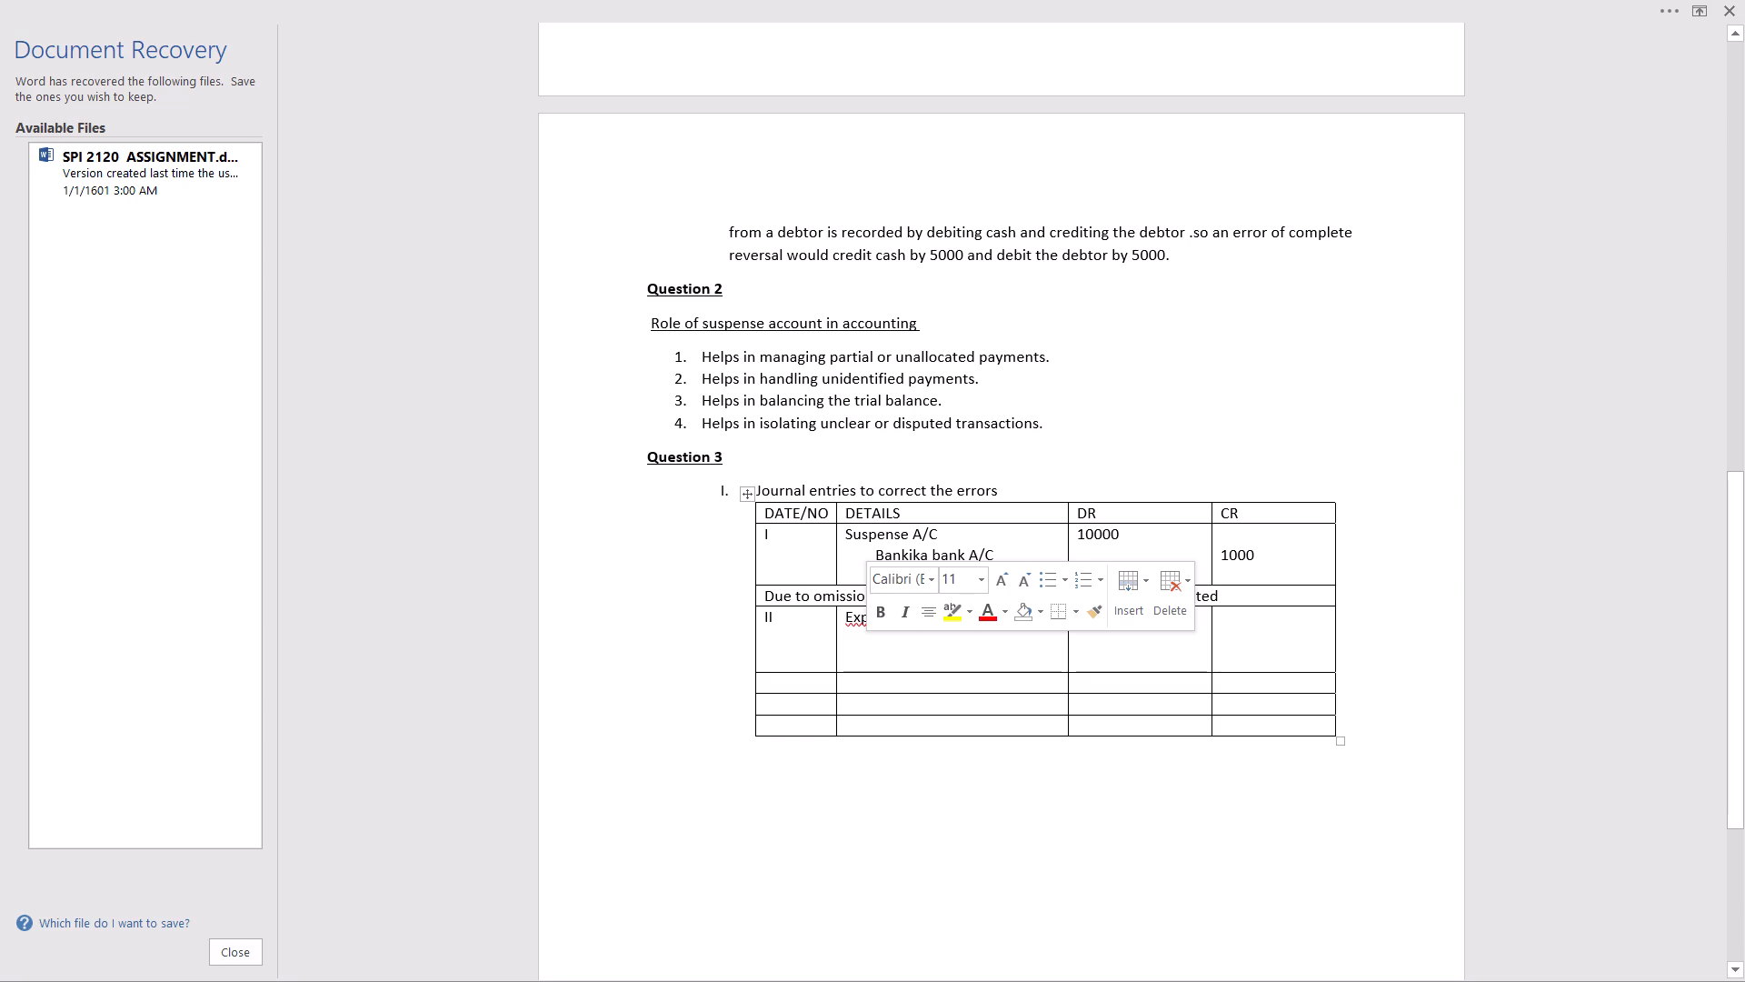
right_click(843, 647)
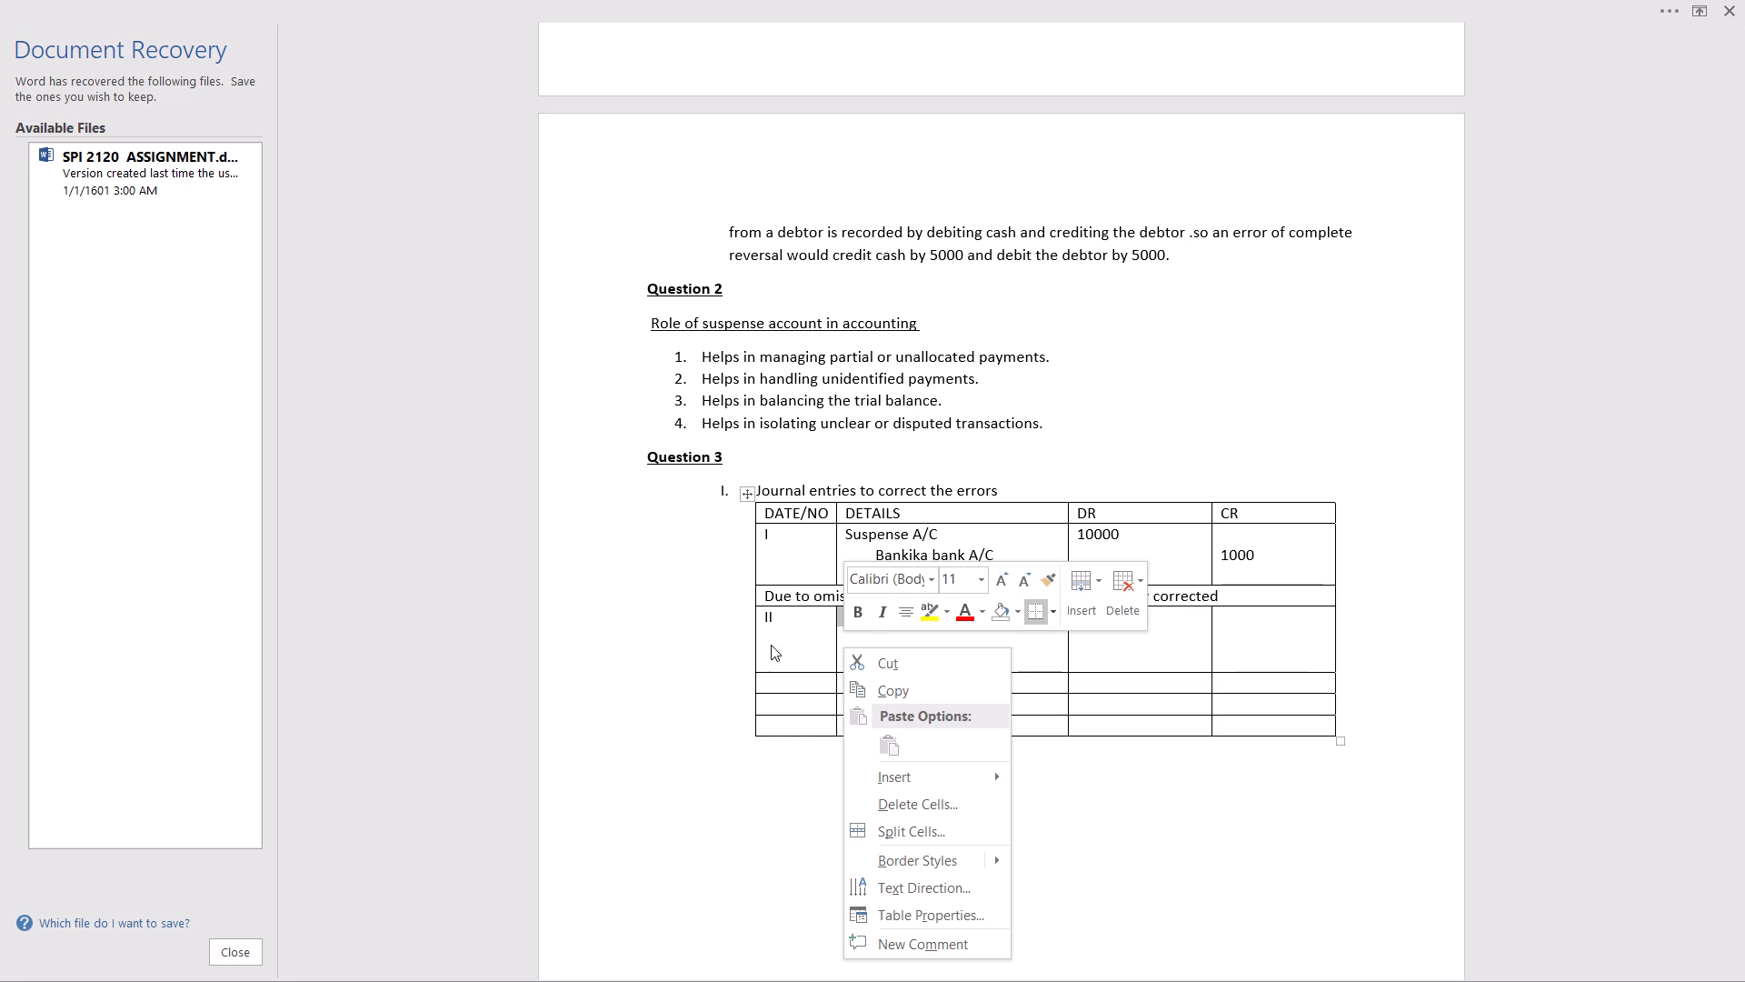
click(660, 726)
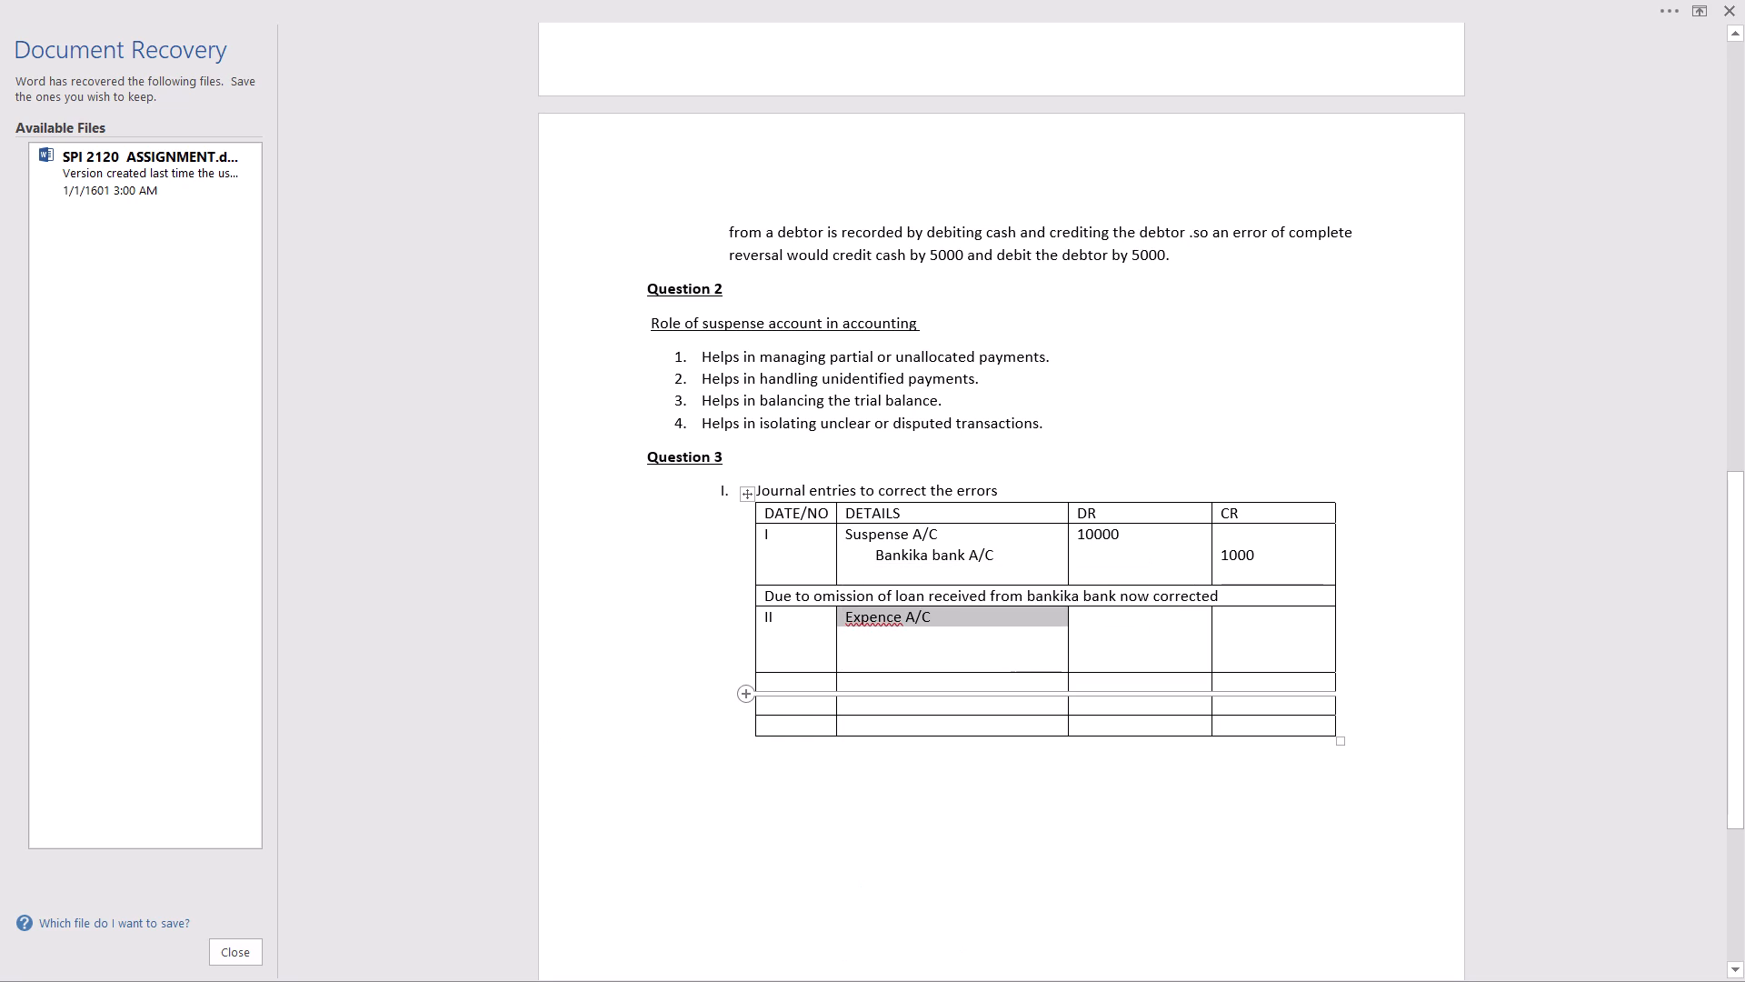
right_click(912, 617)
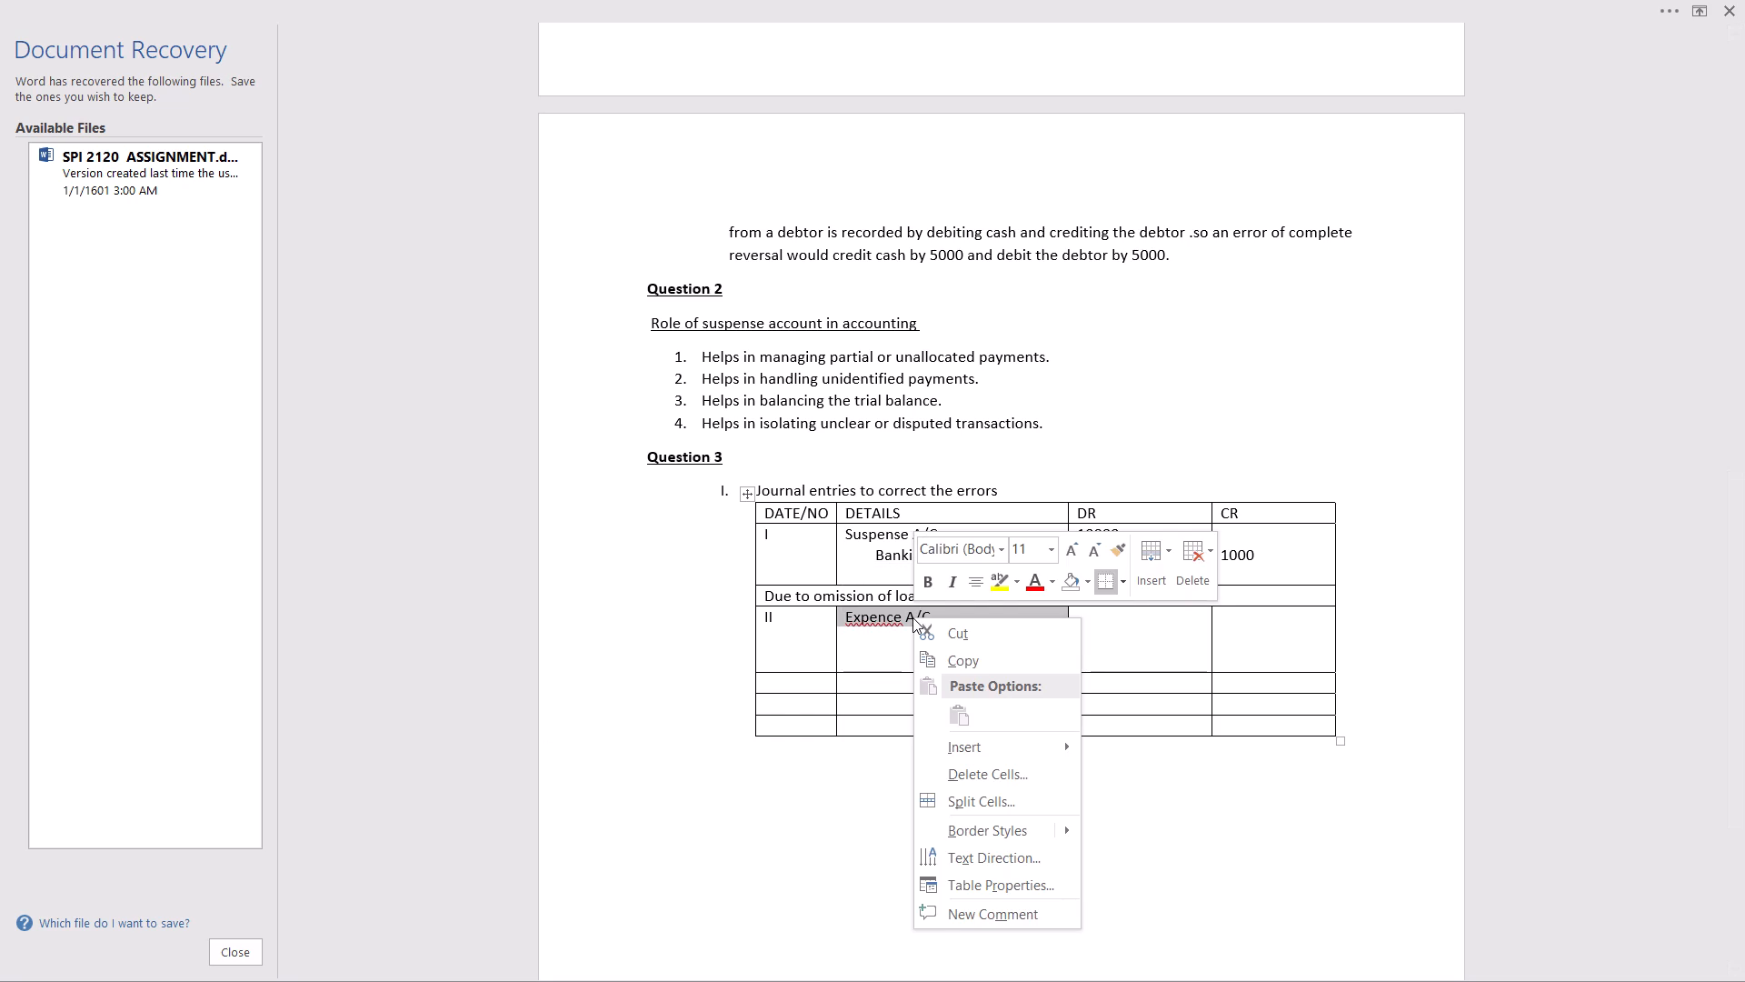
click(608, 812)
click(608, 812)
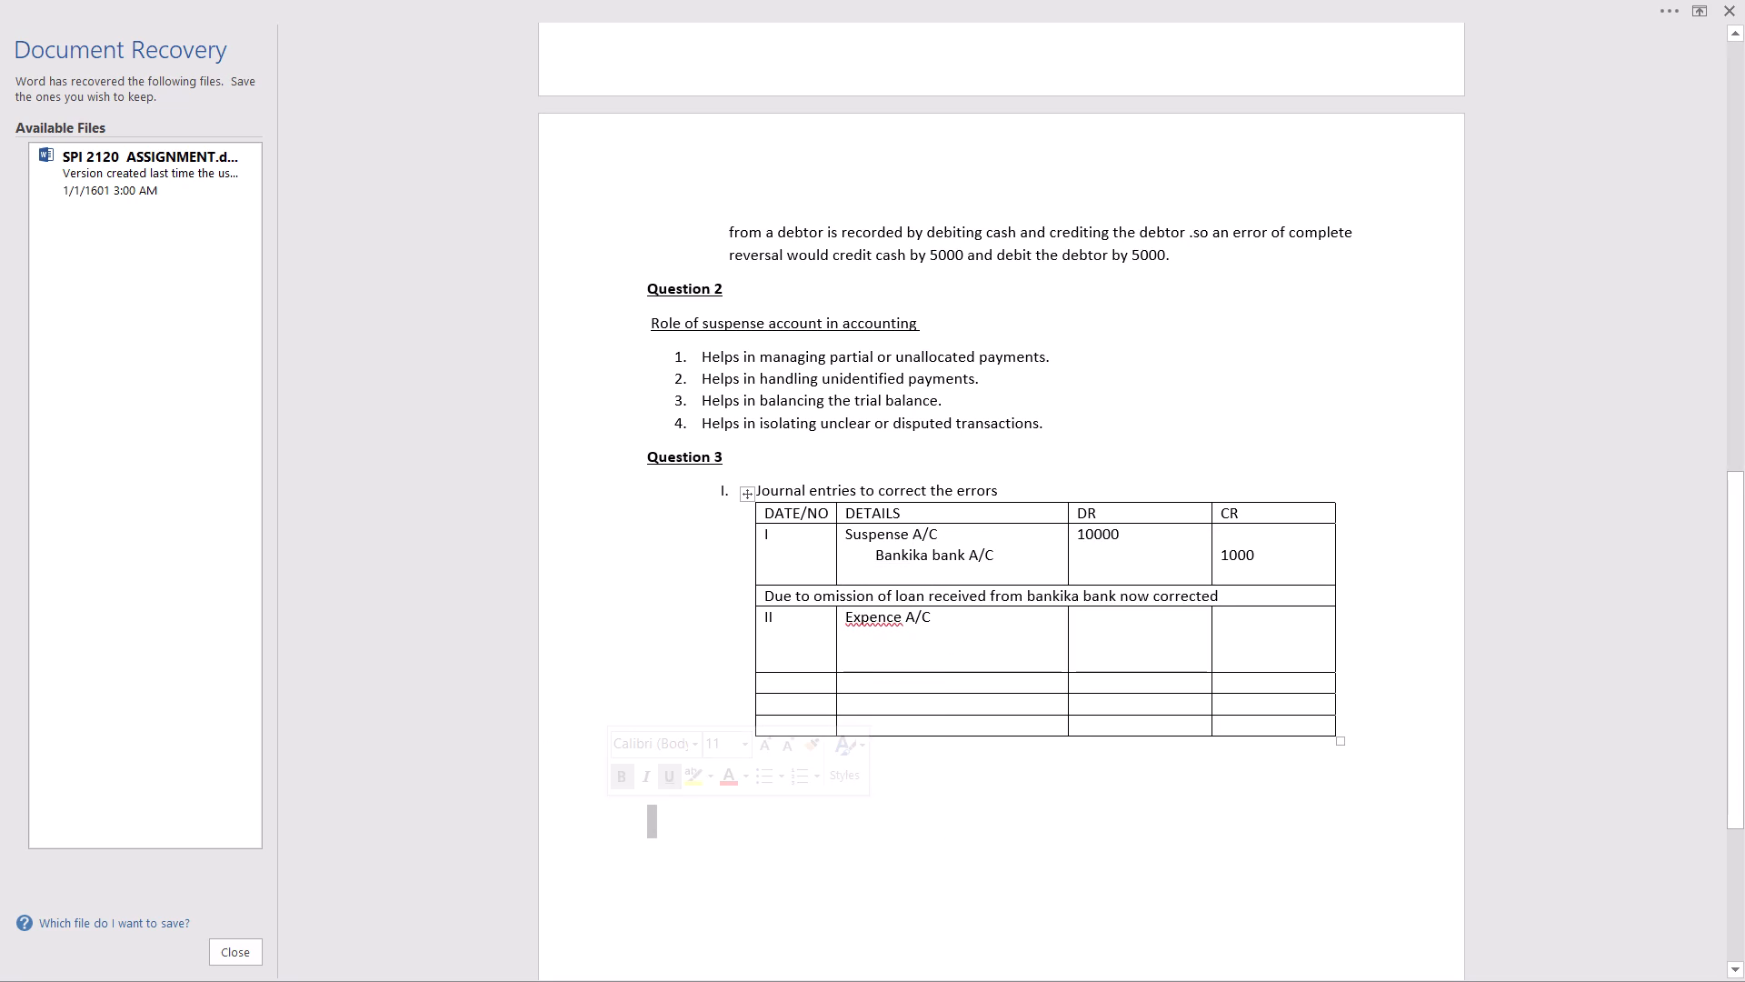
right_click(872, 624)
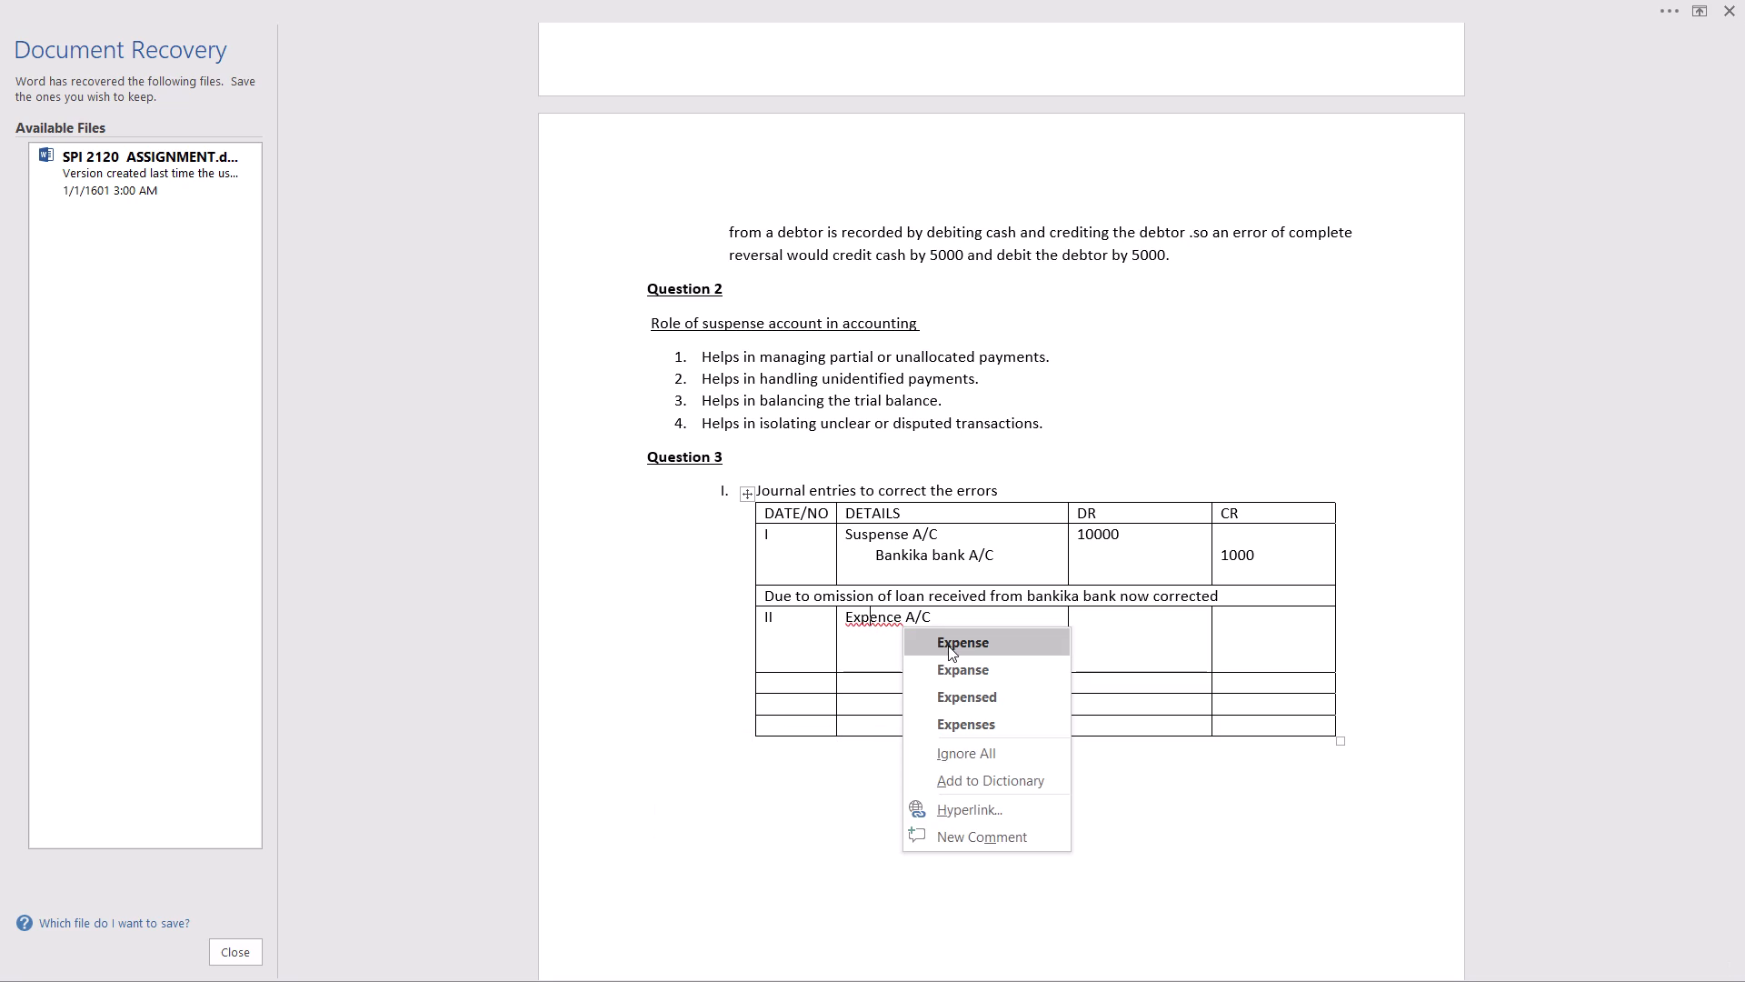
click(948, 646)
Enter 4000 in the DR cell of entry II, level with the Expense A/C line.
click(1094, 619)
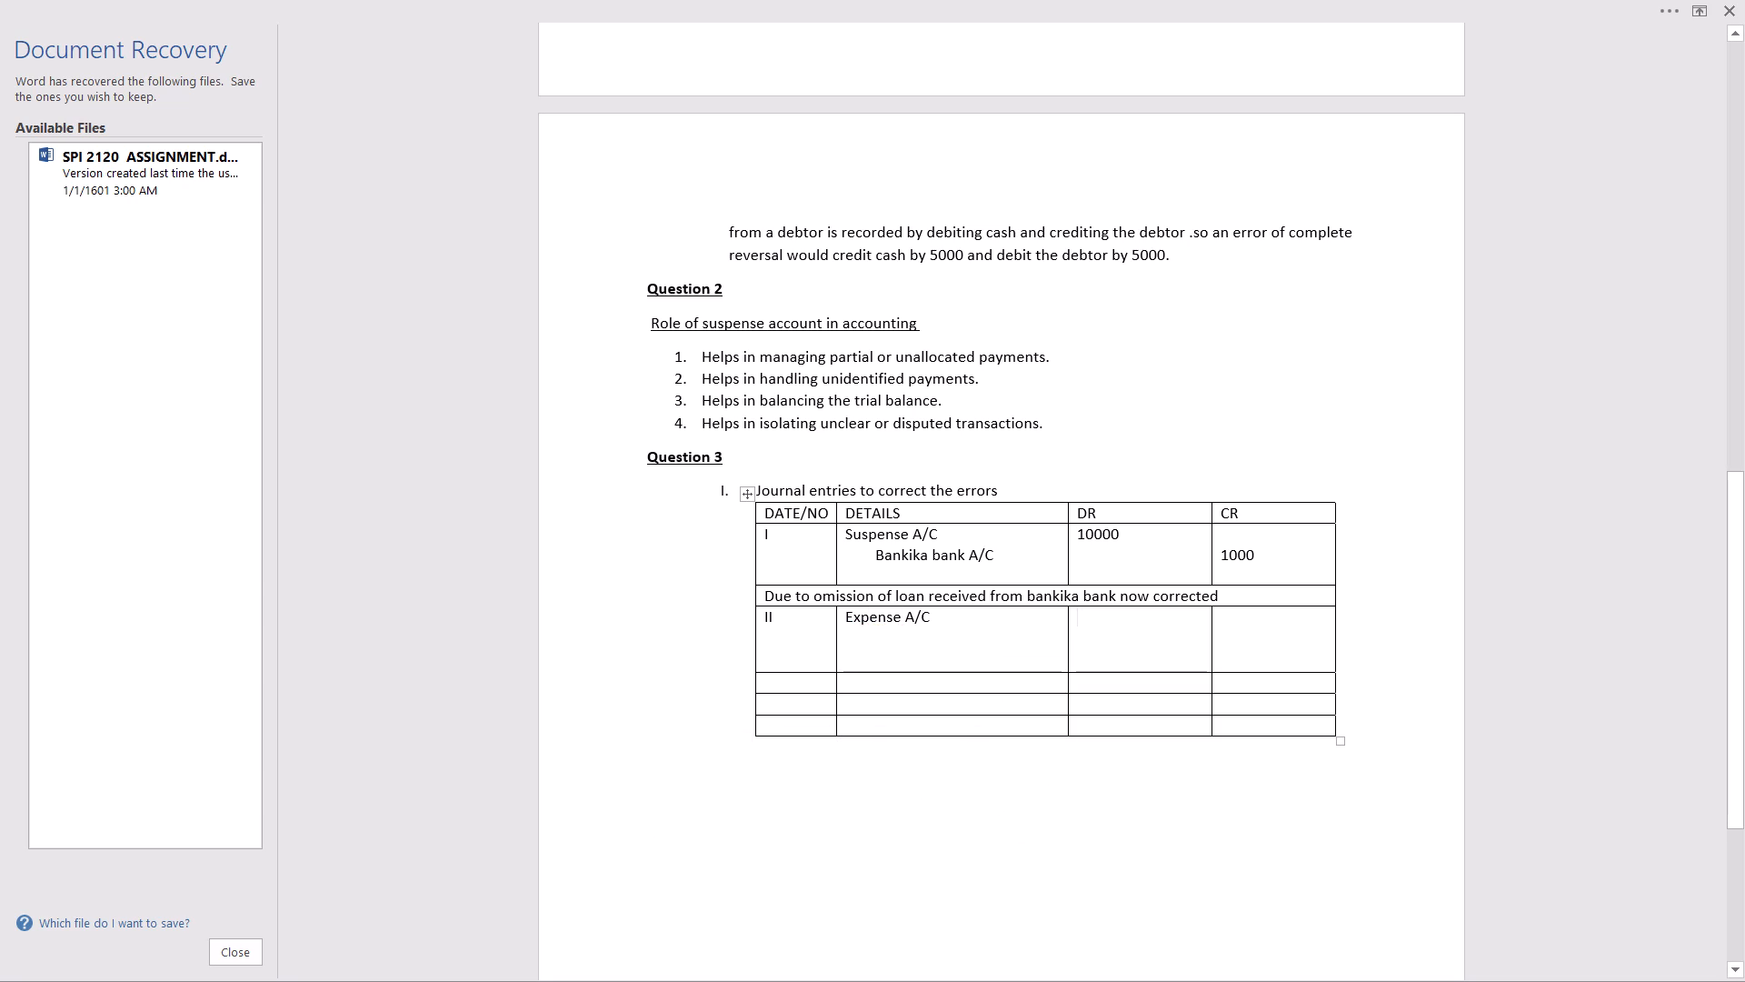
key(4)
text(000)
Add an indented second line reading "Bank A/C" beneath Expense A/C in entry II's DETAILS cell.
click(863, 637)
click(954, 624)
key(Return)
key(space)
key(space)
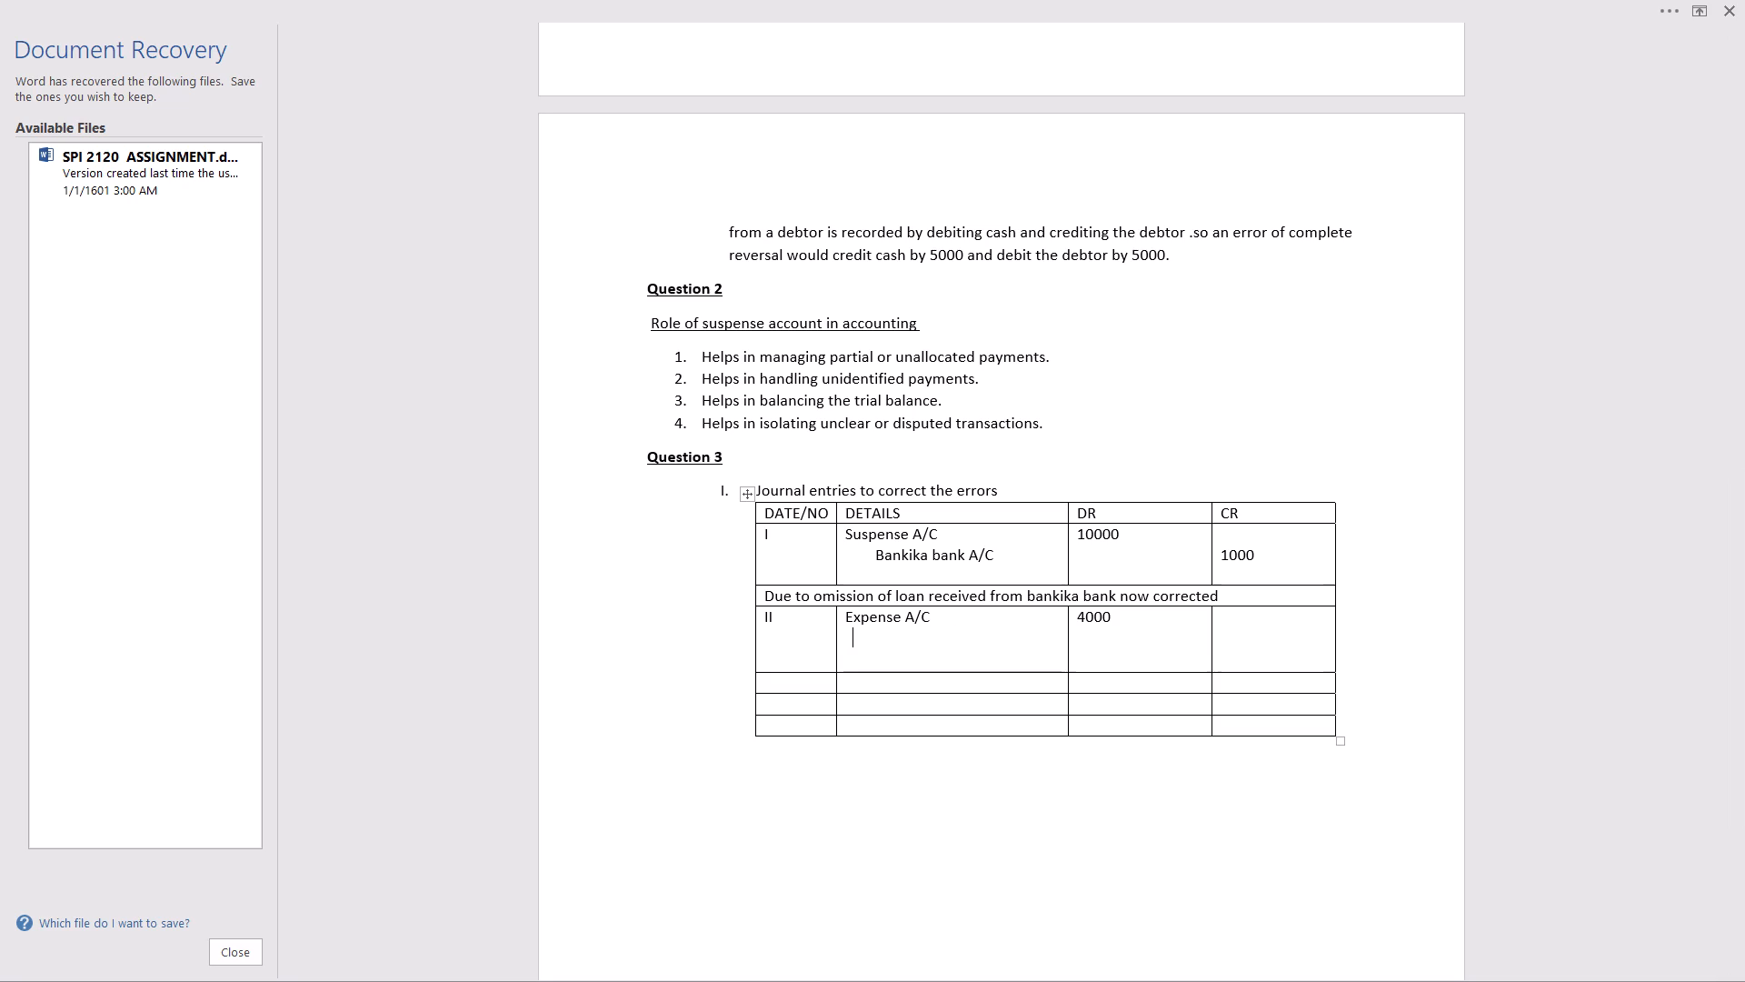
key(space)
key(space)
key(space)
text(Bank)
key(space)
text(A/)
key(shift+c)
Enter 4000 on the second line of entry II's CR cell, level with Bank A/C.
click(1236, 633)
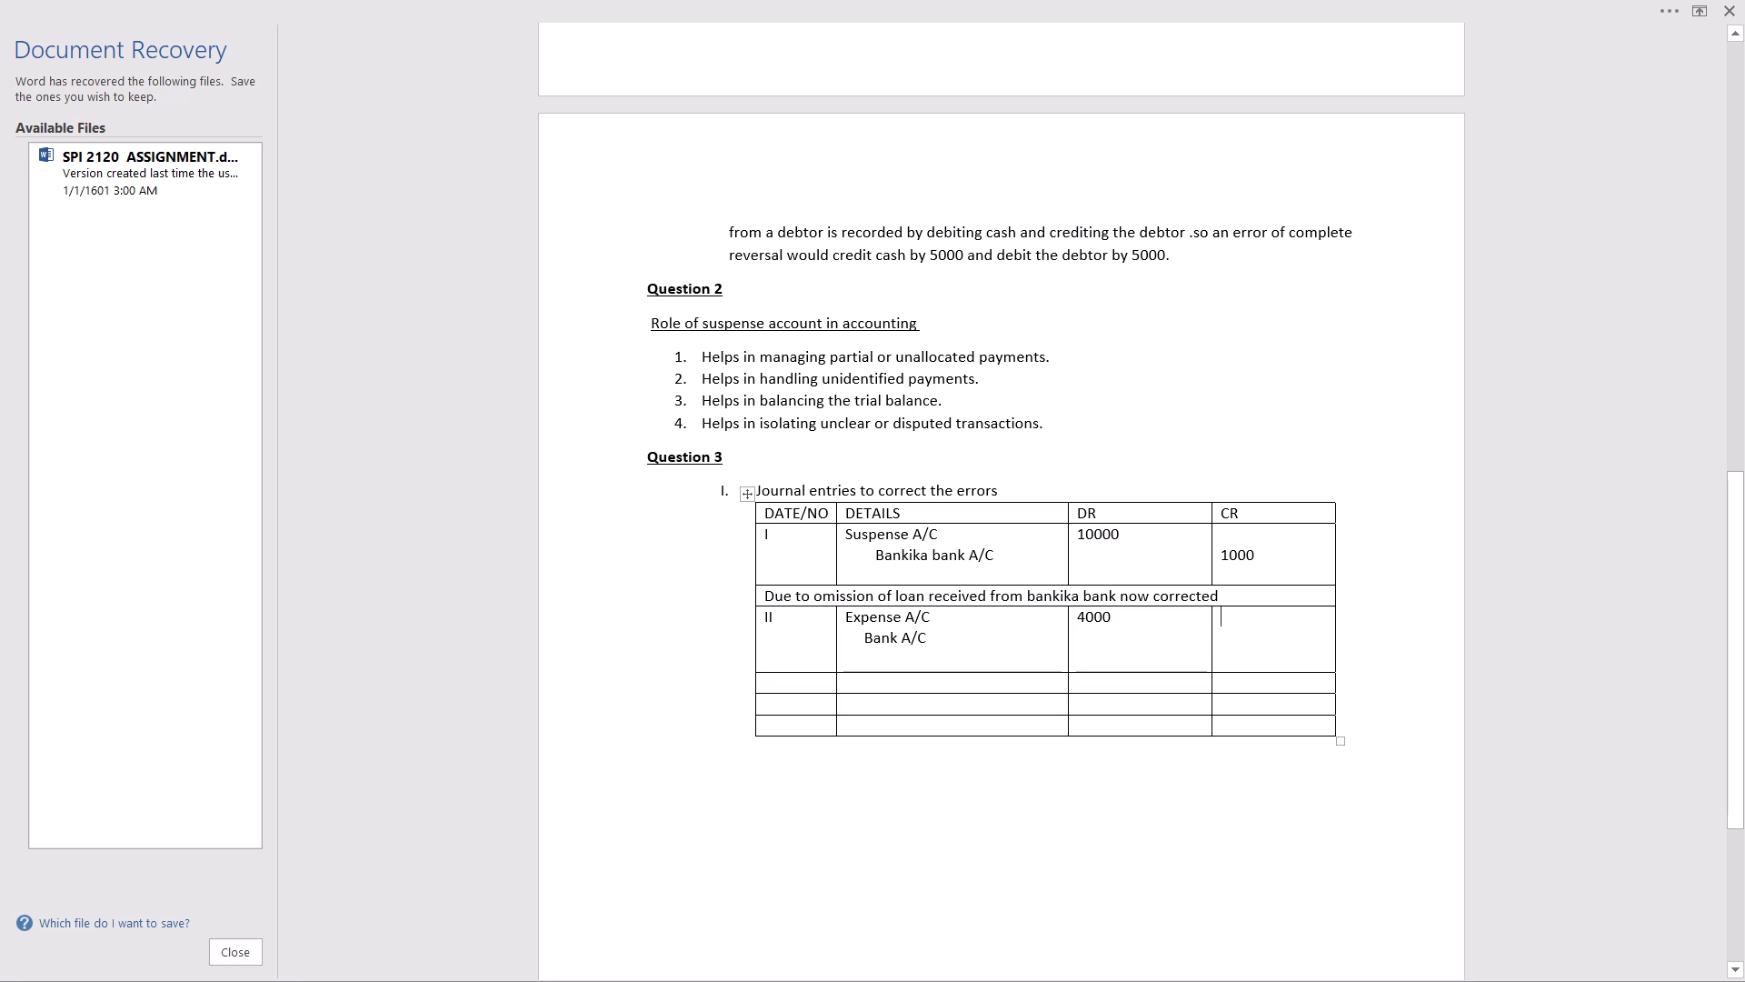
key(Return)
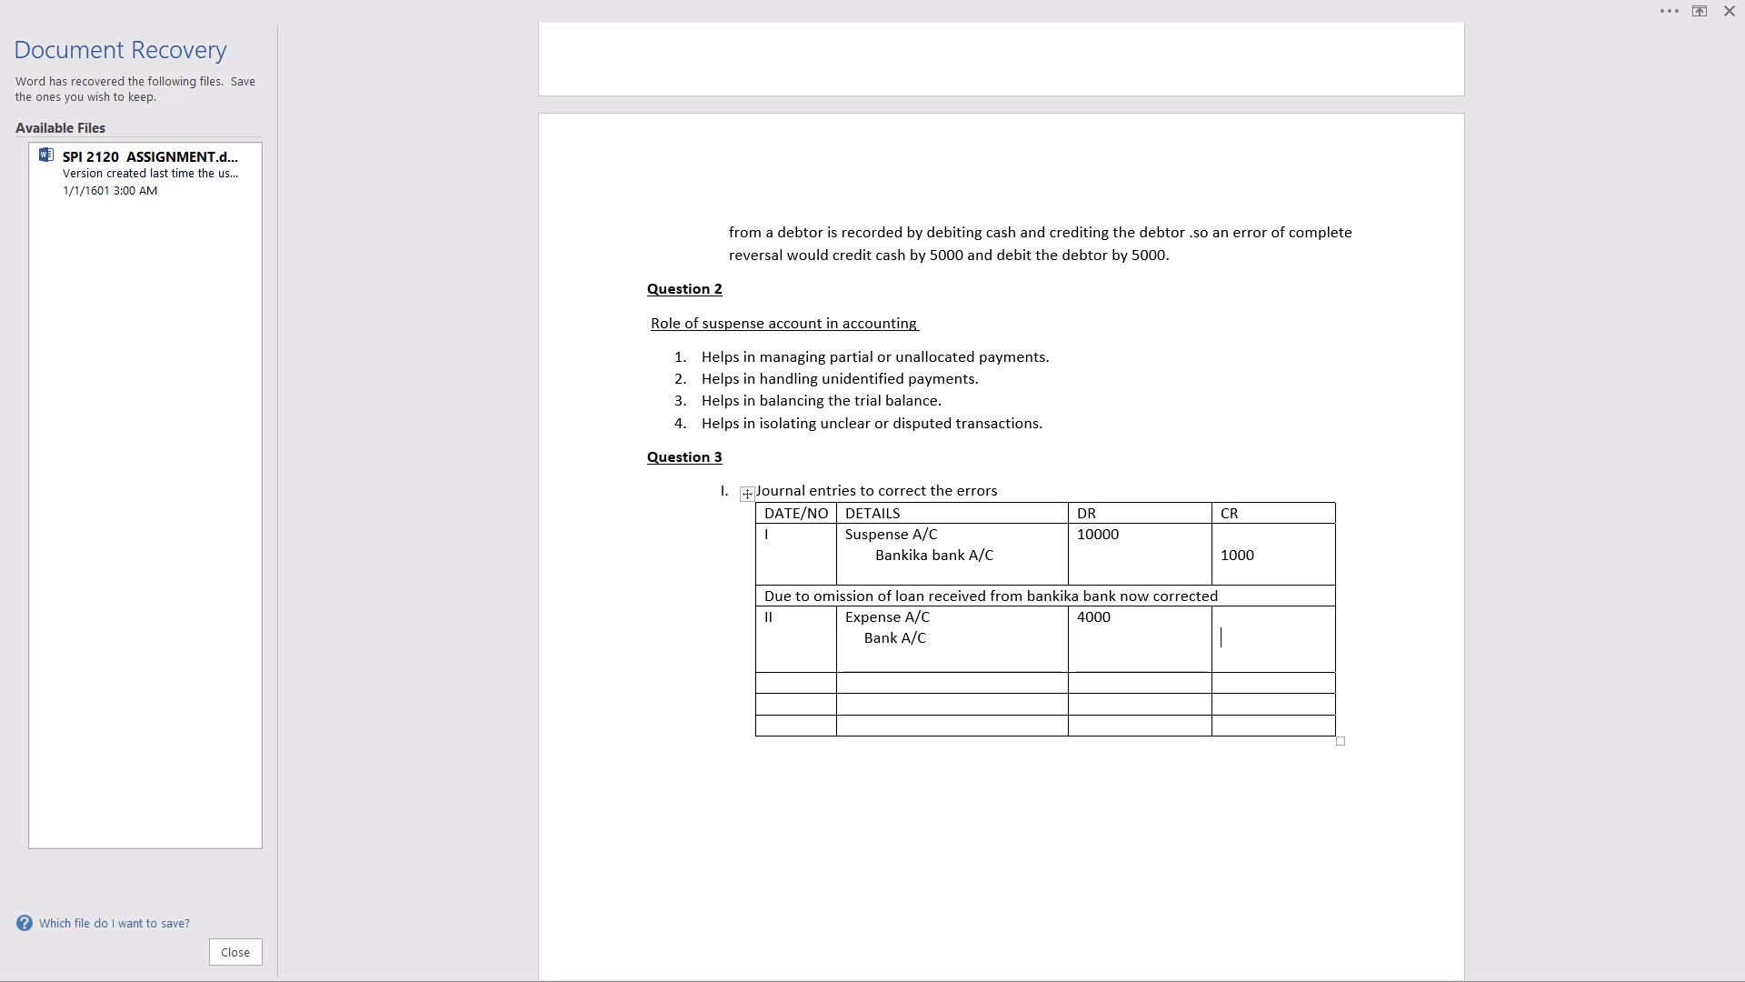
text(4000)
Merge all four cells of the empty row directly below entry II into one cell.
drag(886, 669, 884, 659)
click(883, 679)
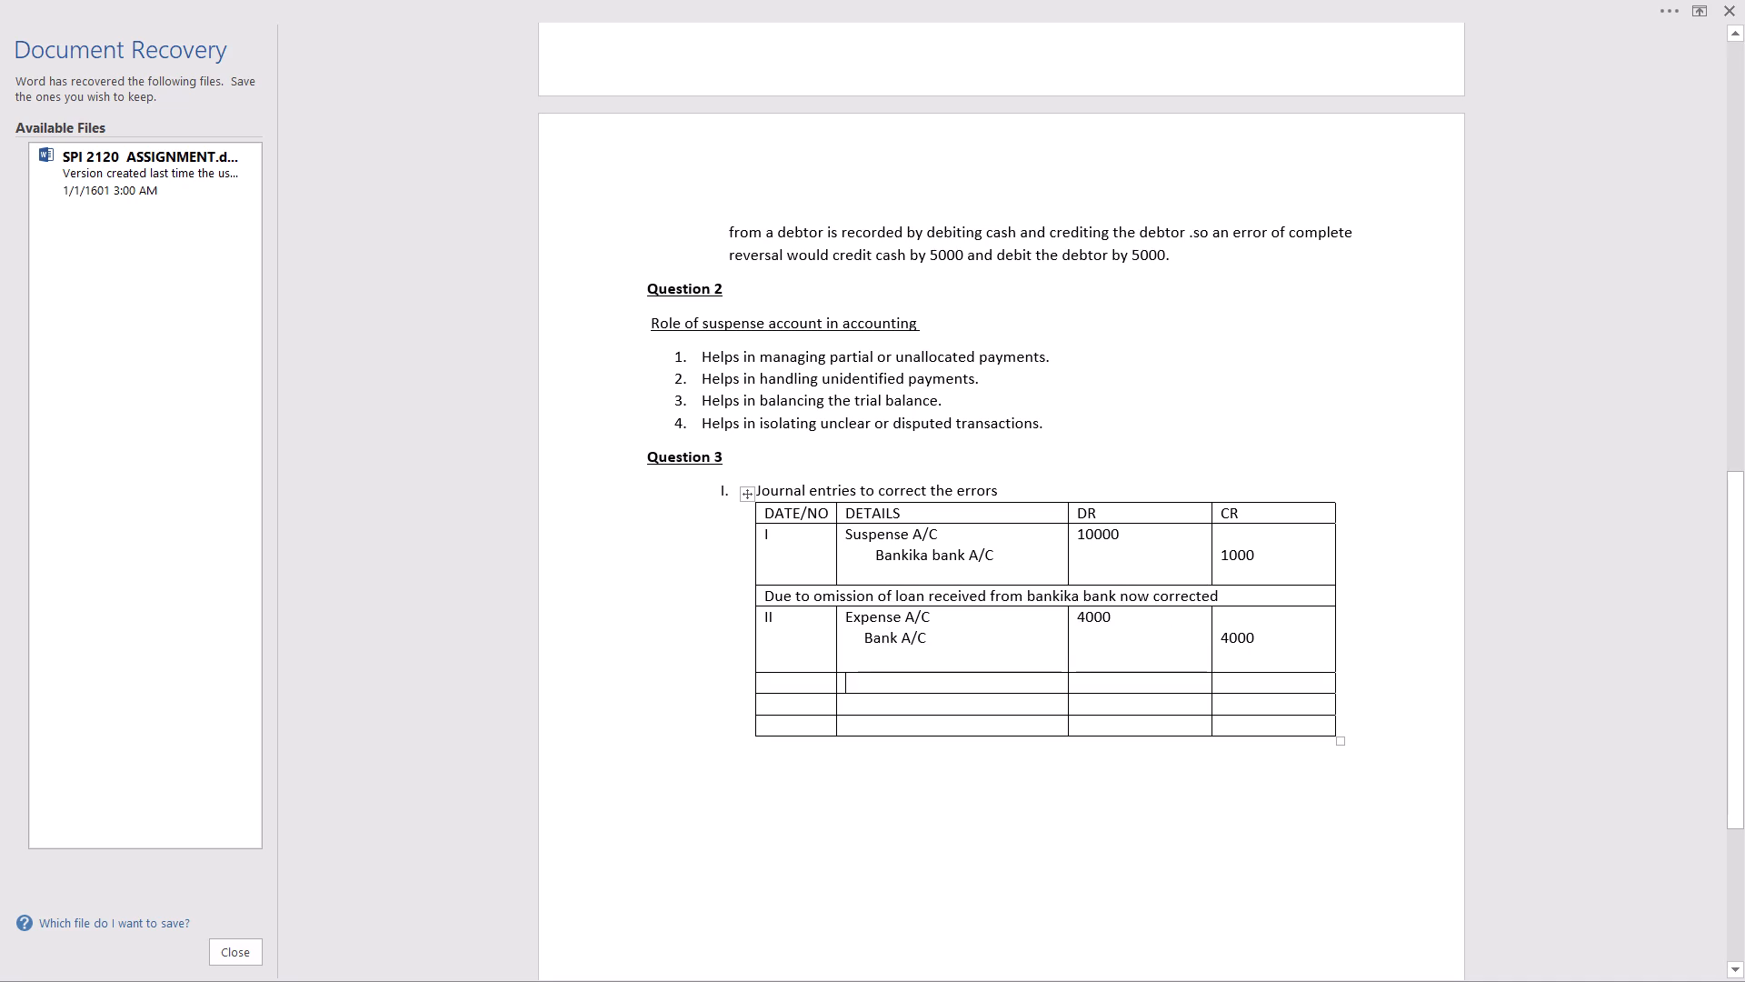
drag(815, 684, 1252, 691)
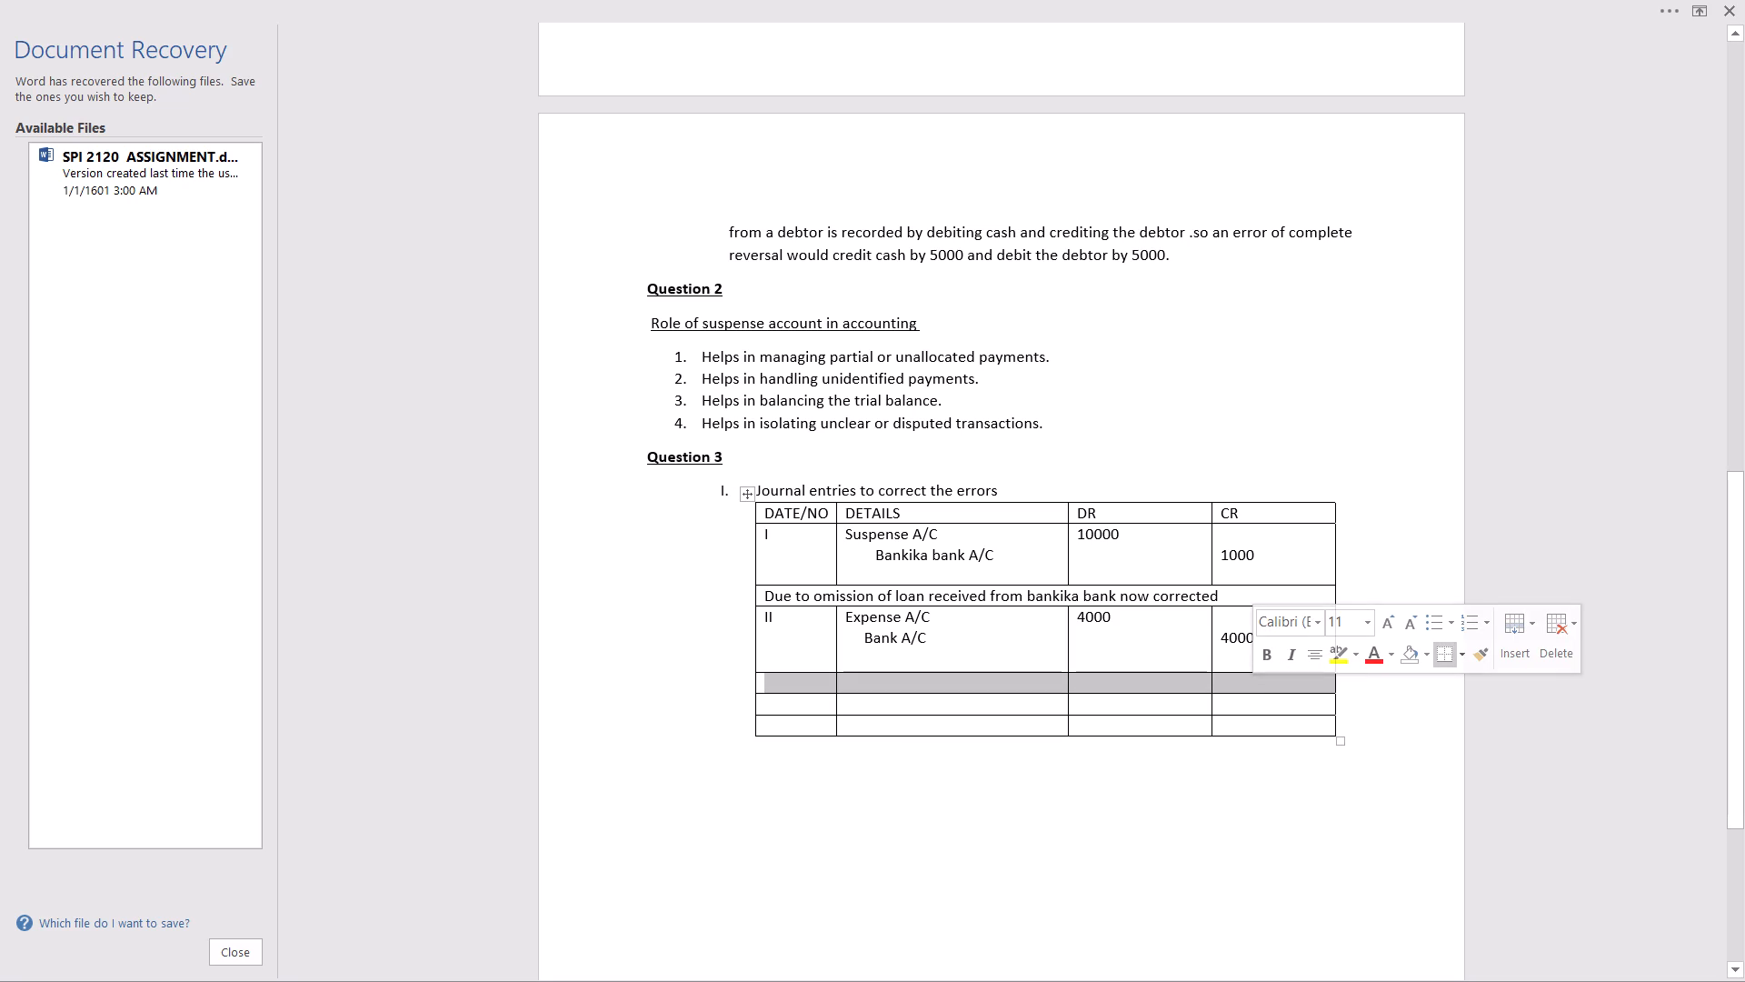
right_click(1219, 691)
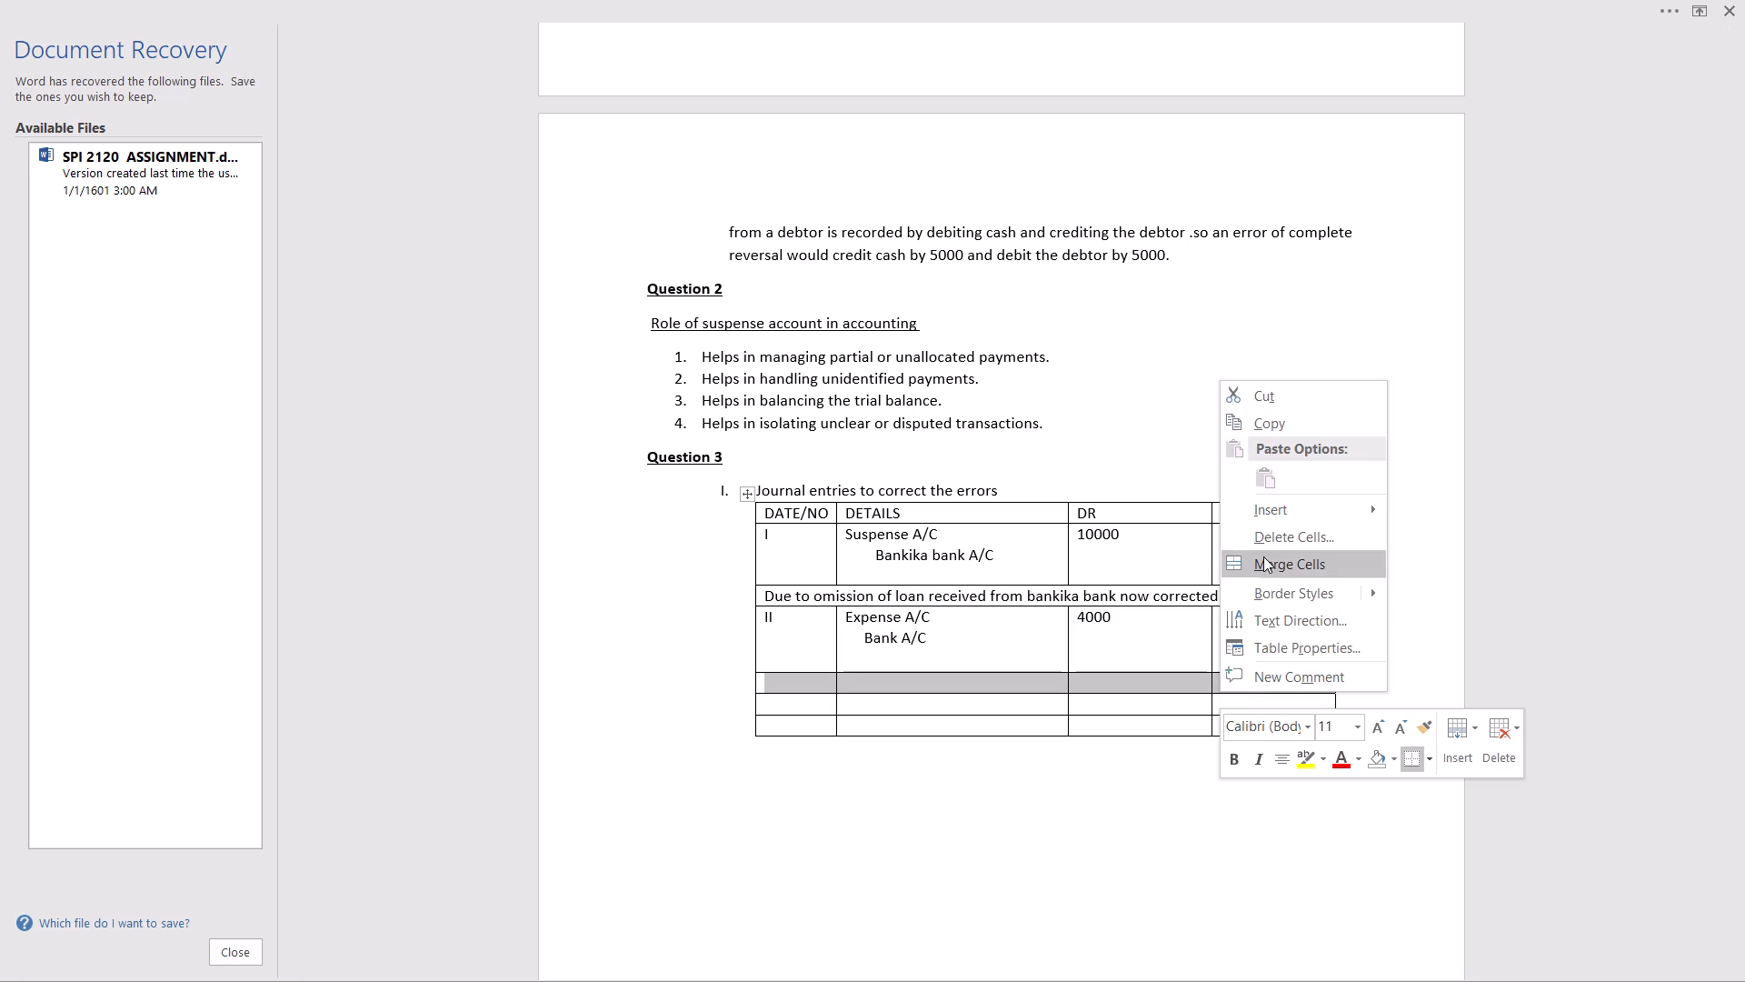
click(1263, 556)
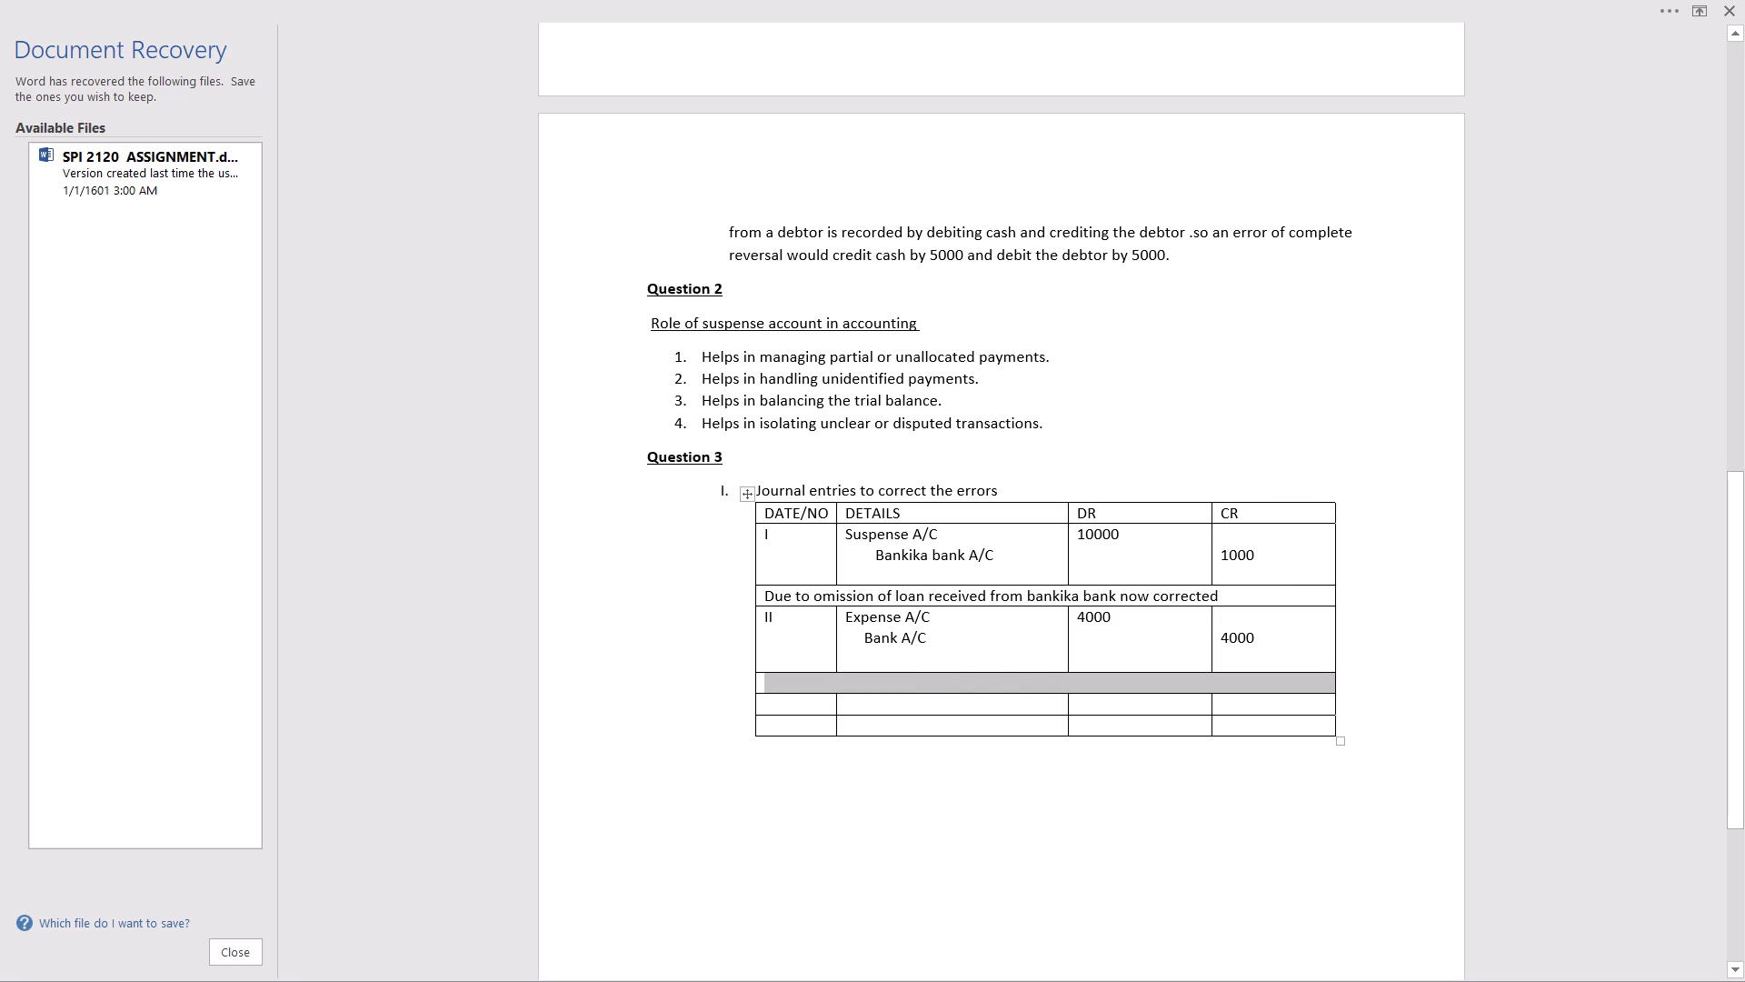
Enter the narration "Unrecorded rent cheque now recorded" in the merged row below entry II, with "Unrecorded" spelled correctly.
click(776, 679)
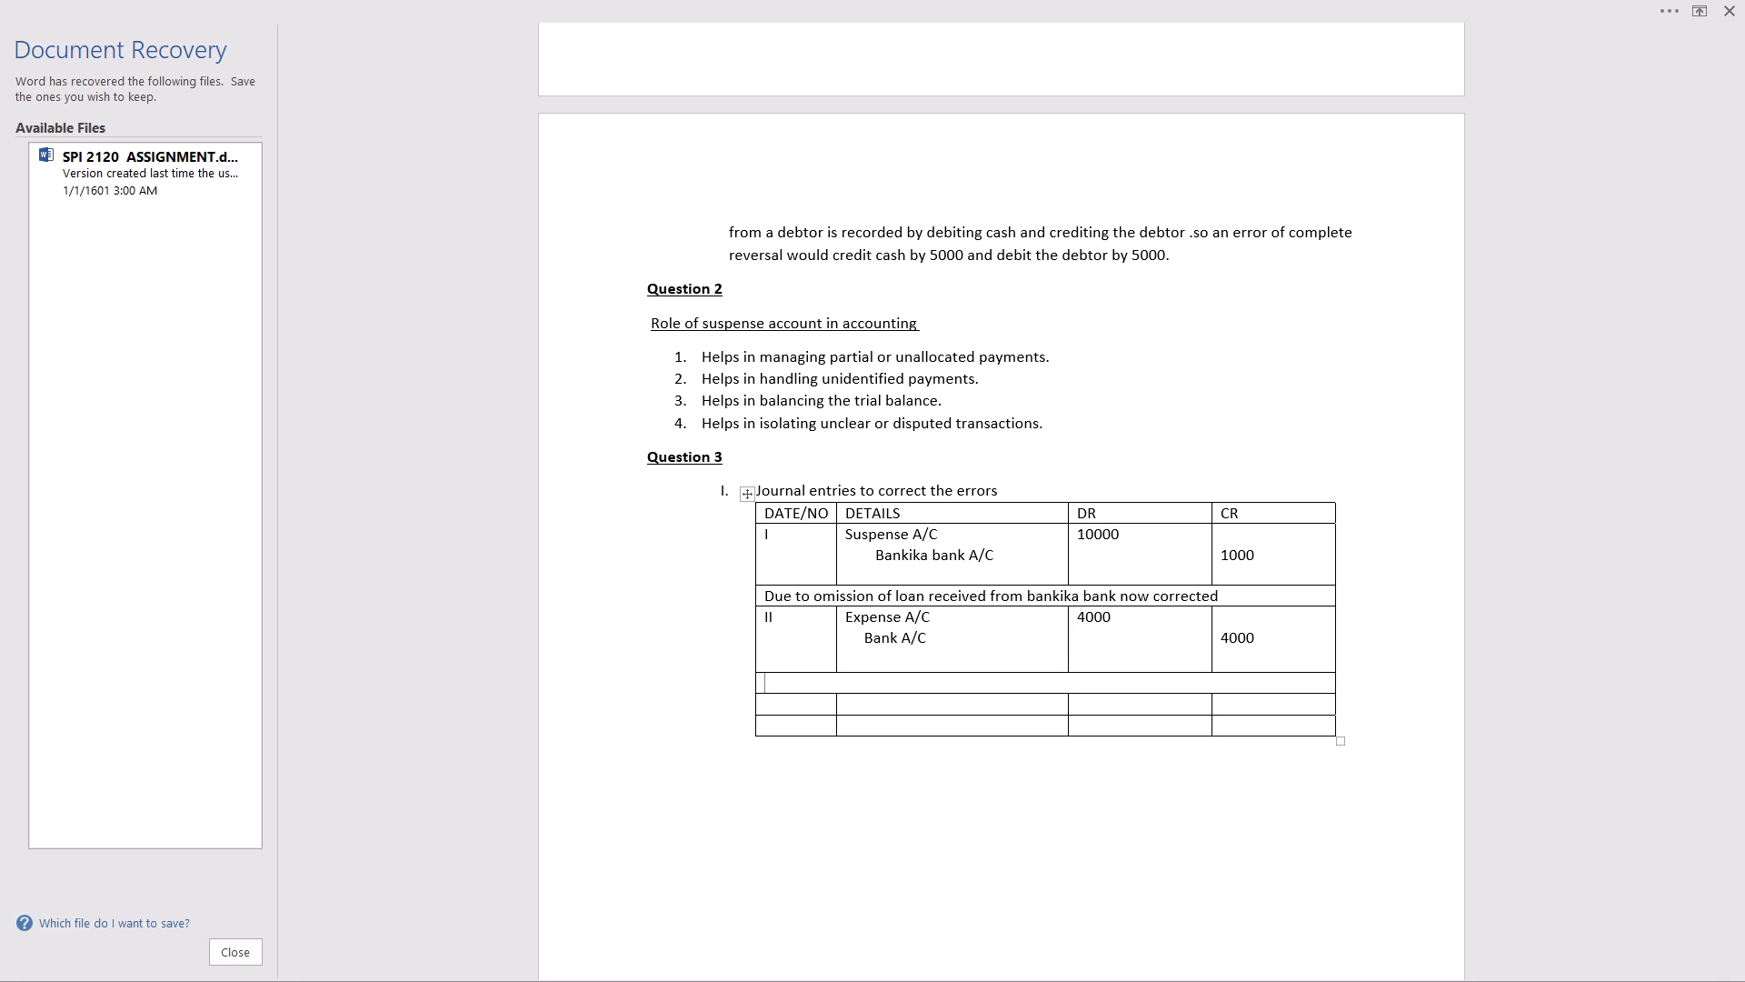
key(u)
text(nreco)
text(re)
text(ded)
key(space)
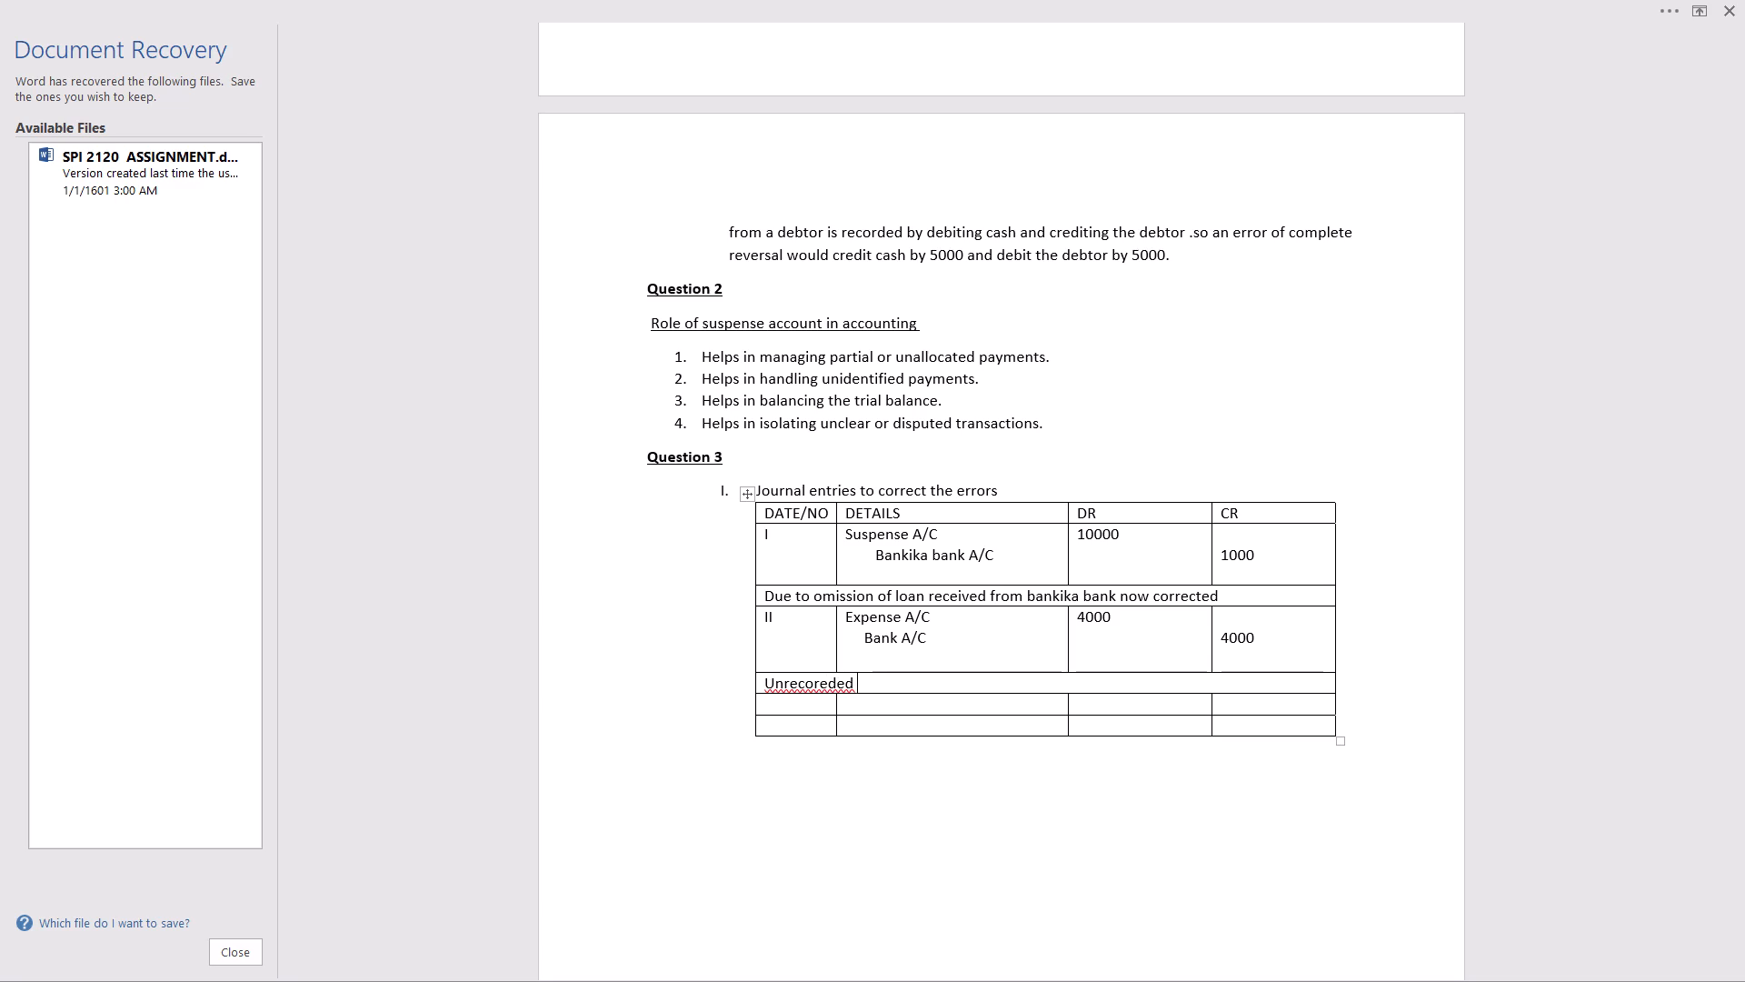
text(re)
text(nt)
key(space)
text(che)
text(que now recorded)
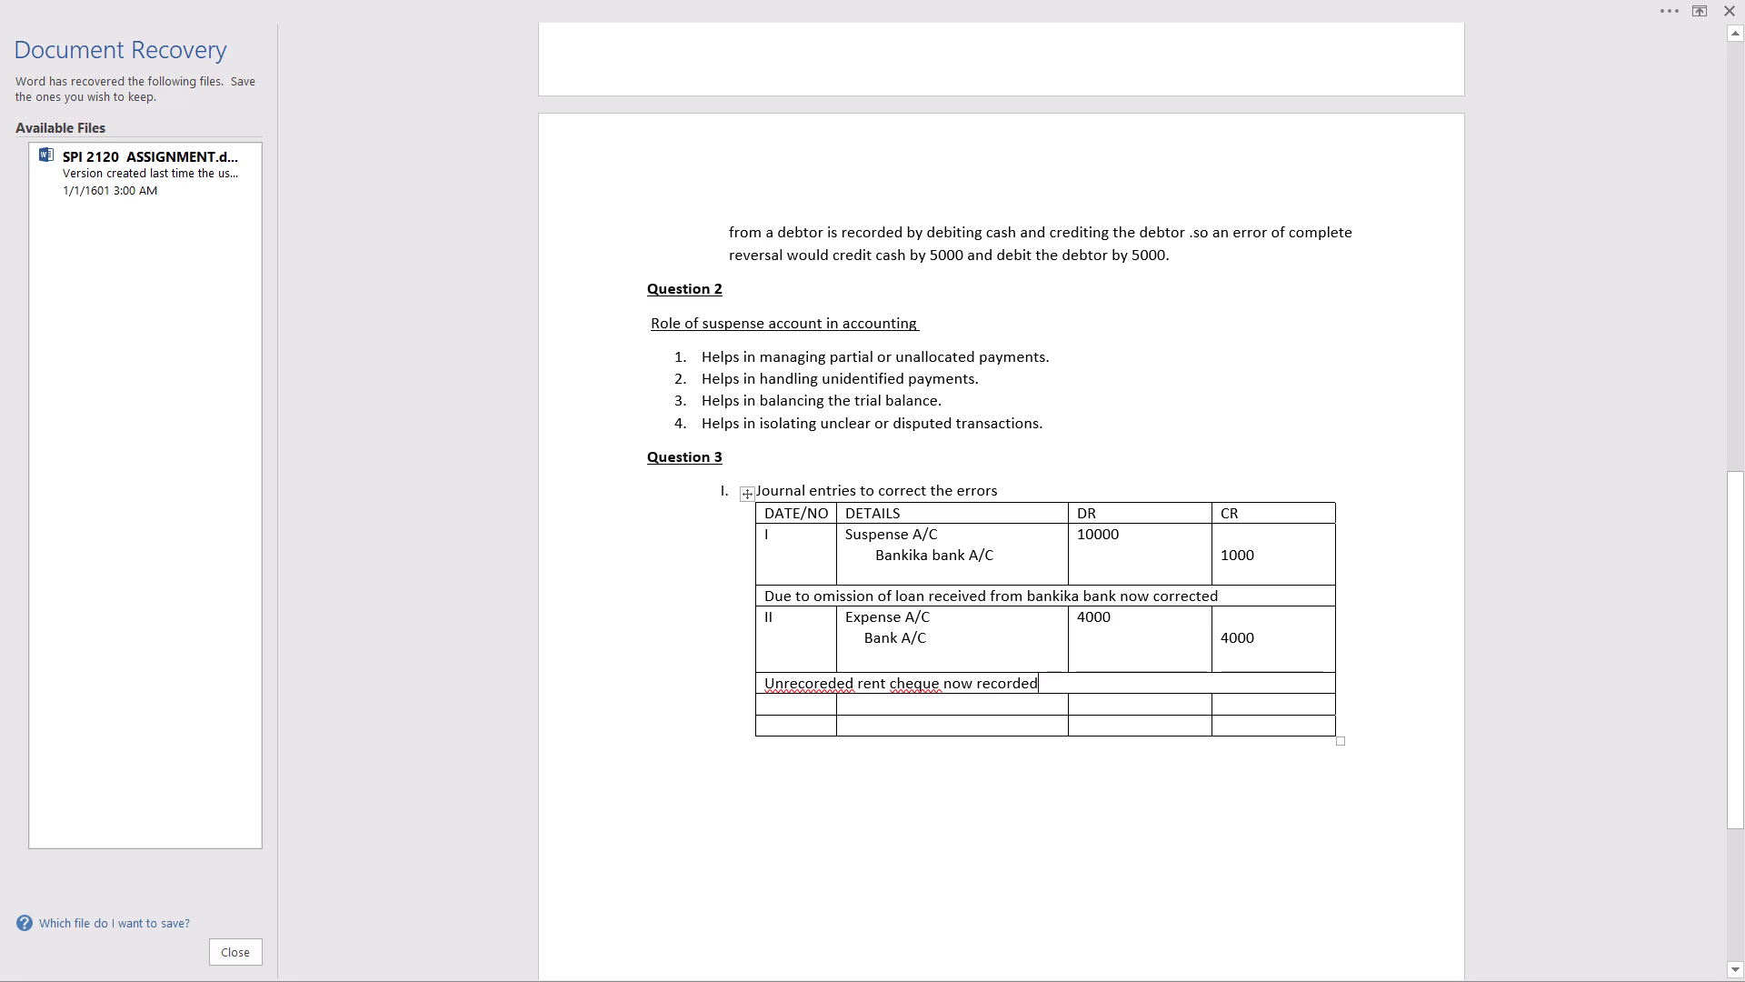
right_click(834, 683)
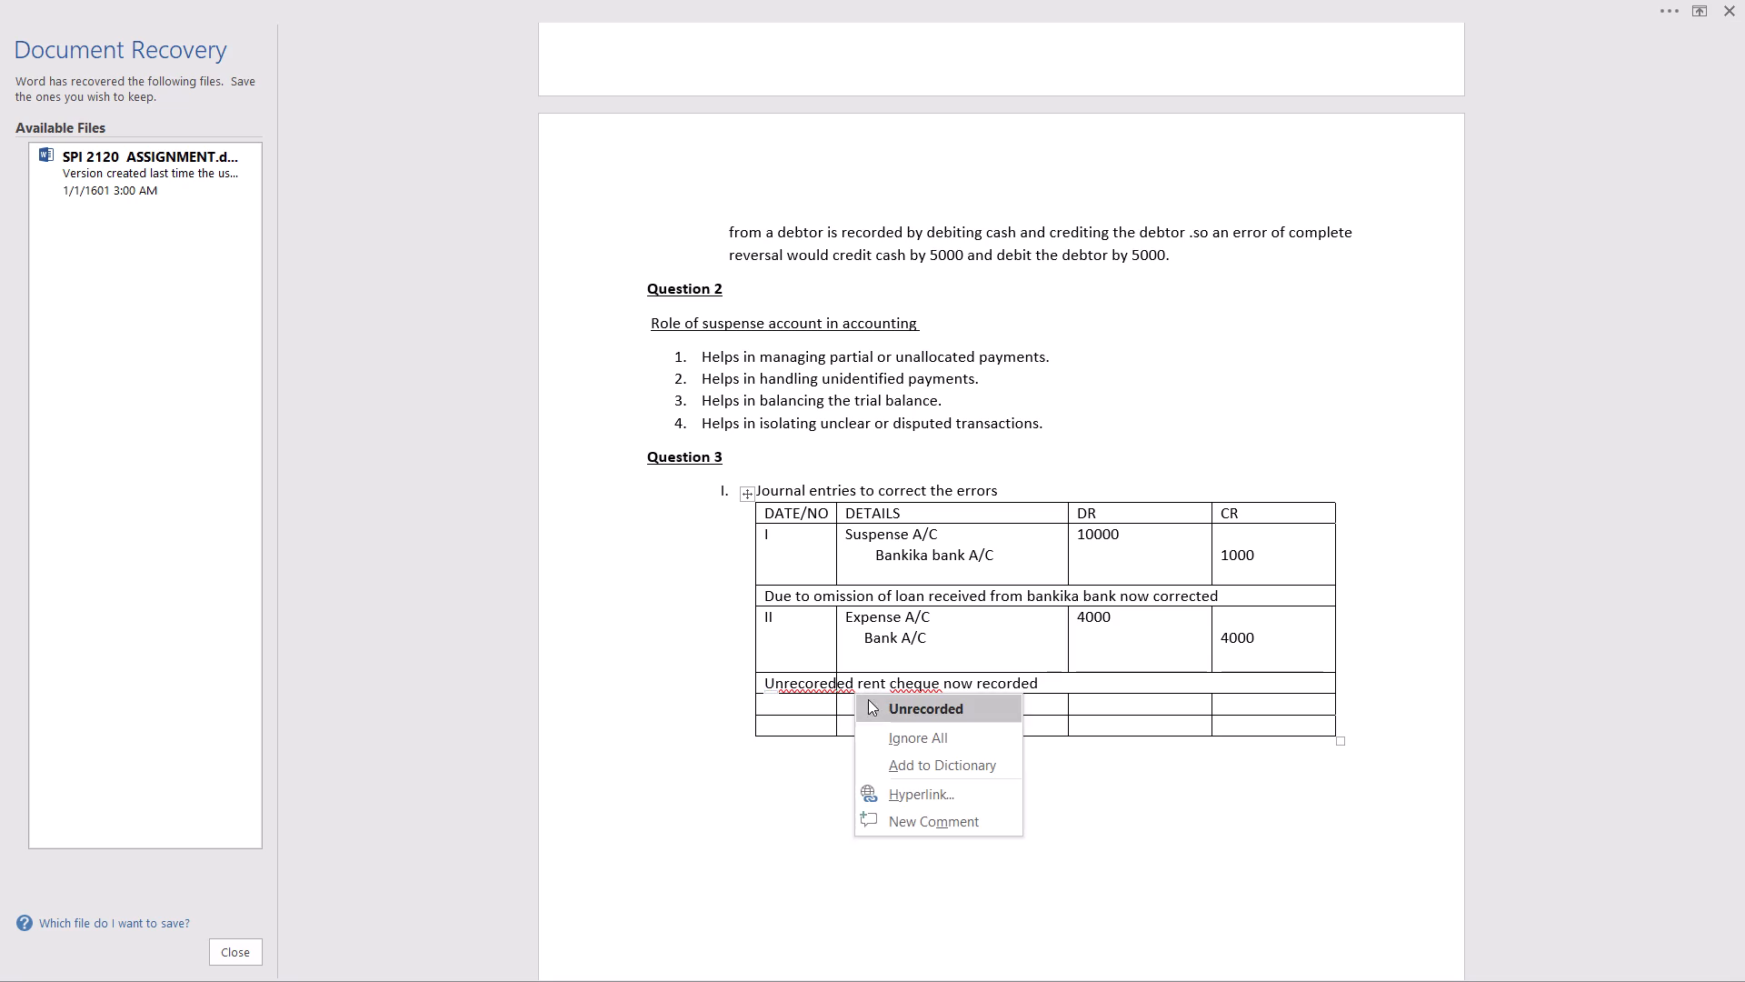
click(882, 706)
Add the flagged word "cheque" in entry II's narration to the spelling dictionary.
right_click(891, 679)
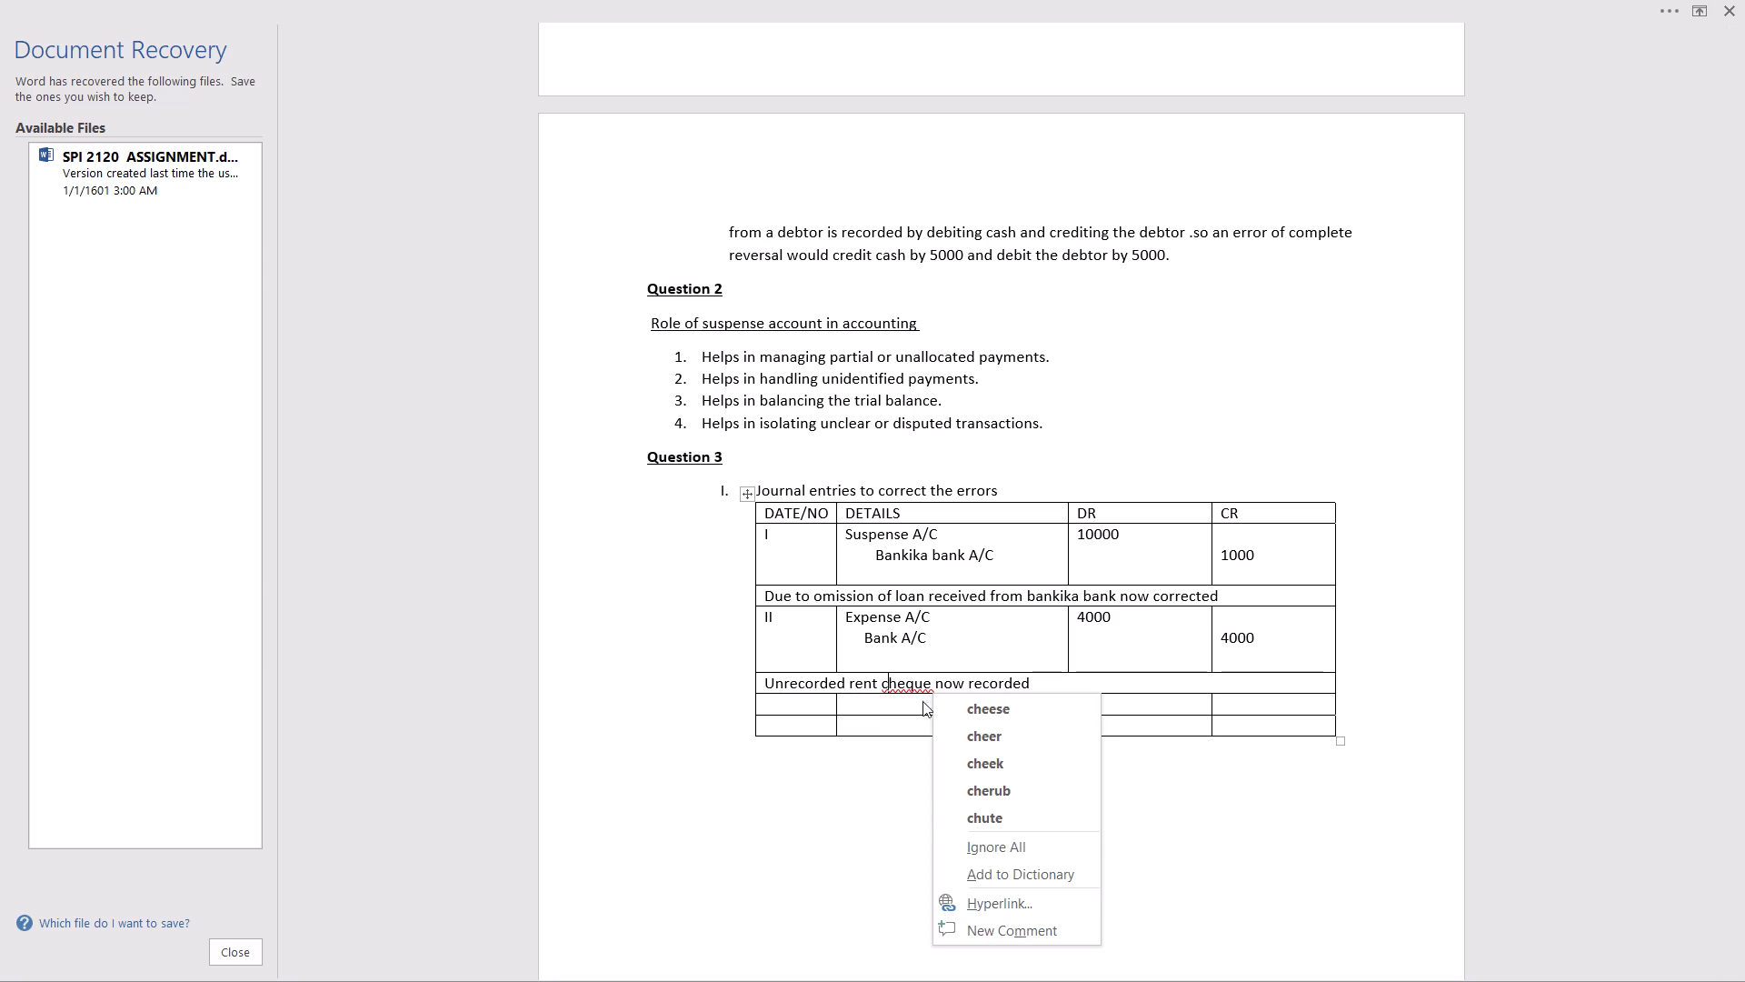
right_click(907, 681)
click(846, 811)
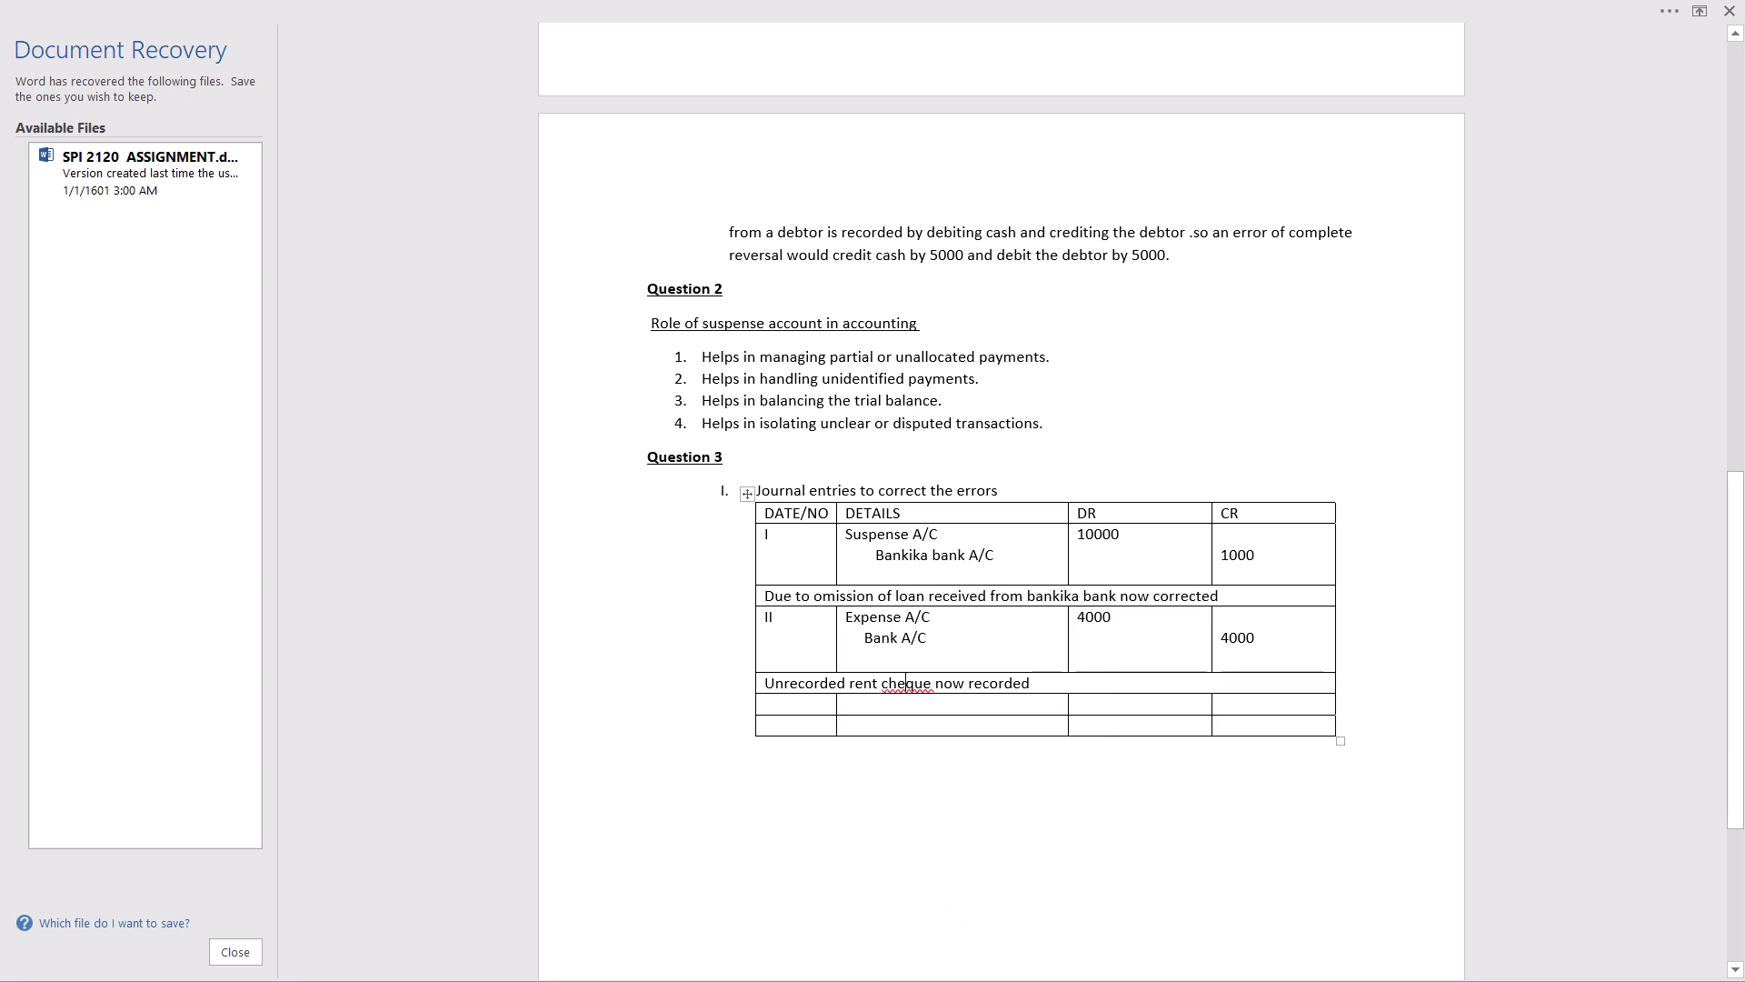
right_click(917, 683)
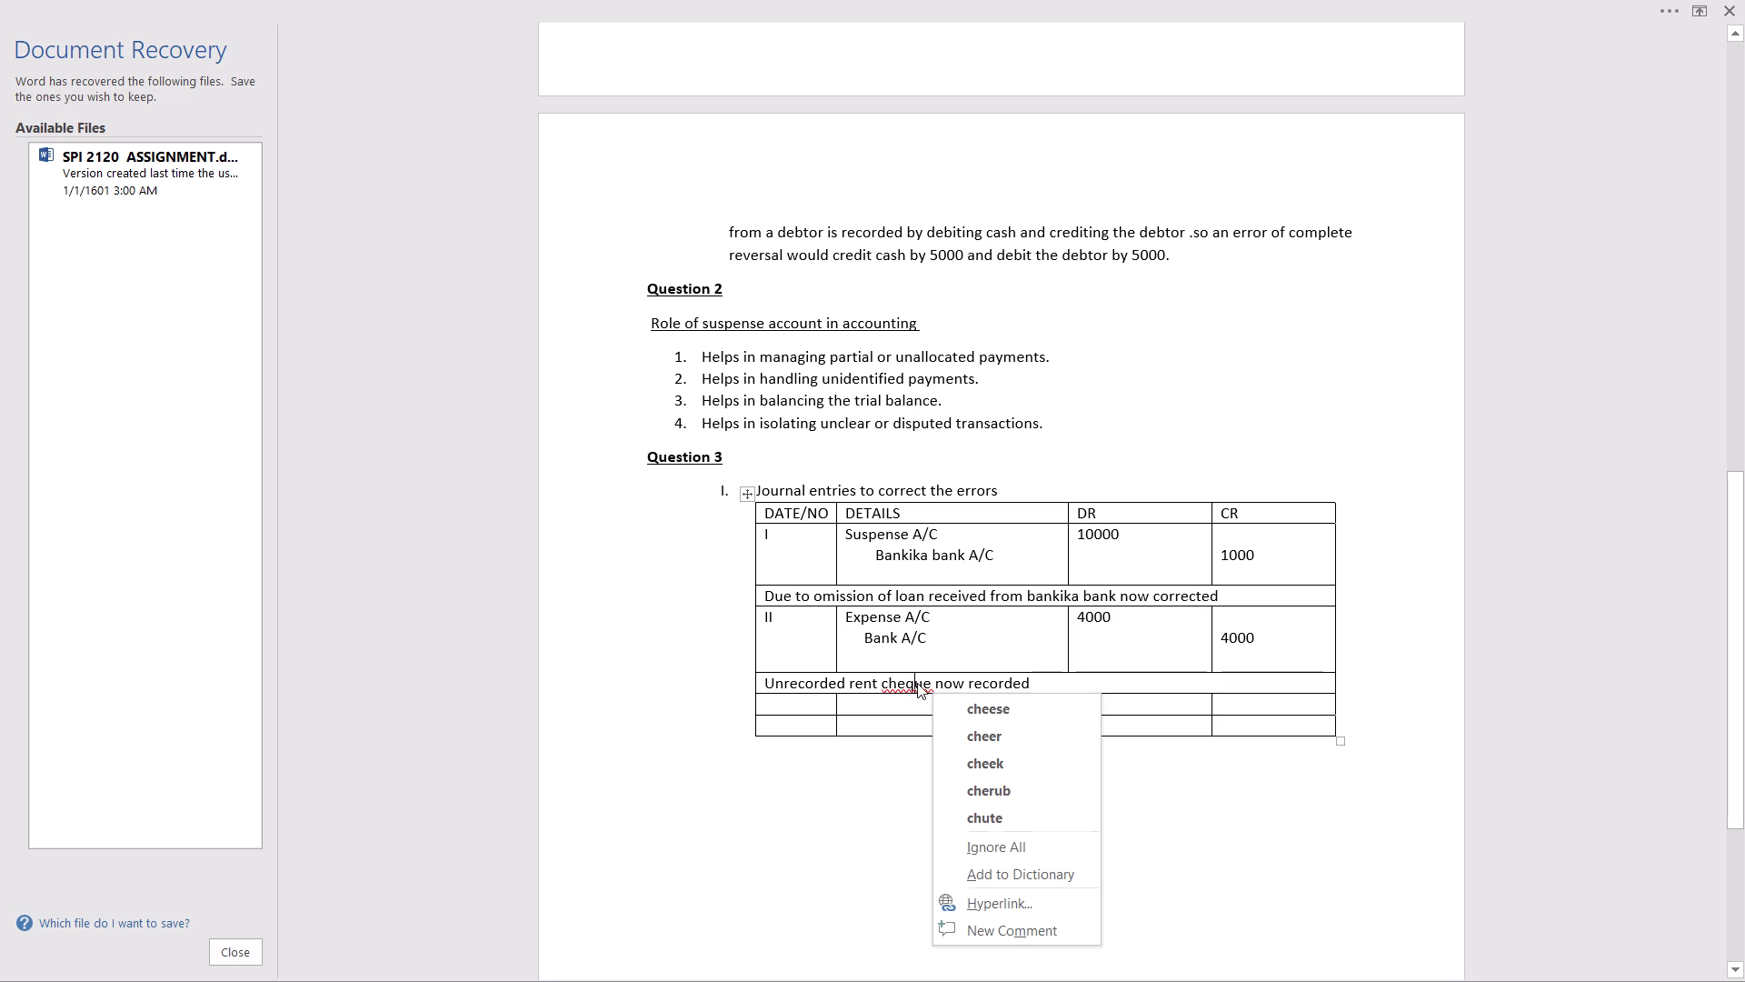
click(896, 852)
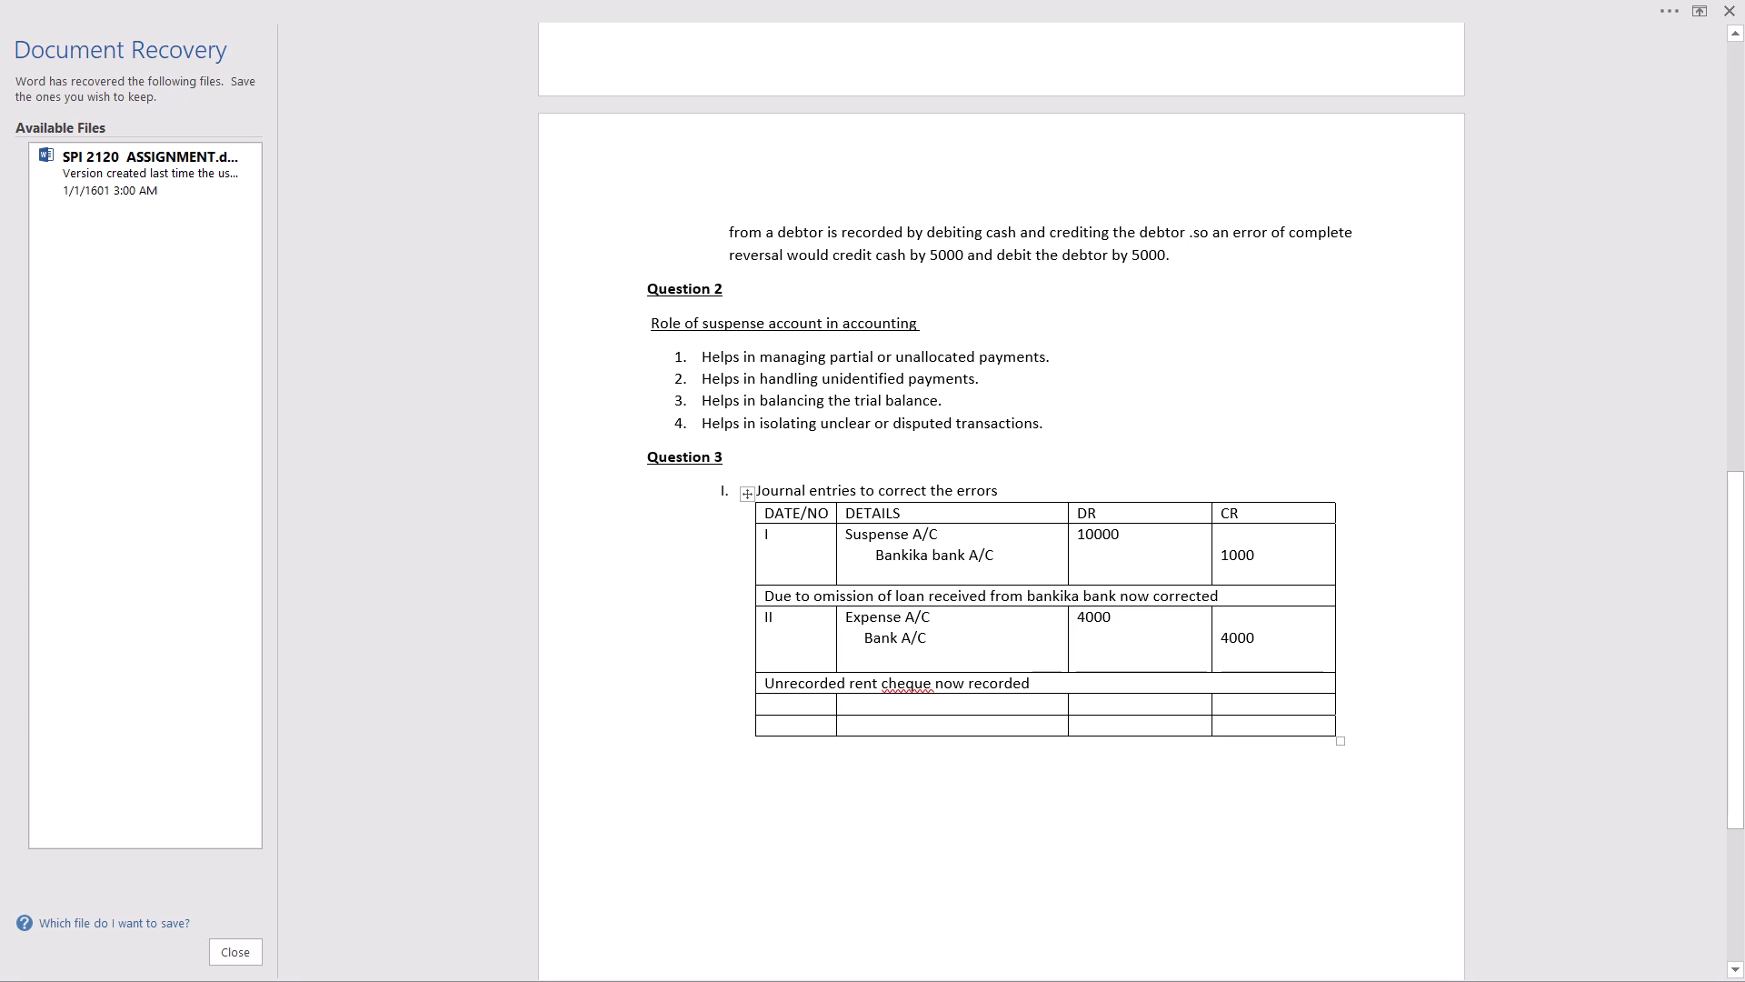
right_click(914, 686)
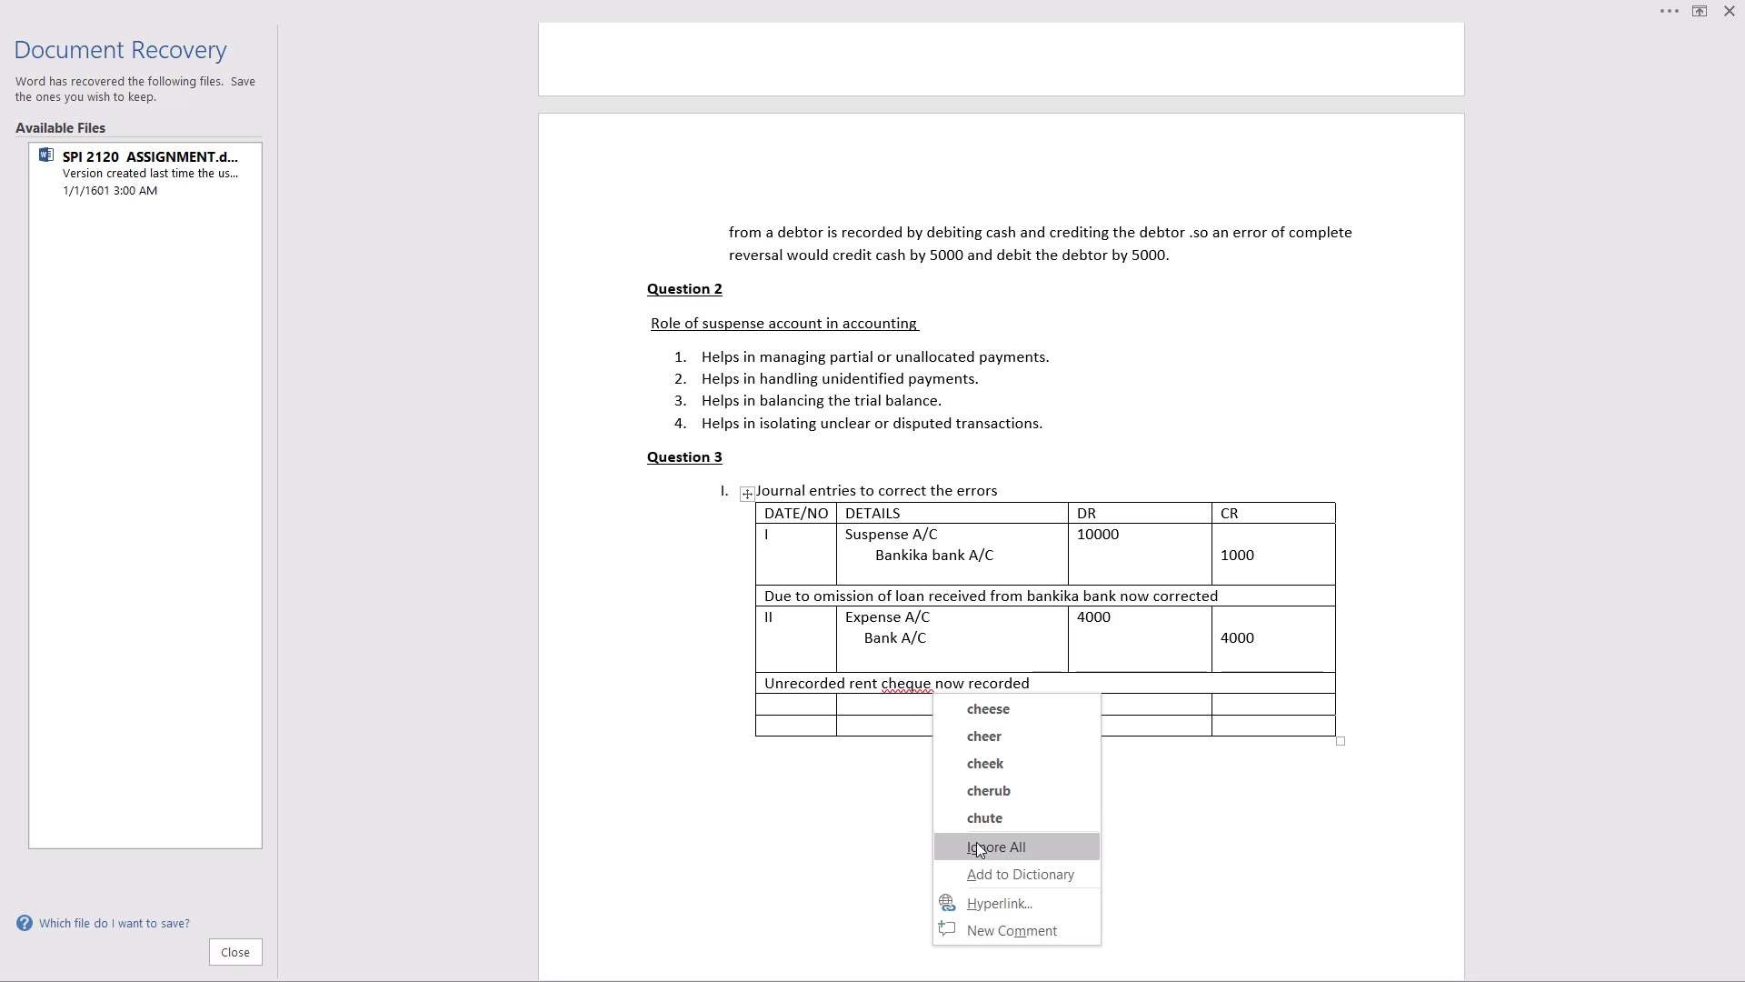
click(988, 875)
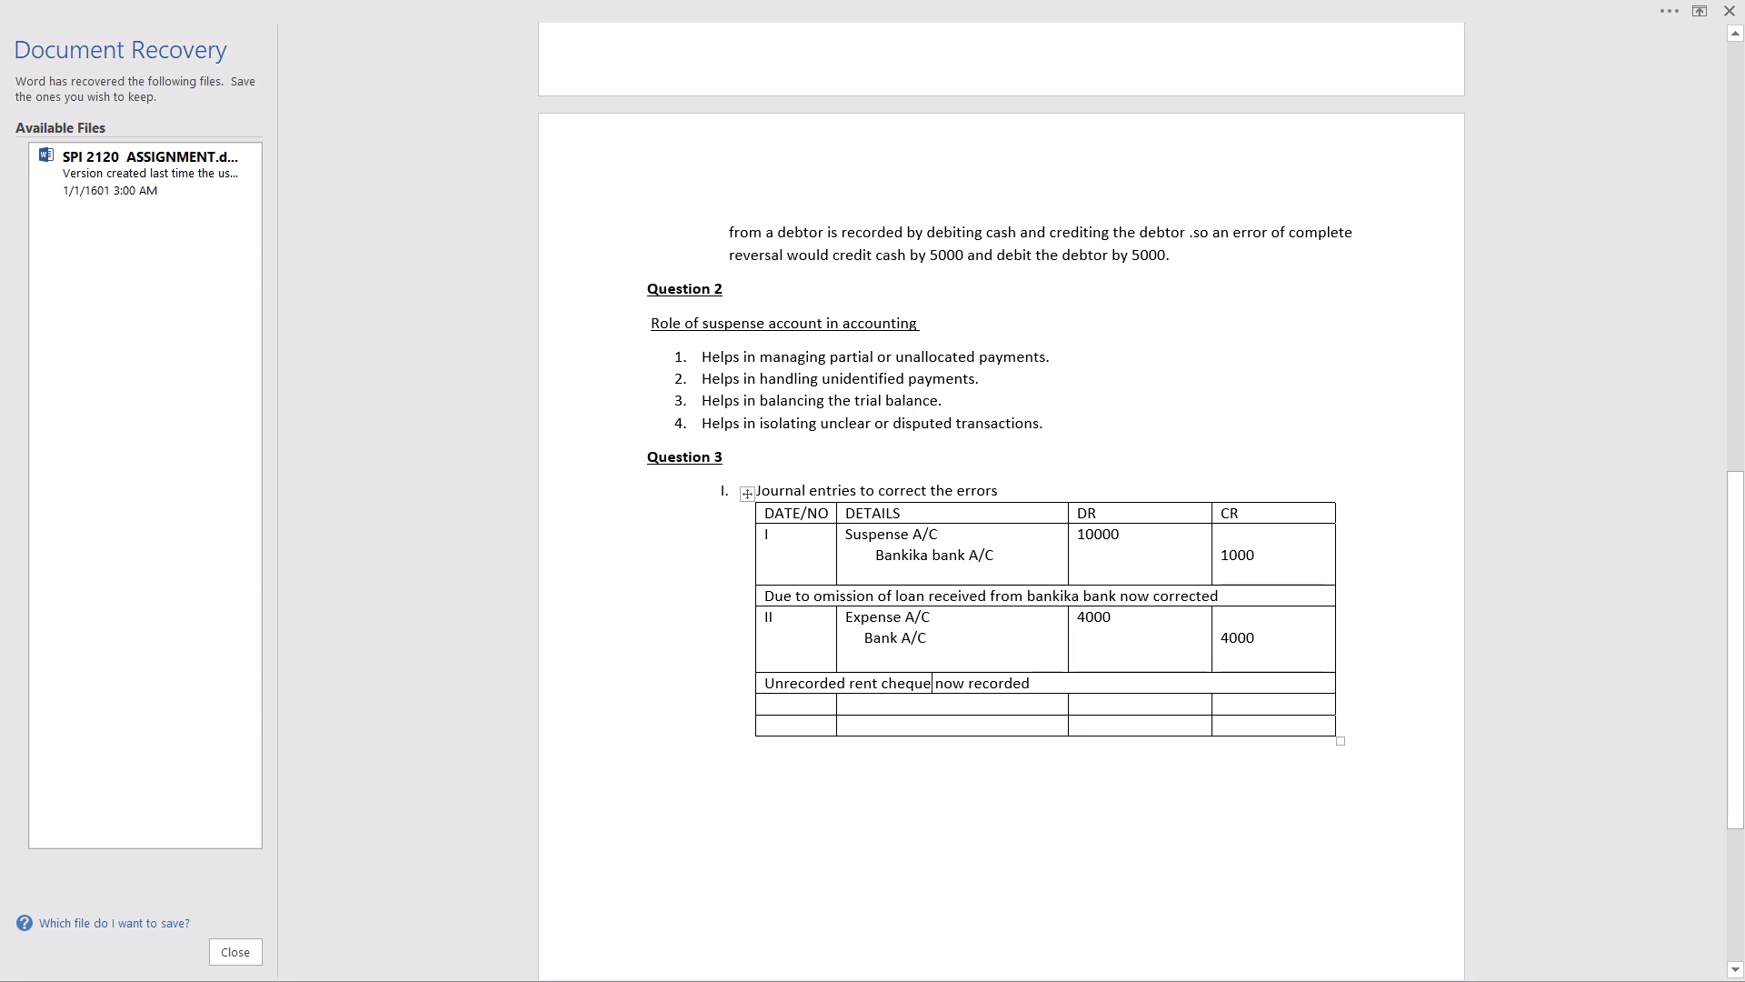
Increase the height of the empty row directly below the rent cheque narration to about two text lines.
drag(857, 716, 865, 729)
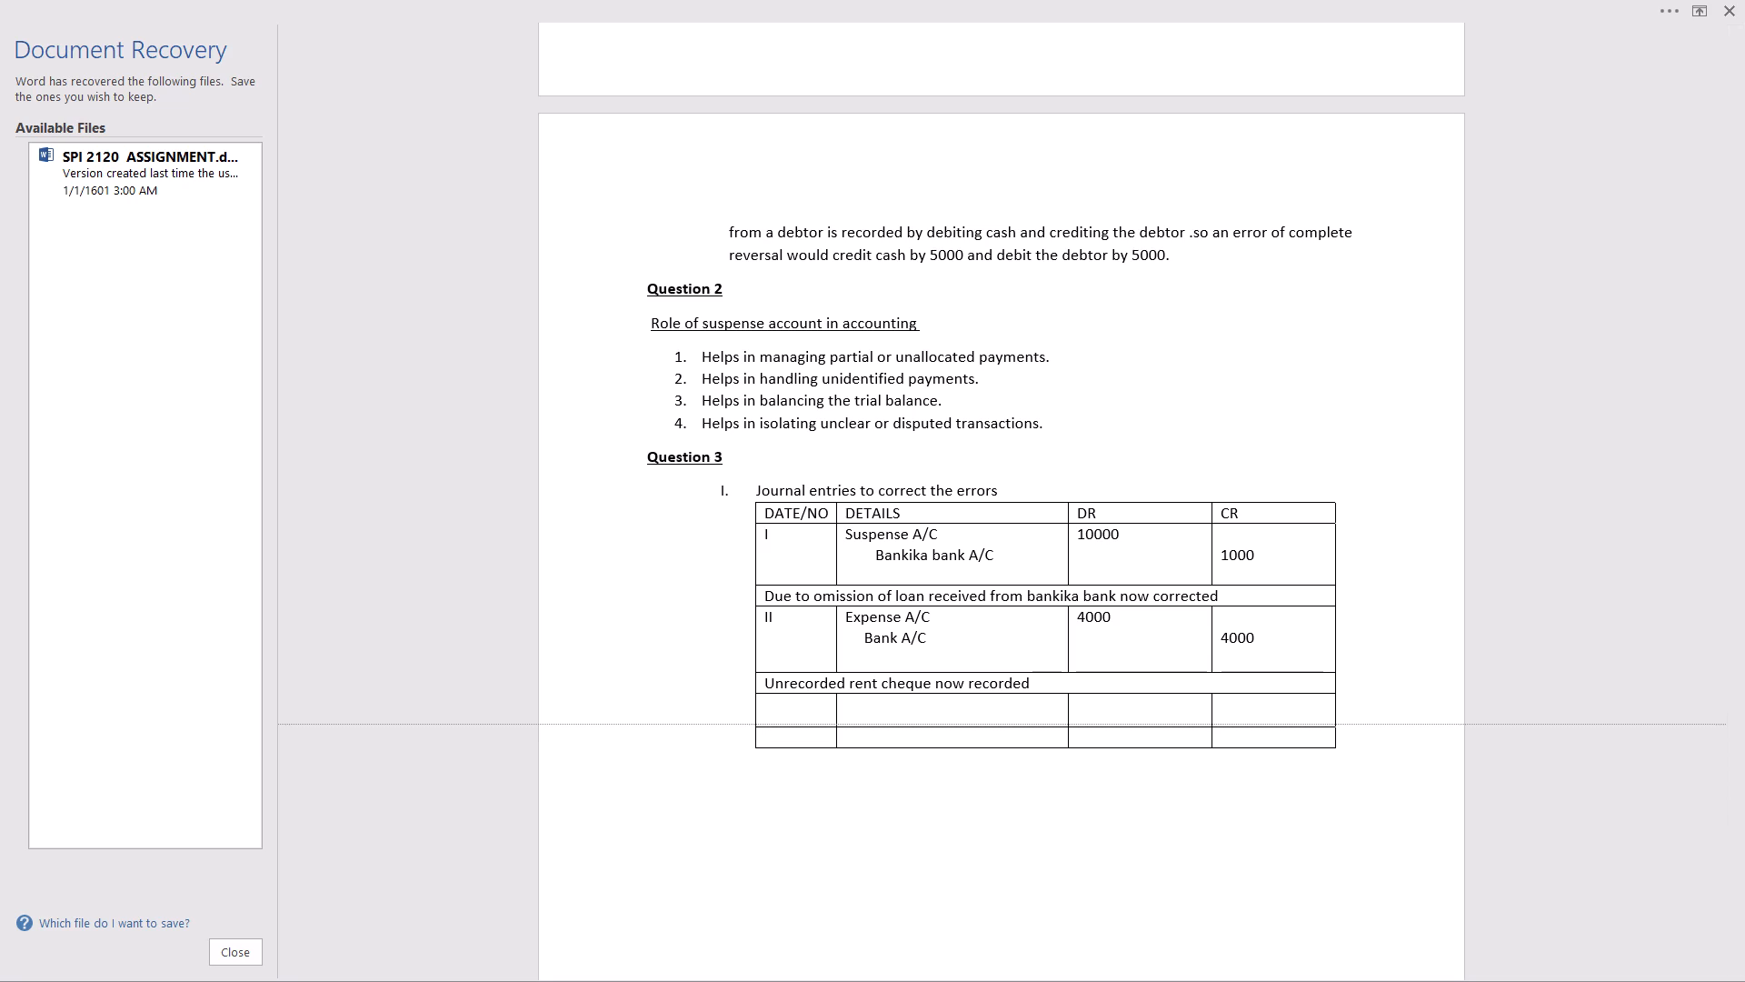
drag(865, 729, 866, 743)
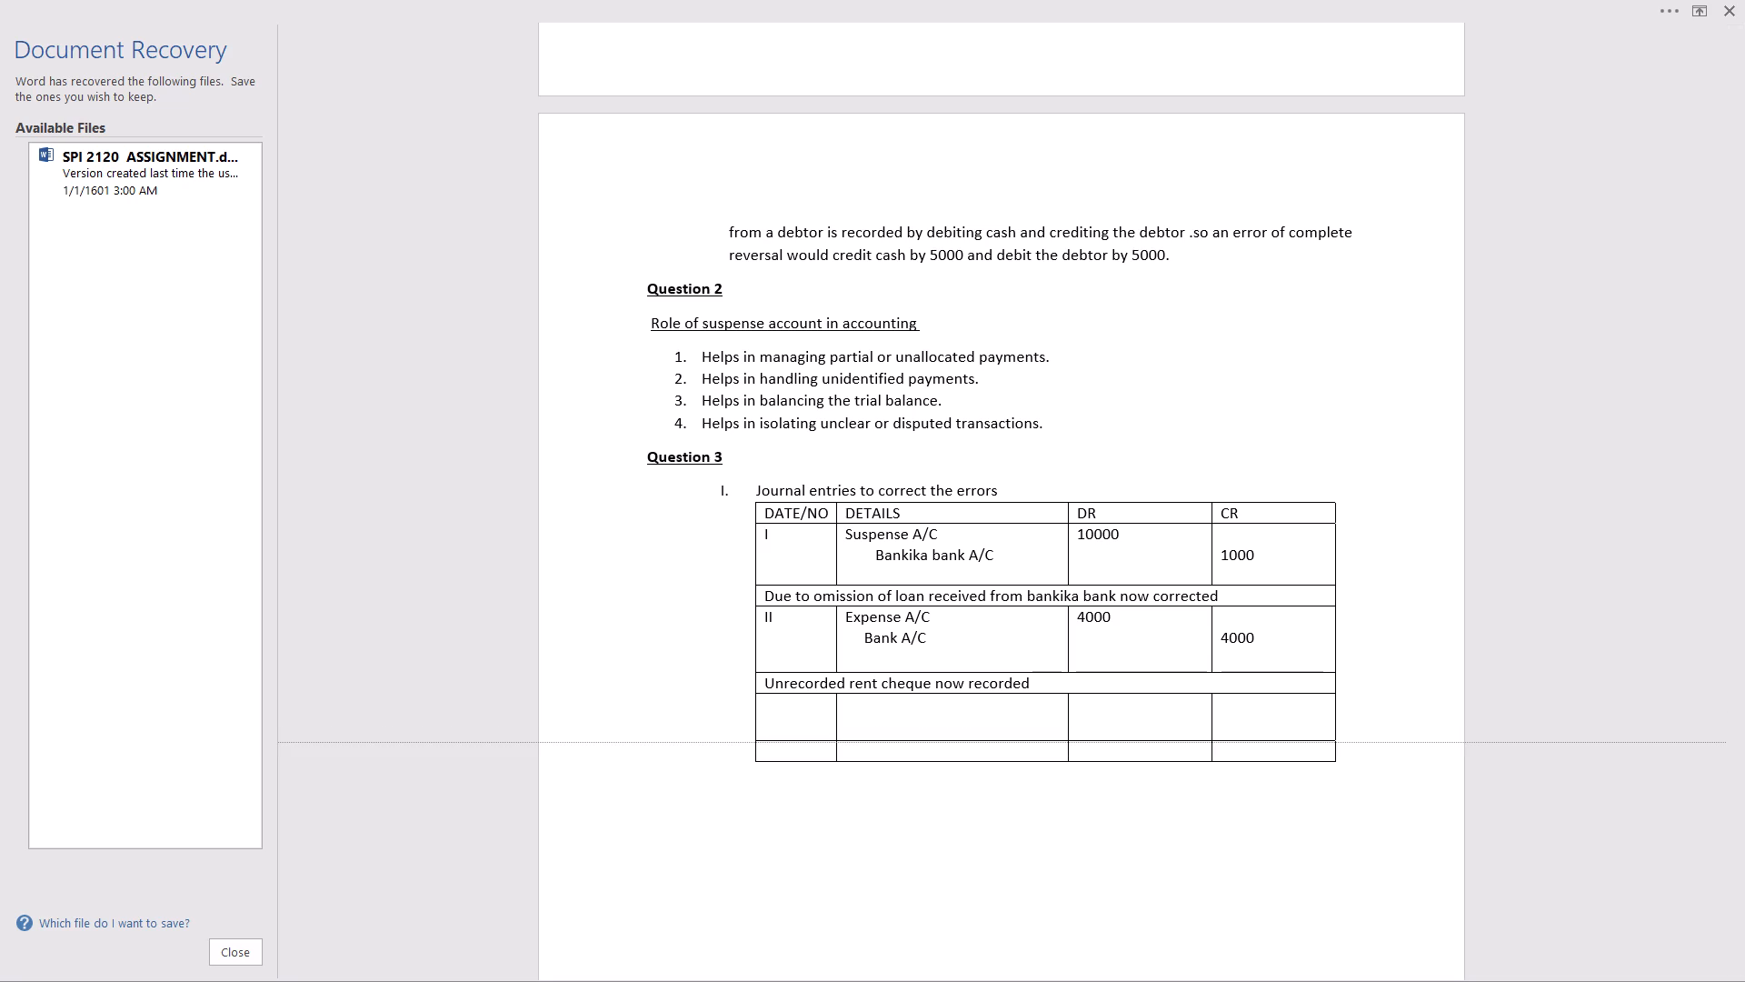
drag(866, 743, 868, 746)
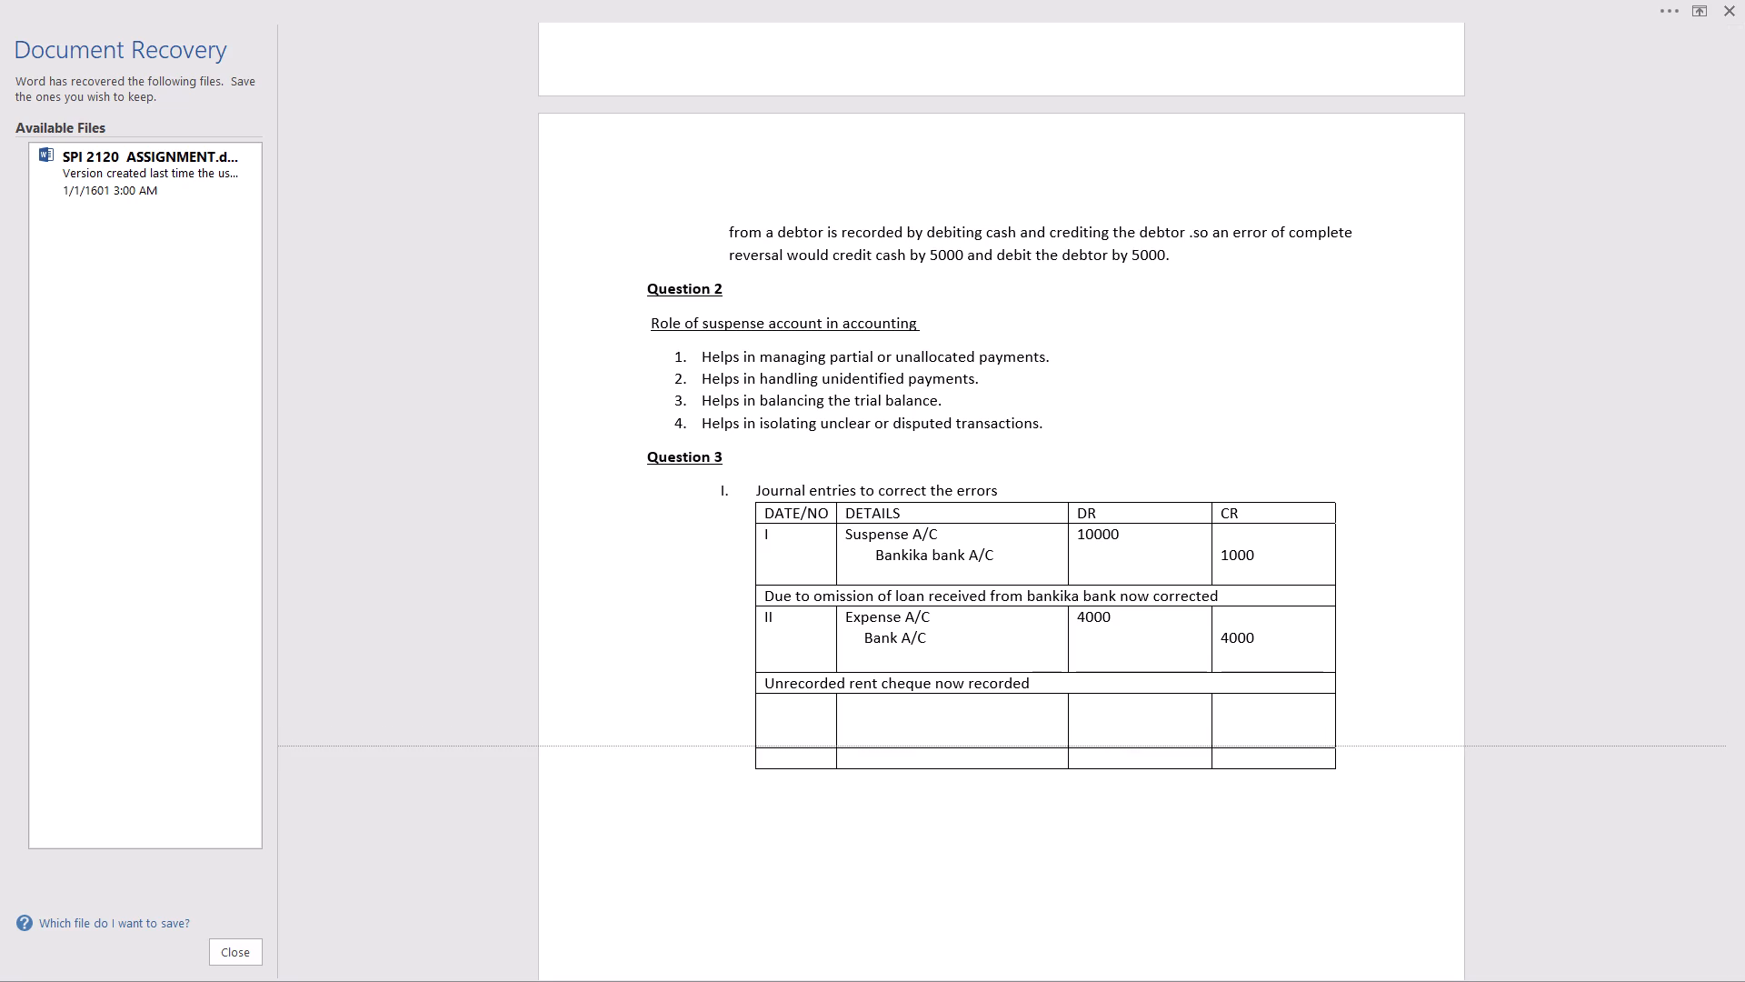
drag(868, 746, 863, 738)
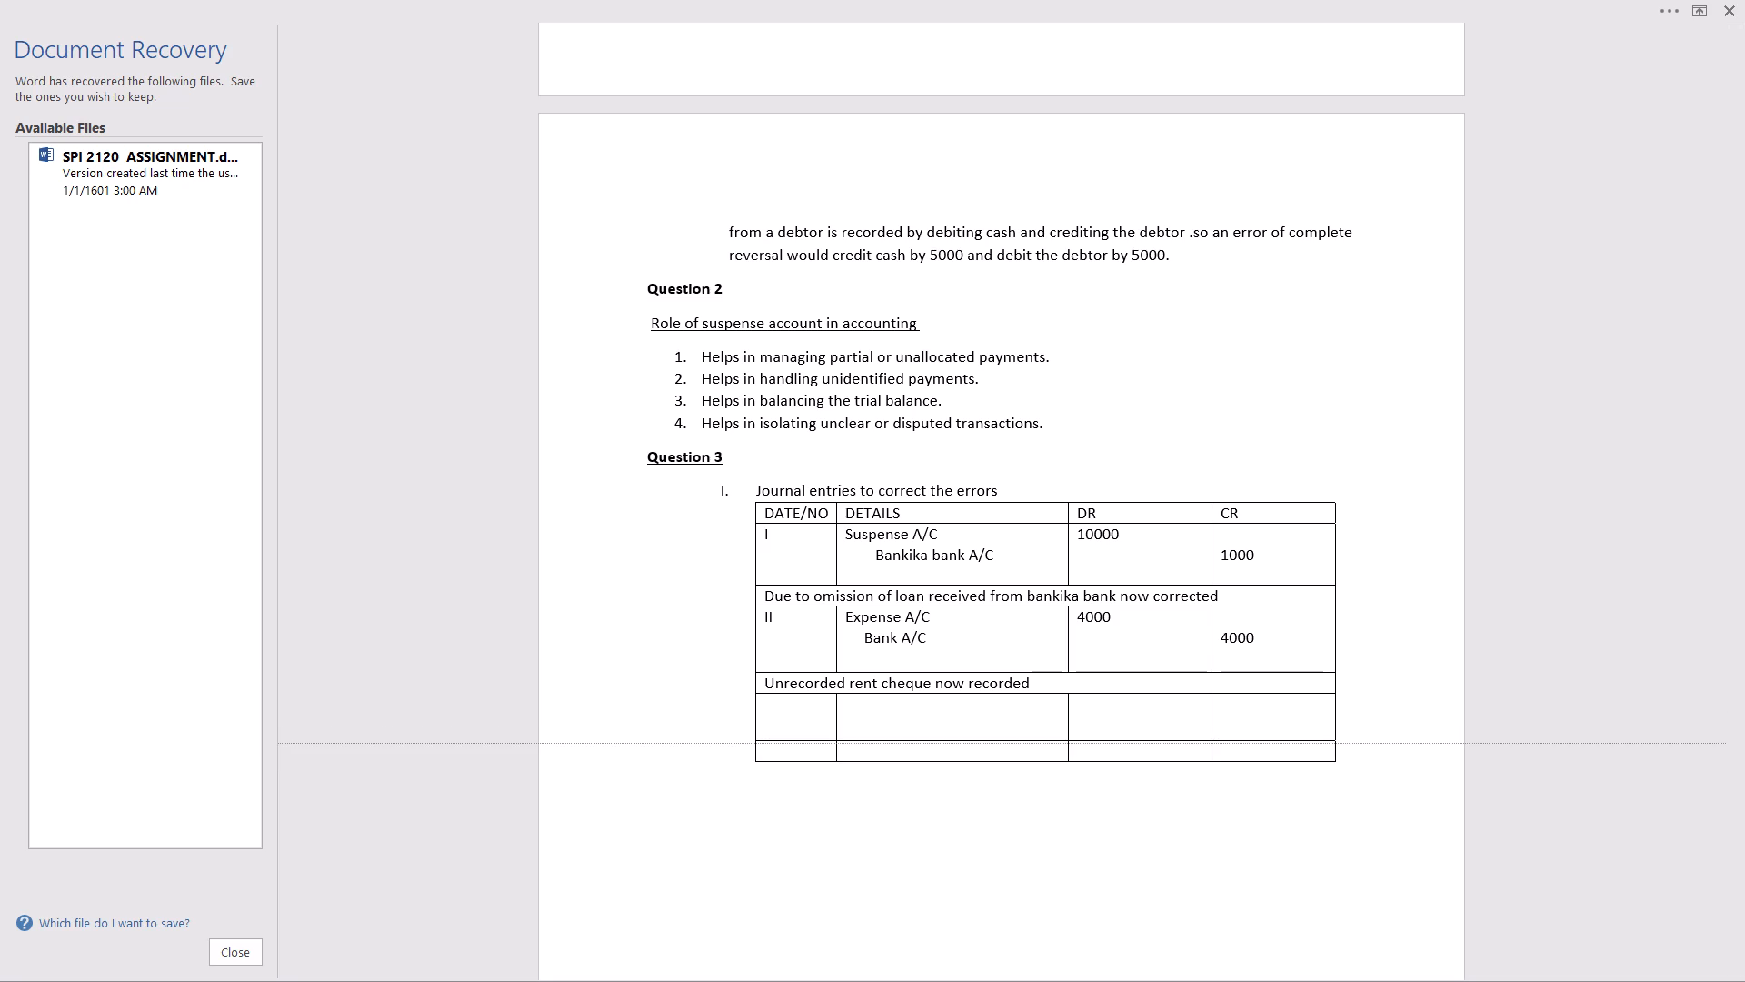
drag(863, 738, 859, 732)
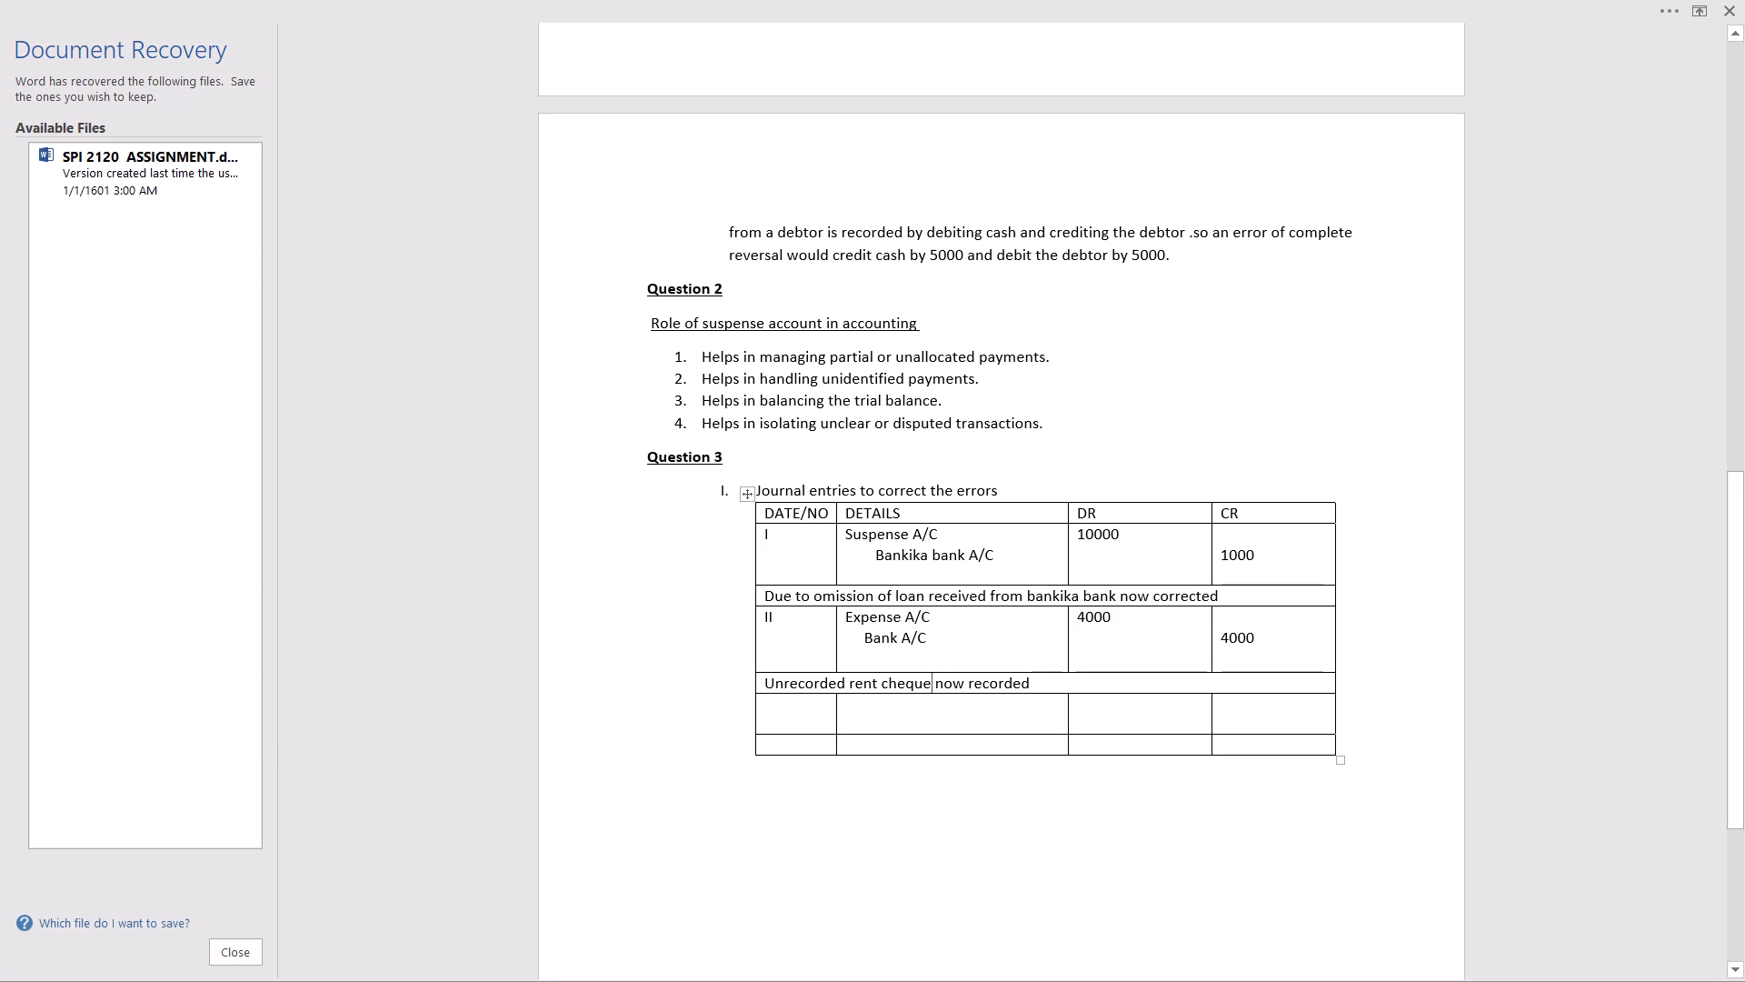
Enter "II" in the DATE/NO cell of the enlarged row below the rent cheque narration.
click(776, 706)
text(II)
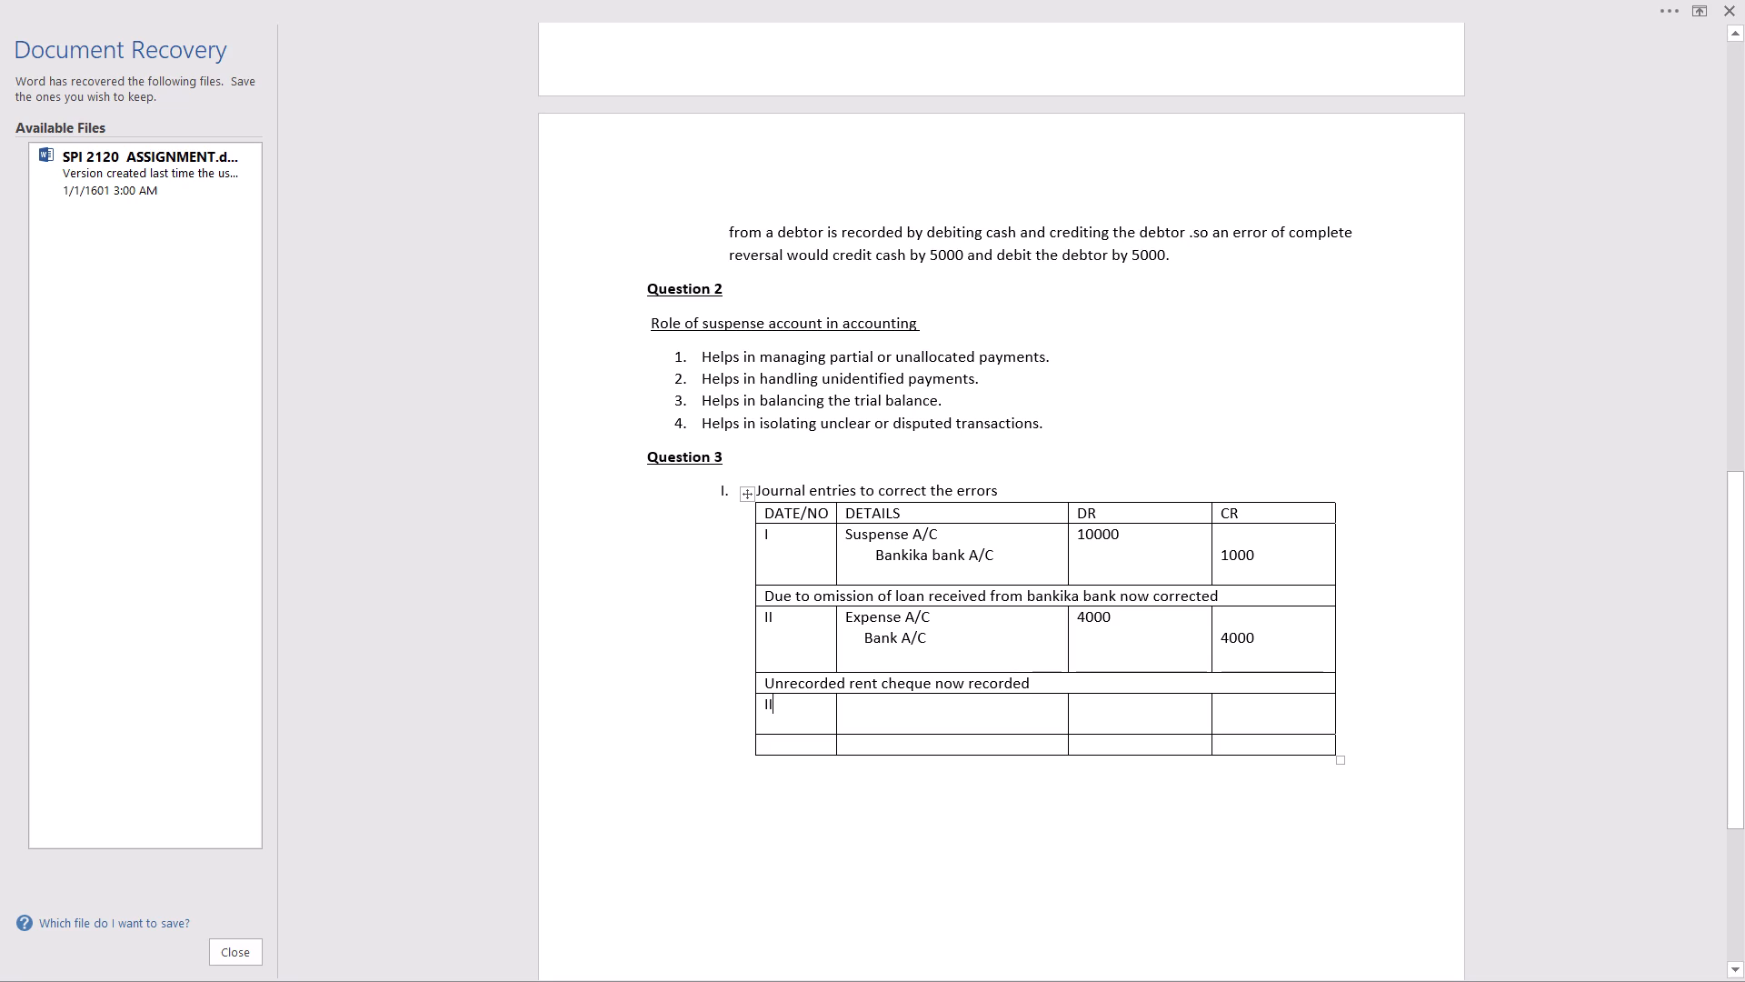
Enter "Purchases A/C" in the DETAILS cell of the row below the rent cheque narration.
click(886, 720)
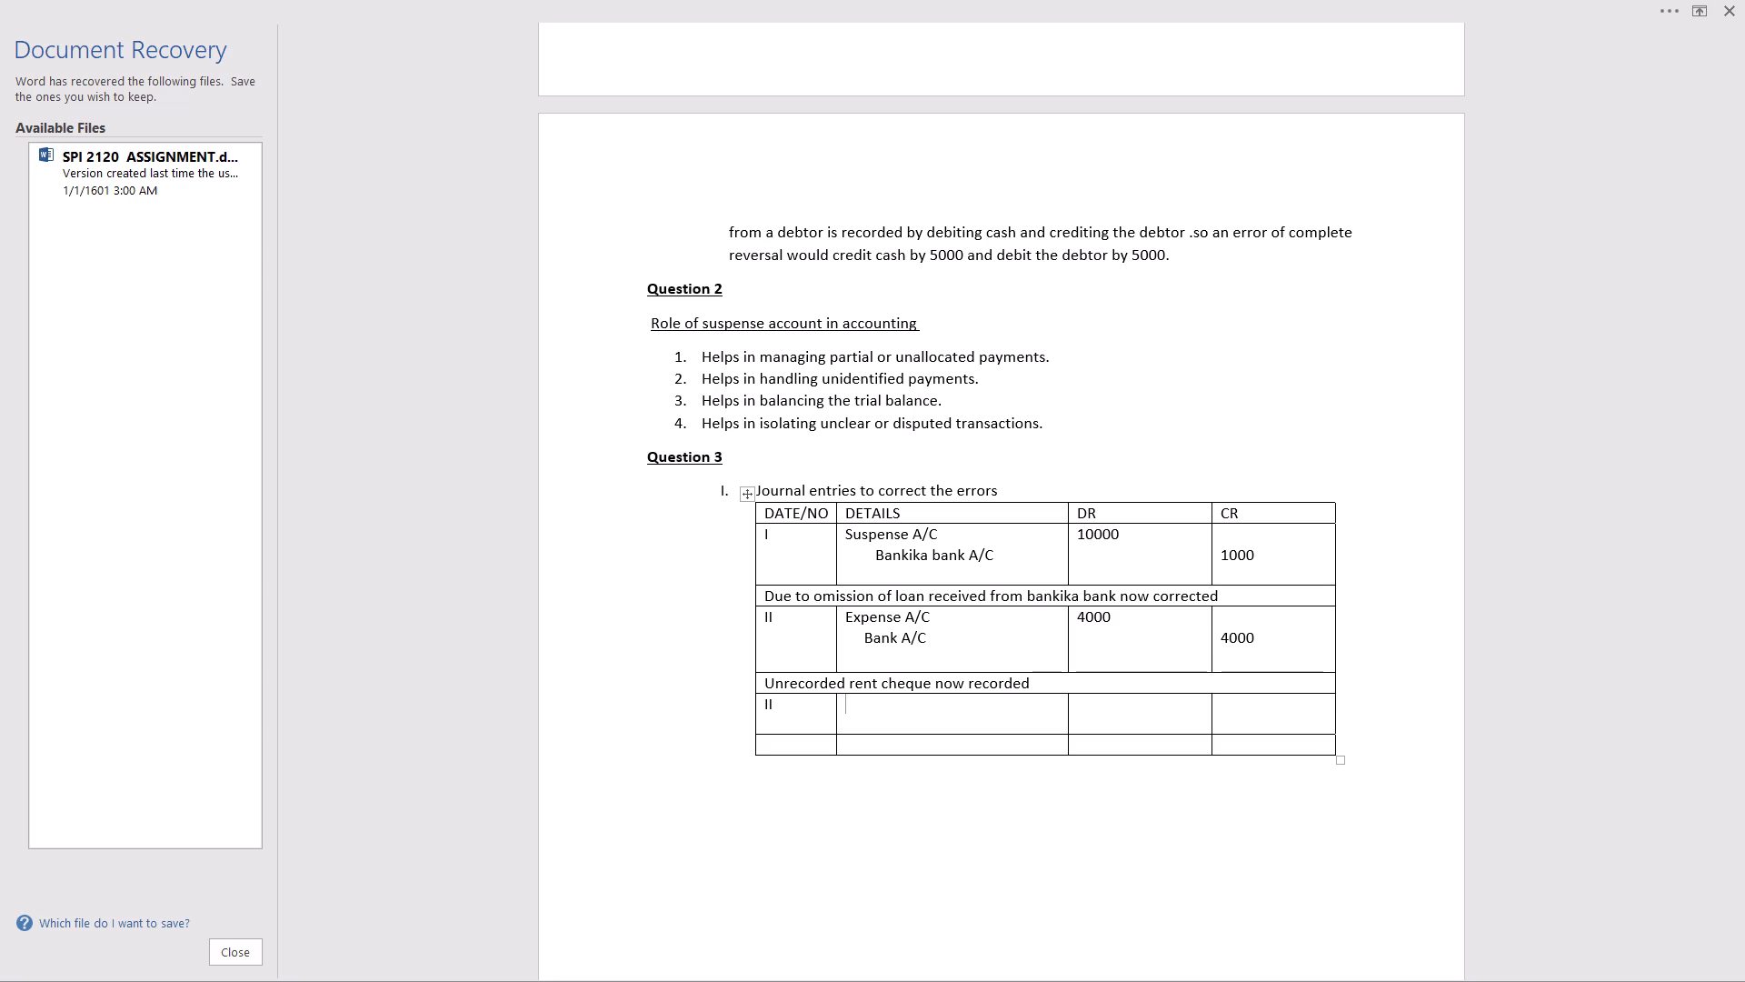
key(shift+p)
key(u)
text(rchases account)
key(BackSpace)
key(BackSpace)
key(BackSpace)
key(BackSpace)
key(BackSpace)
key(BackSpace)
key(BackSpace)
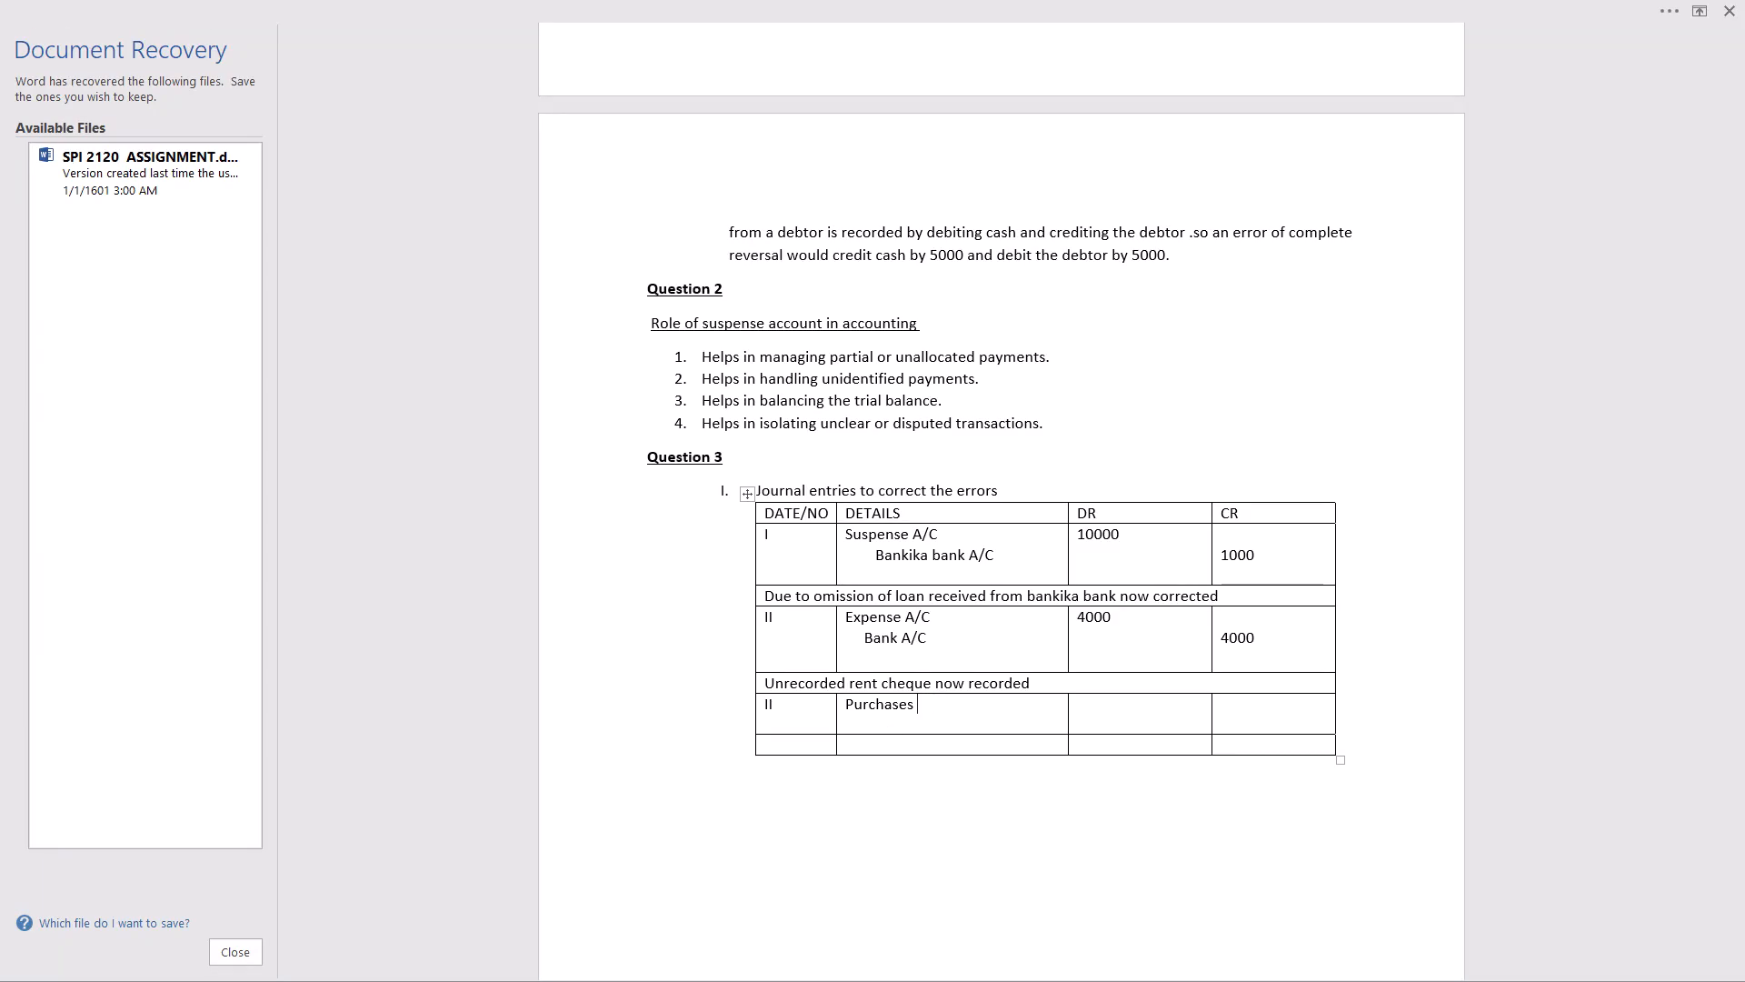
key(shift+a)
text(/C)
Enter 1800 in the CR cell of the Purchases A/C row, level with the account name.
click(1094, 714)
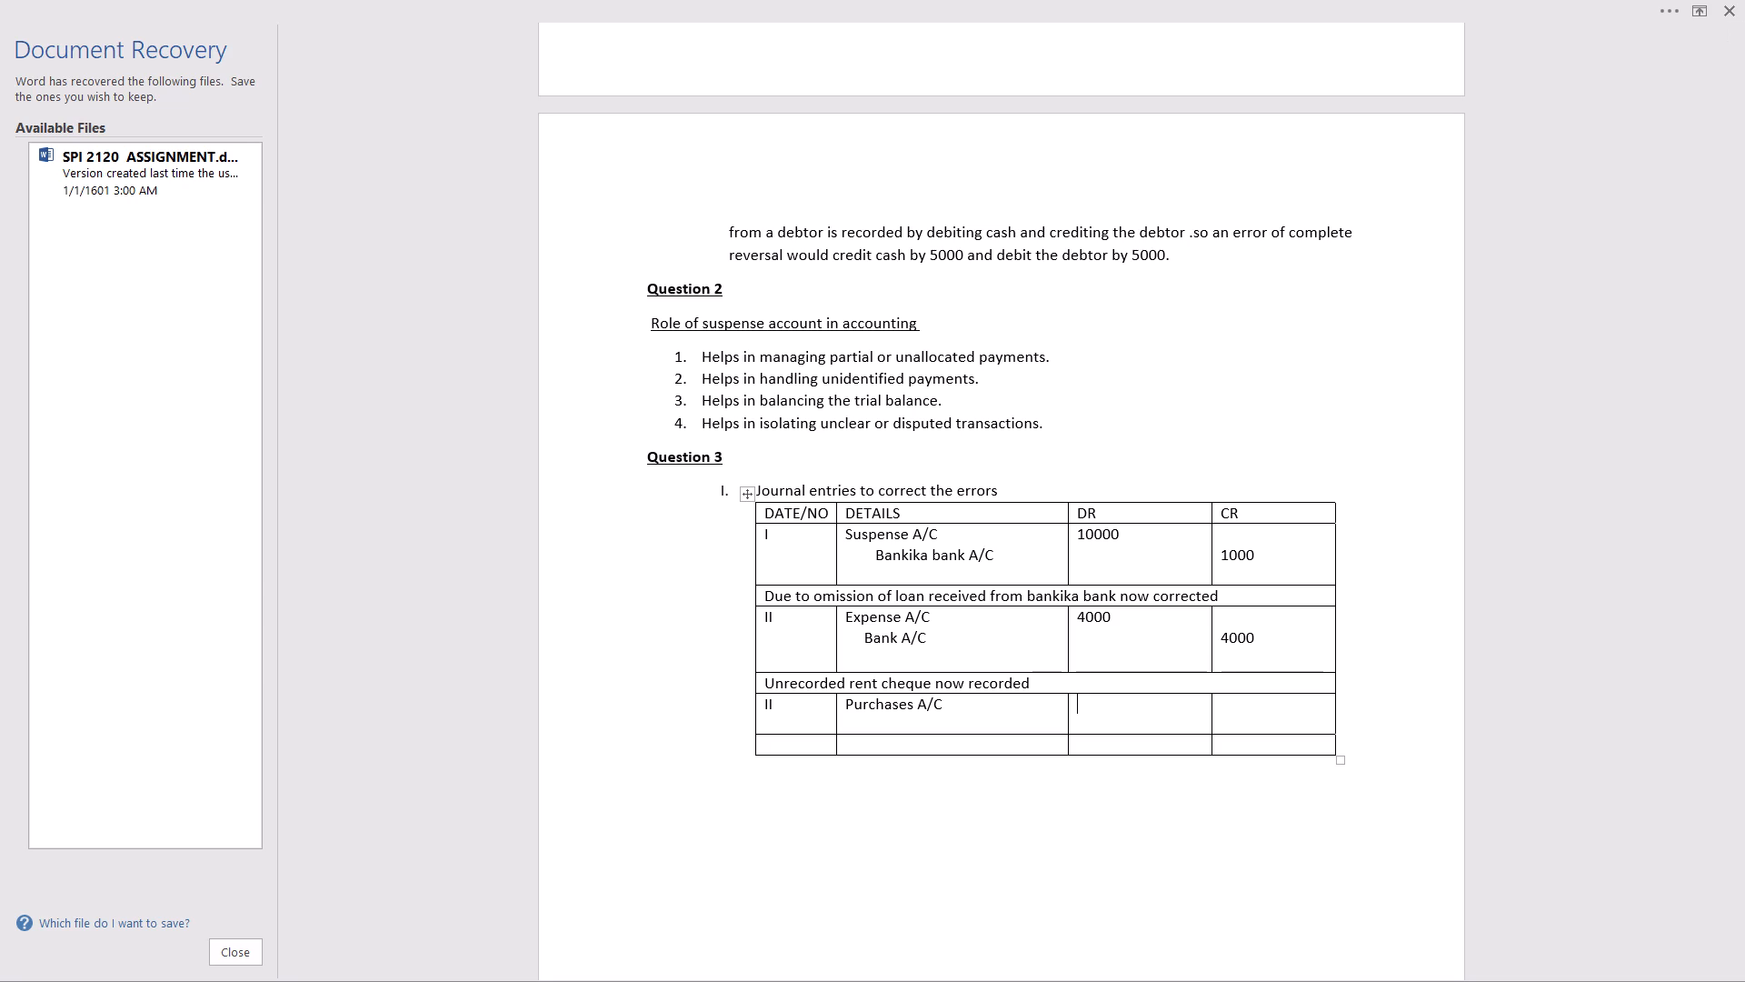
click(1229, 709)
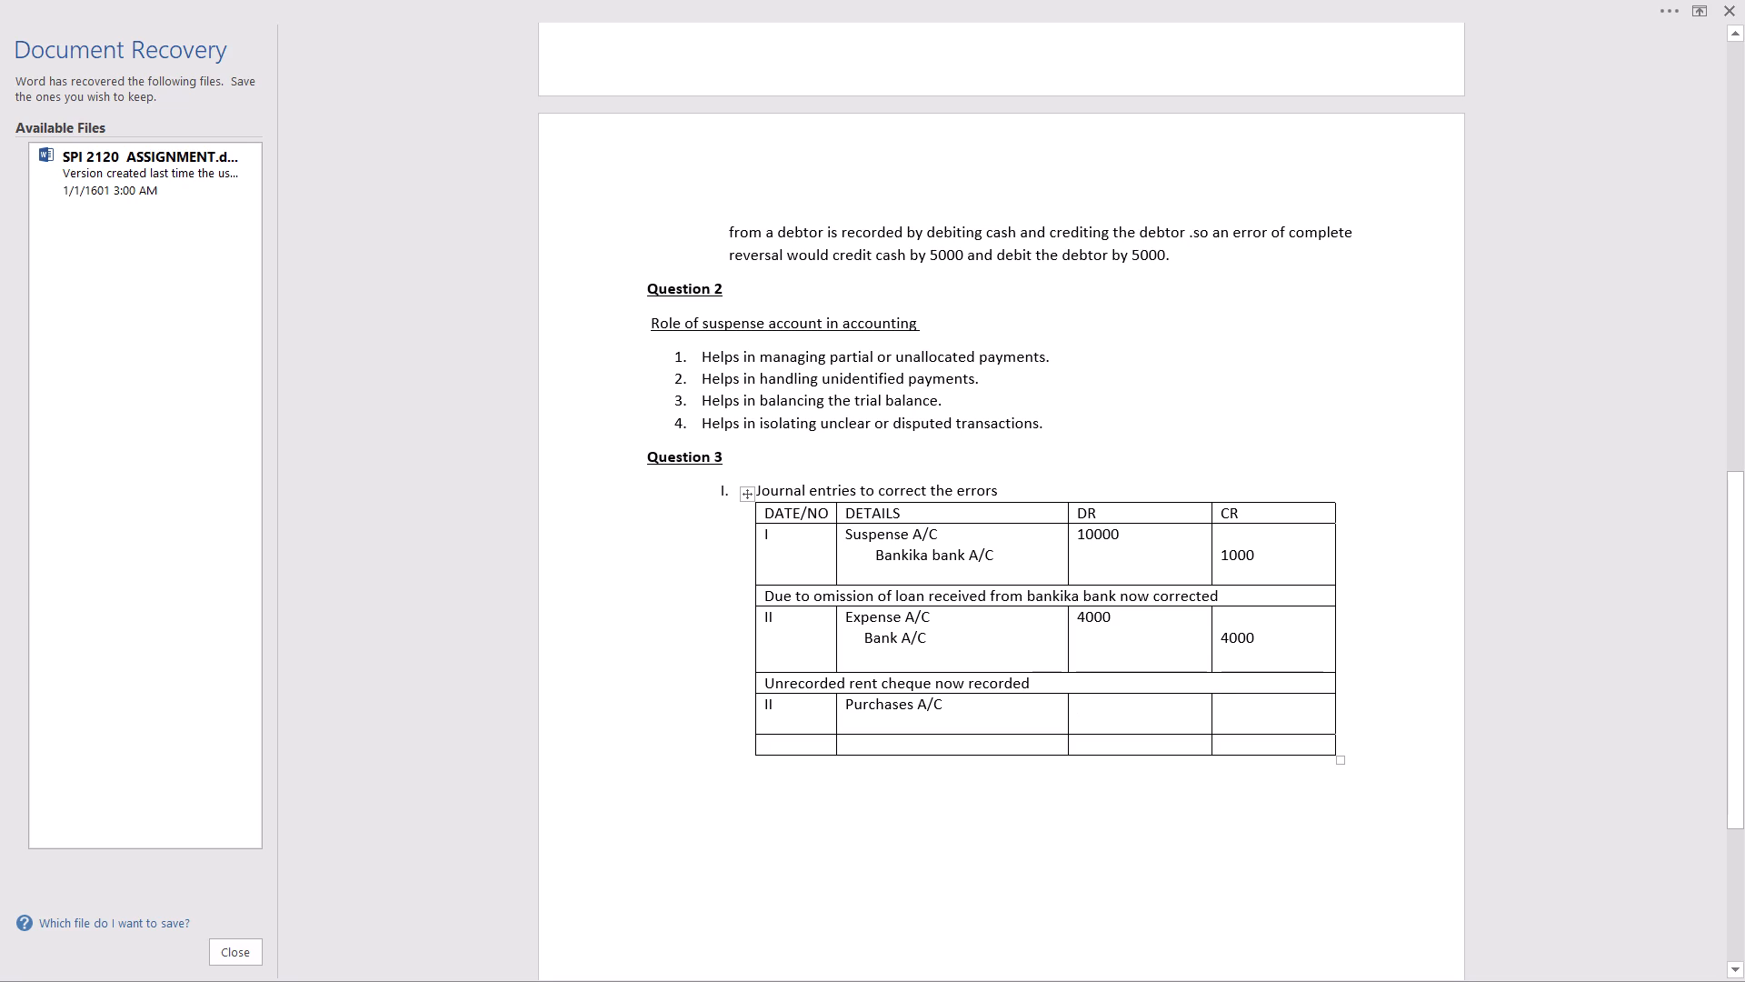
key(1)
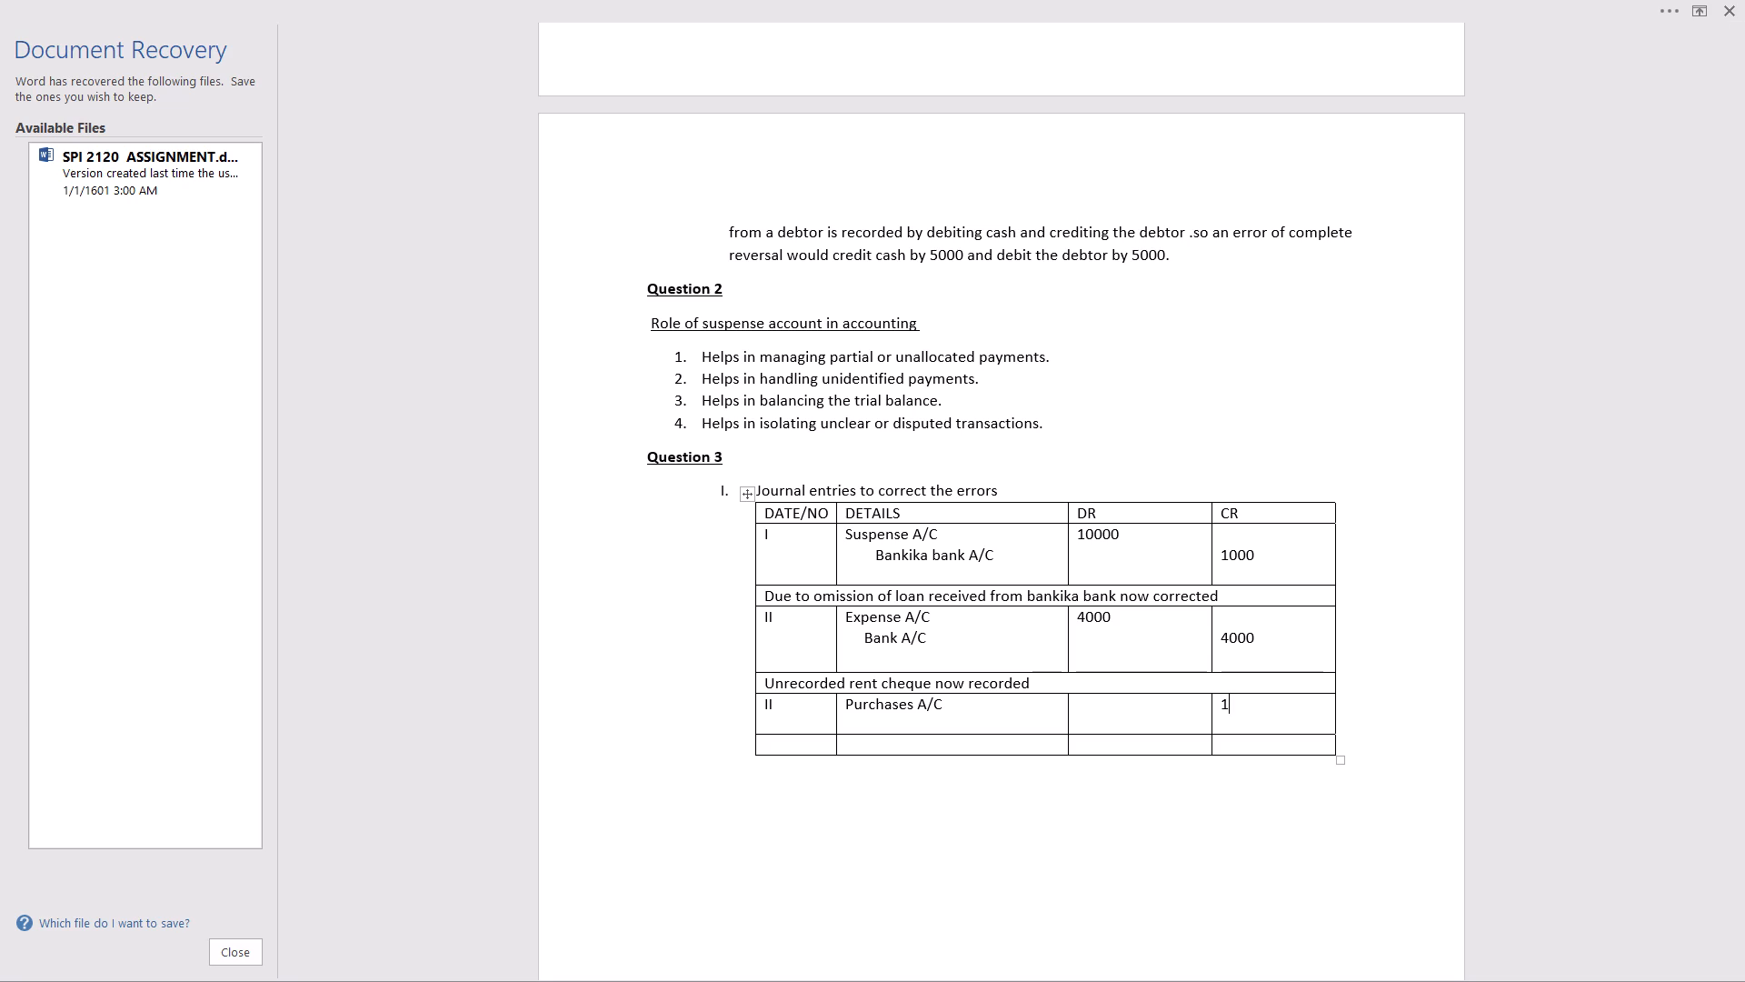
text(800)
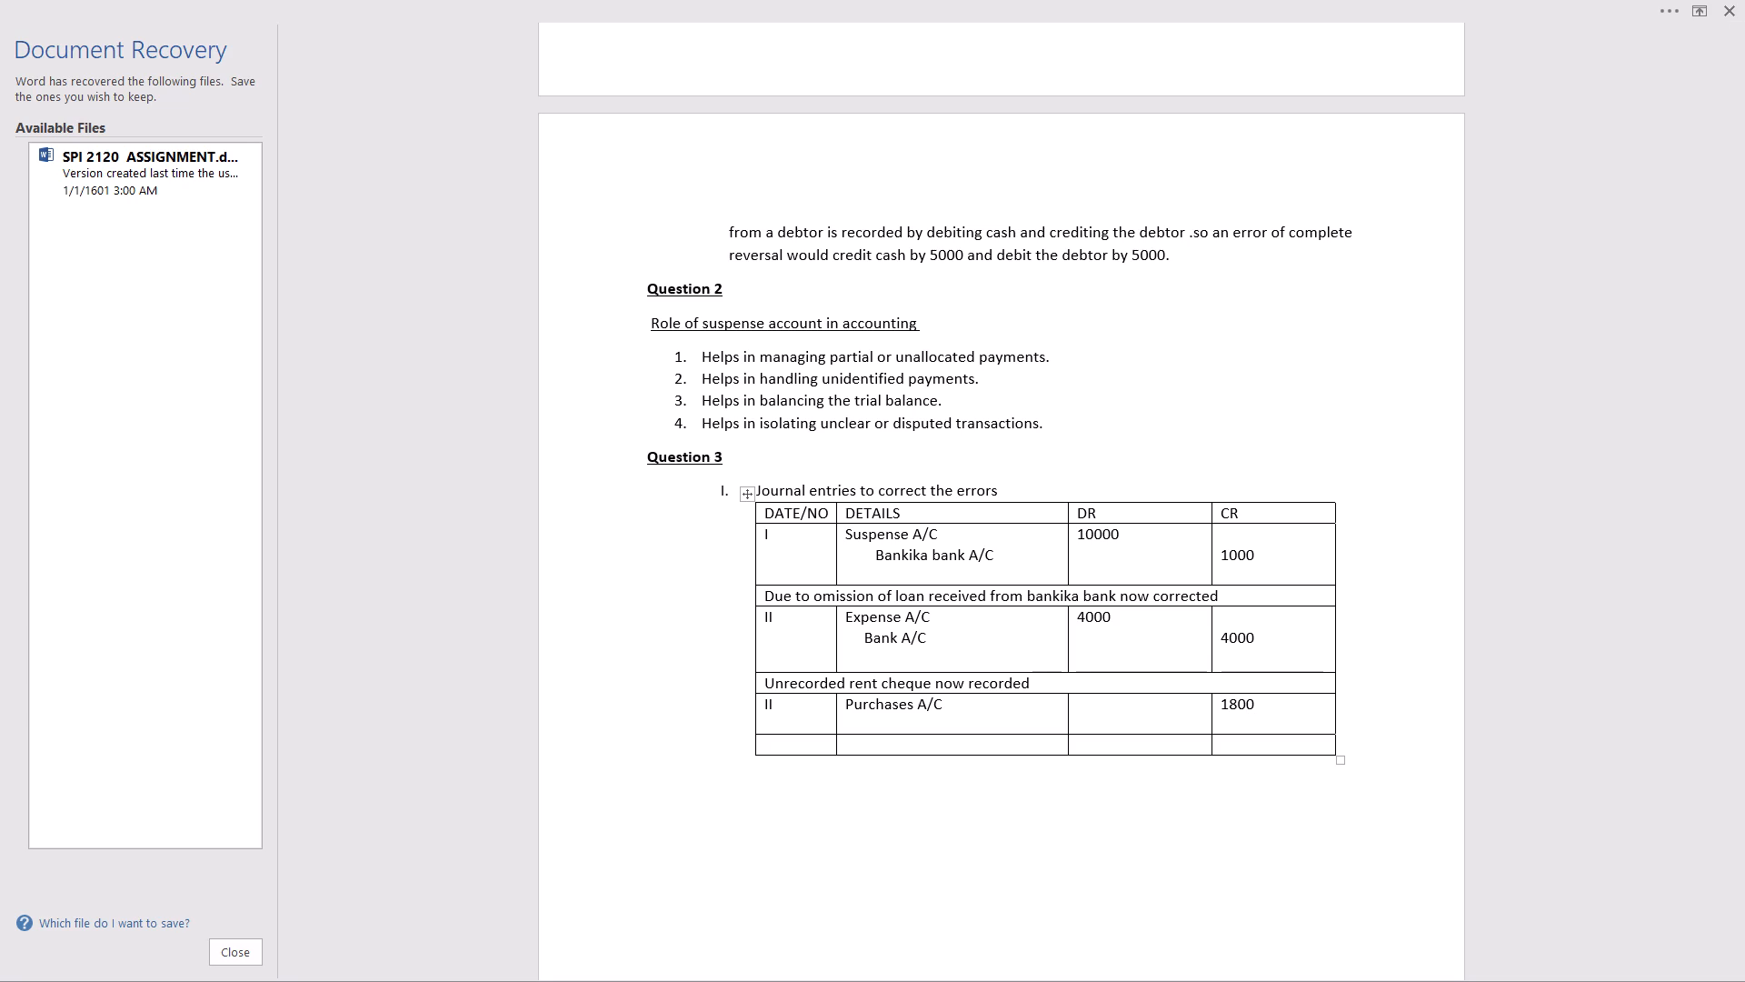
Add thousands separators to the Purchases A/C credit (1,800), Bank A/C credit (4,000), Expense A/C debit (4,000) and Suspense A/C debit (10,000).
right_click(1229, 709)
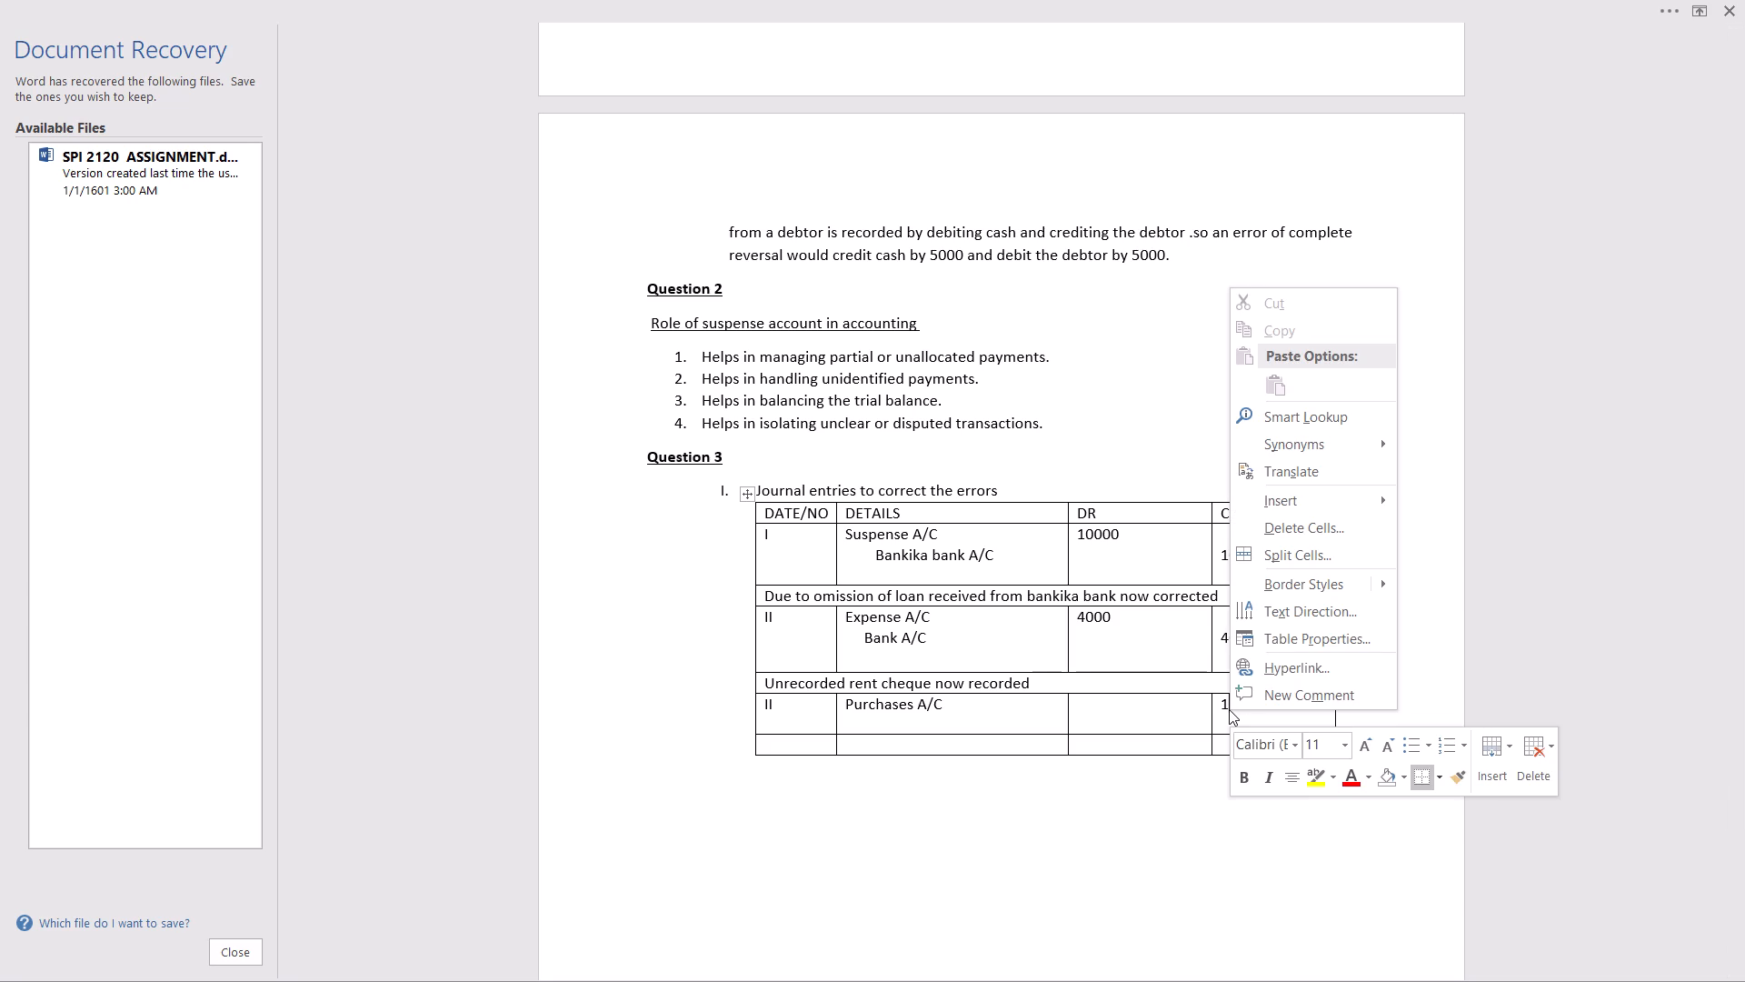
click(1539, 559)
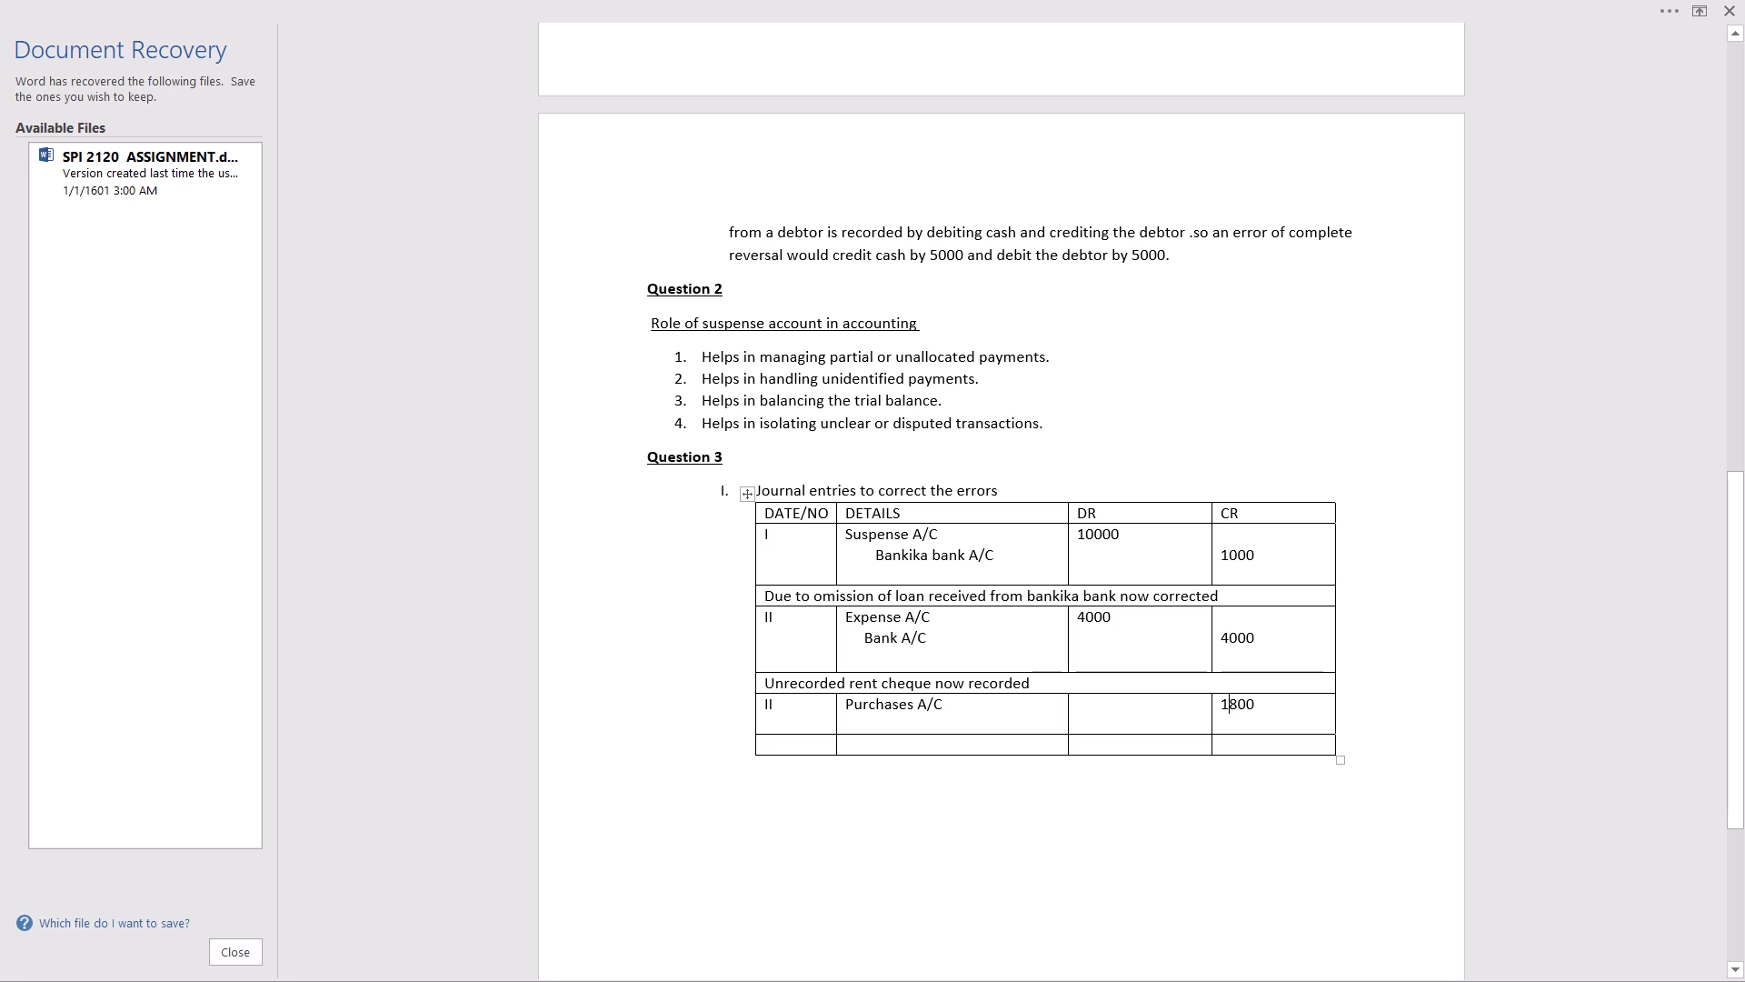
key(comma)
click(1228, 641)
key(comma)
click(1084, 616)
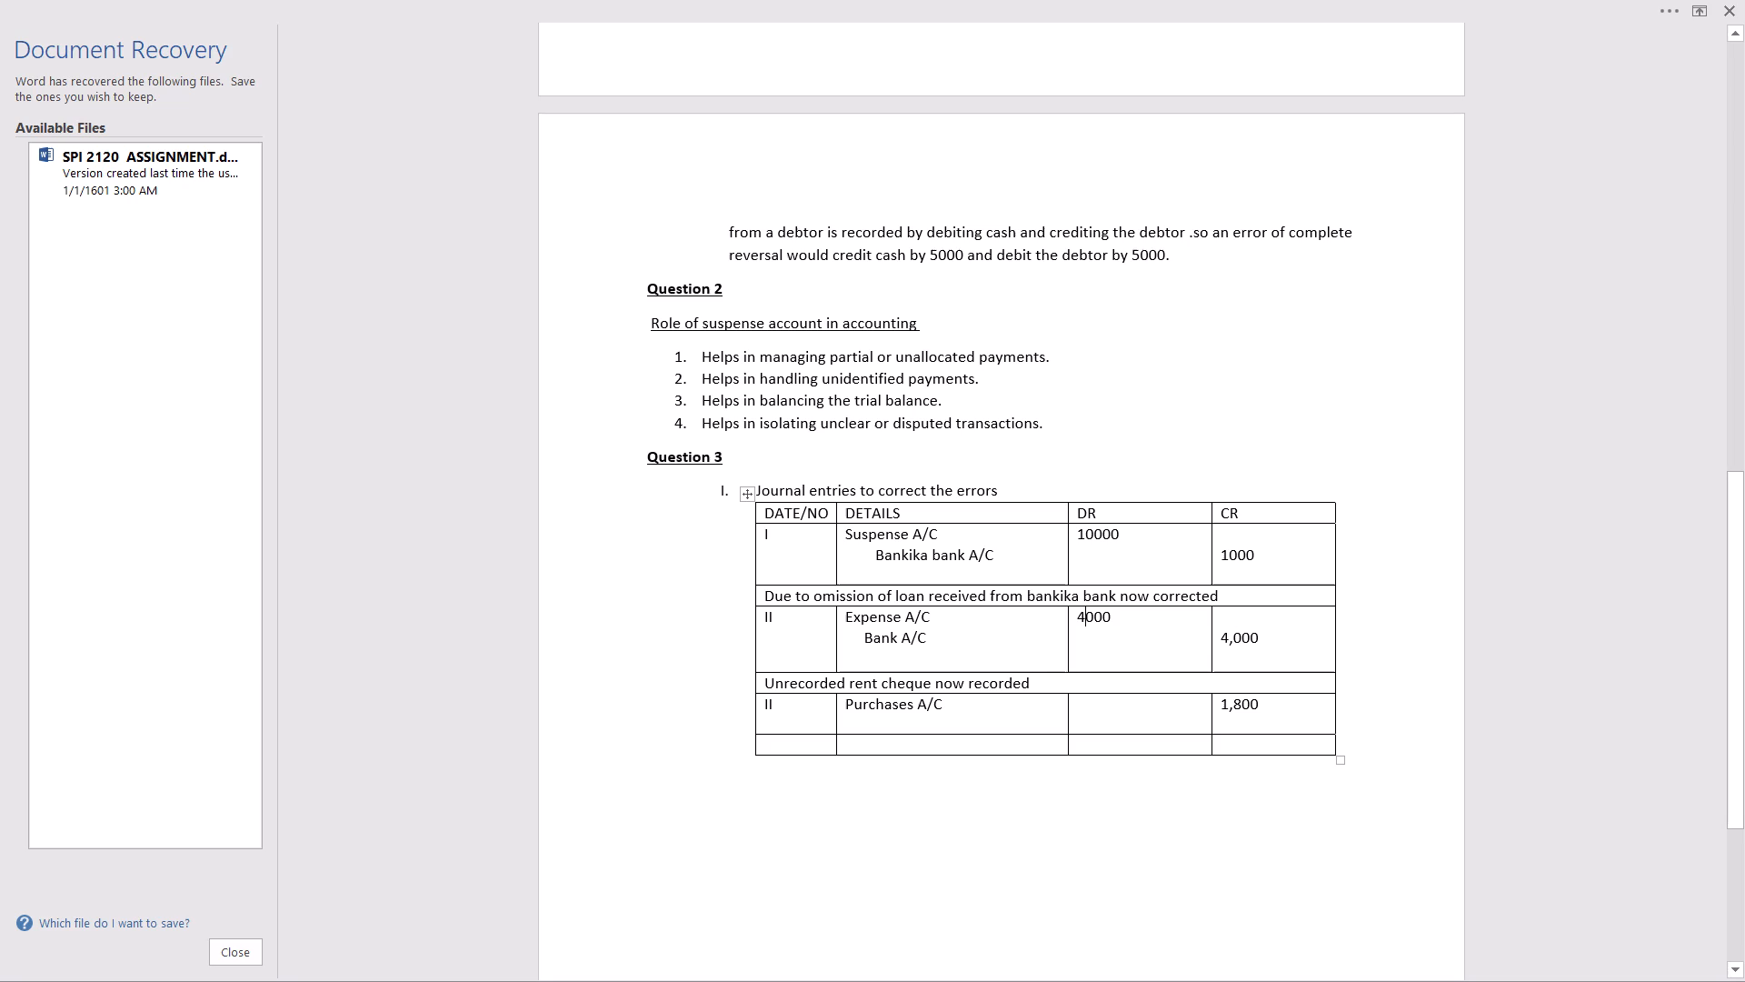
key(comma)
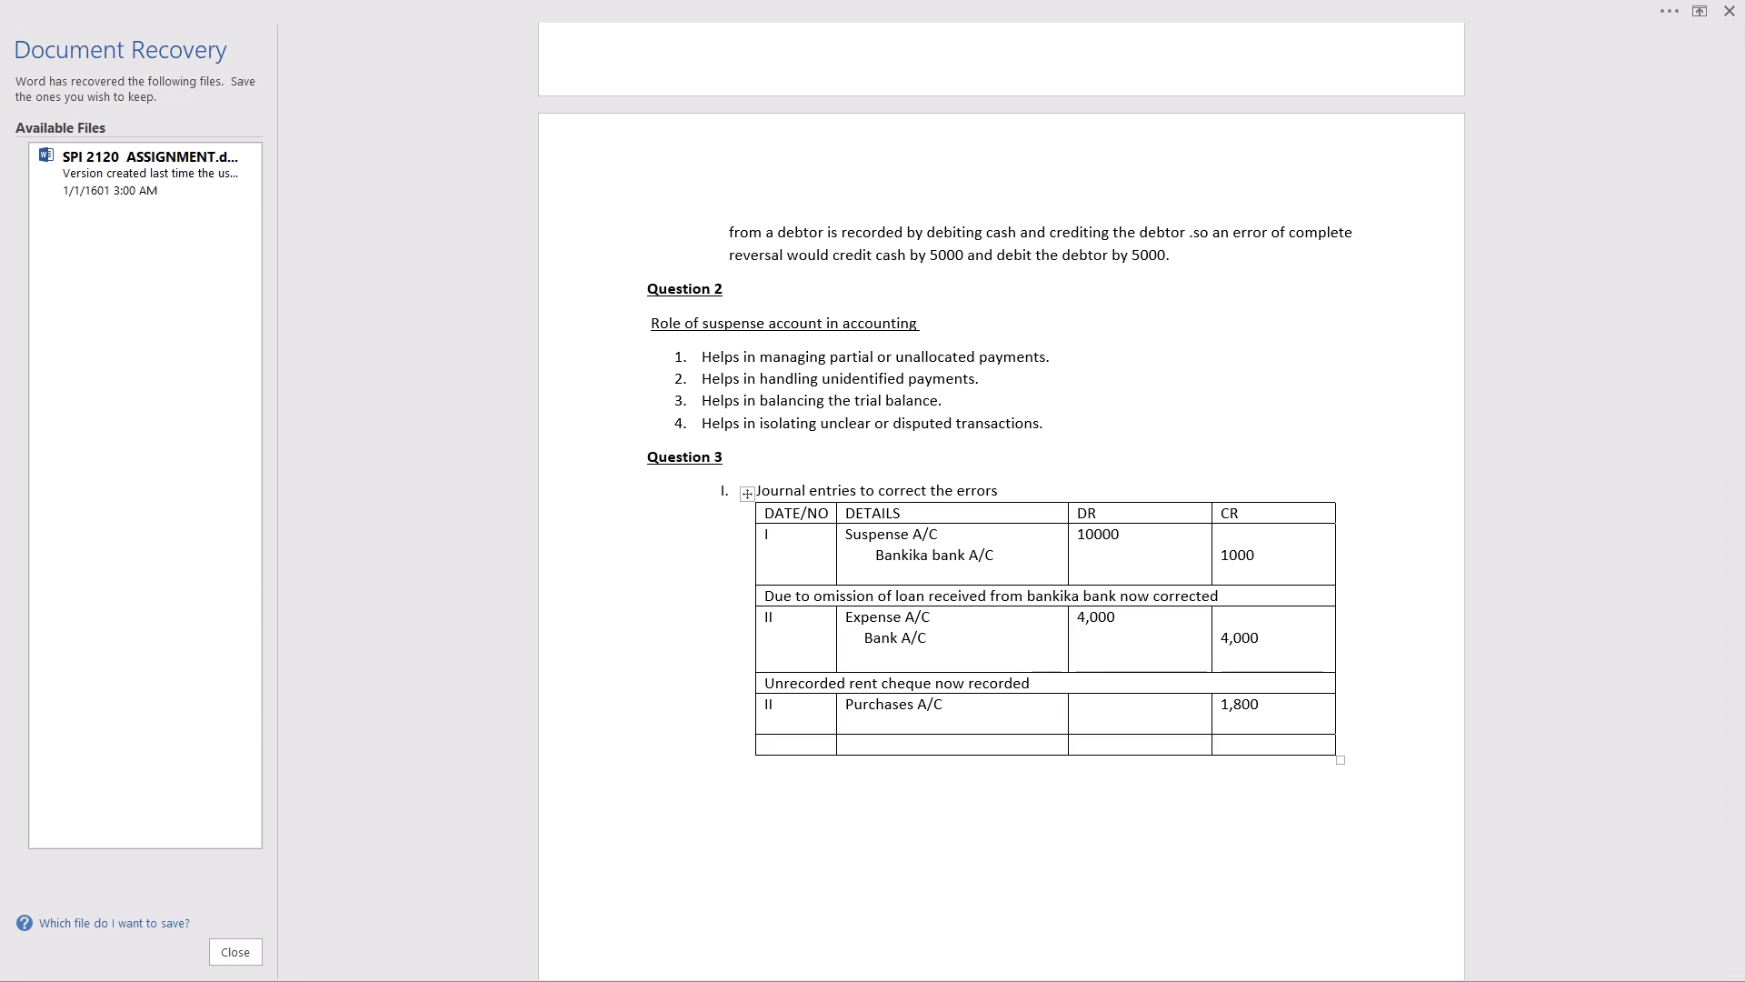
click(1092, 538)
key(comma)
Correct the Bankika bank A/C amount in the CR column to 10,000.
click(1251, 556)
key(0)
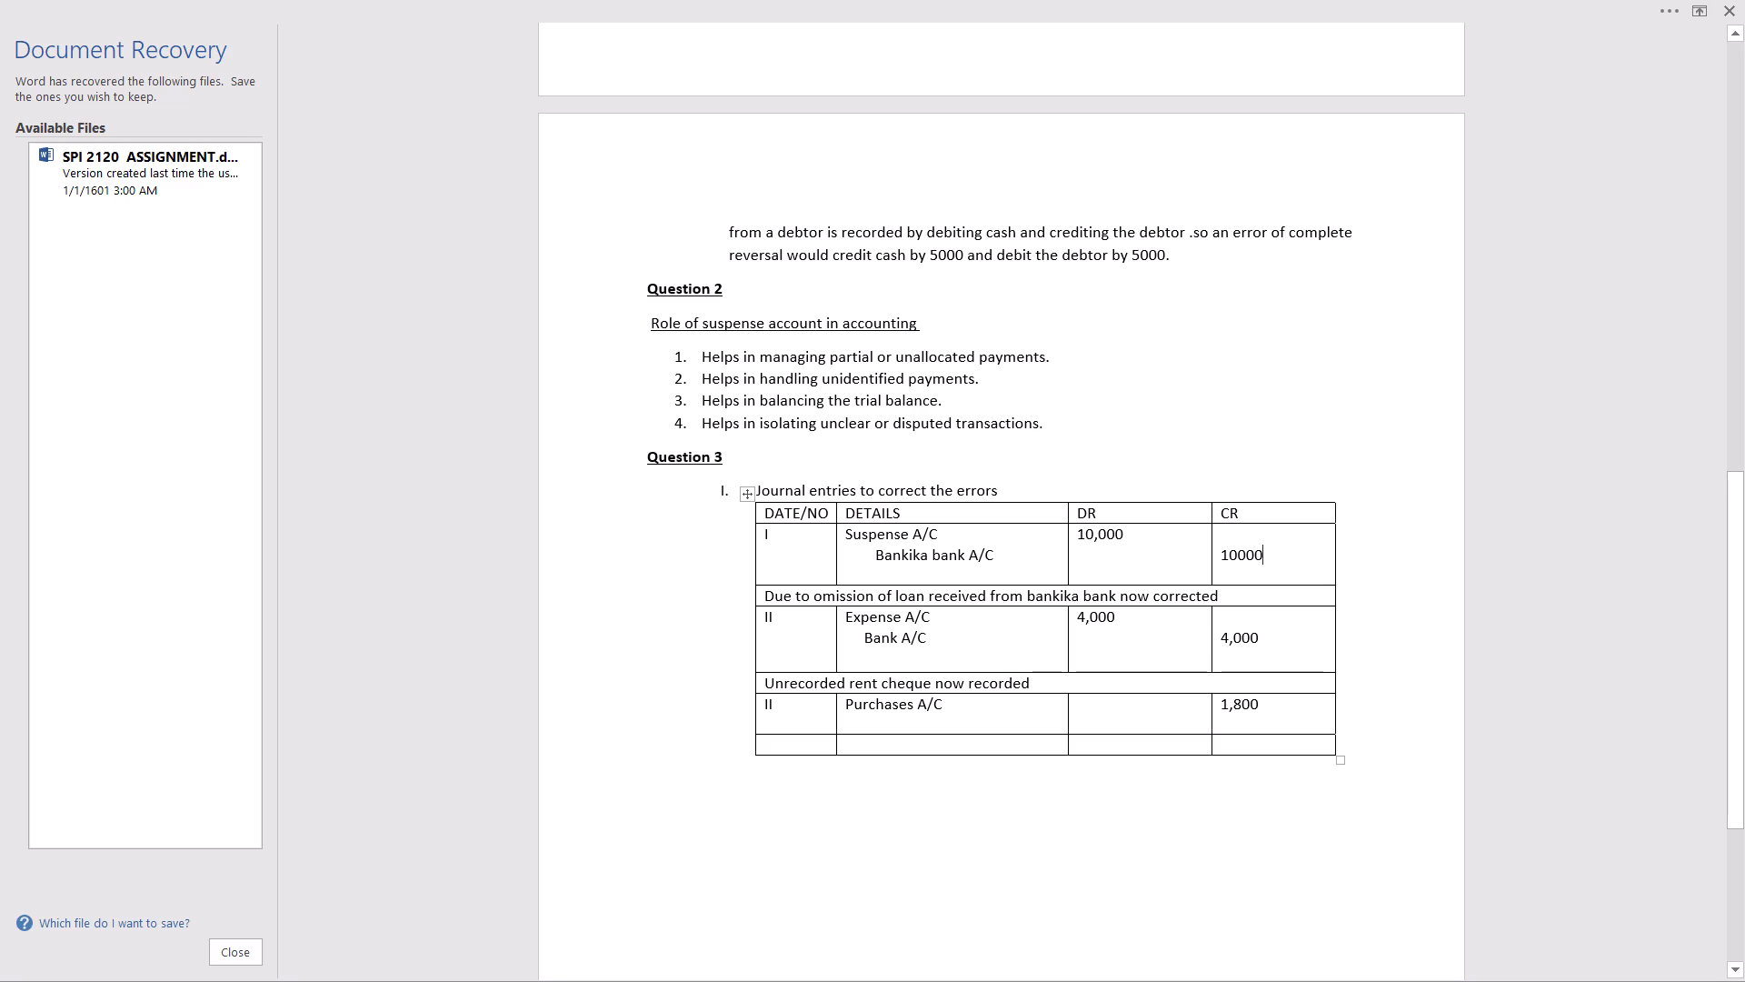
click(1237, 550)
key(comma)
Add an indented second line "Suspense account" below Purchases A/C in the DETAILS cell, with the spelling of "Suspense" corrected.
click(961, 710)
key(Return)
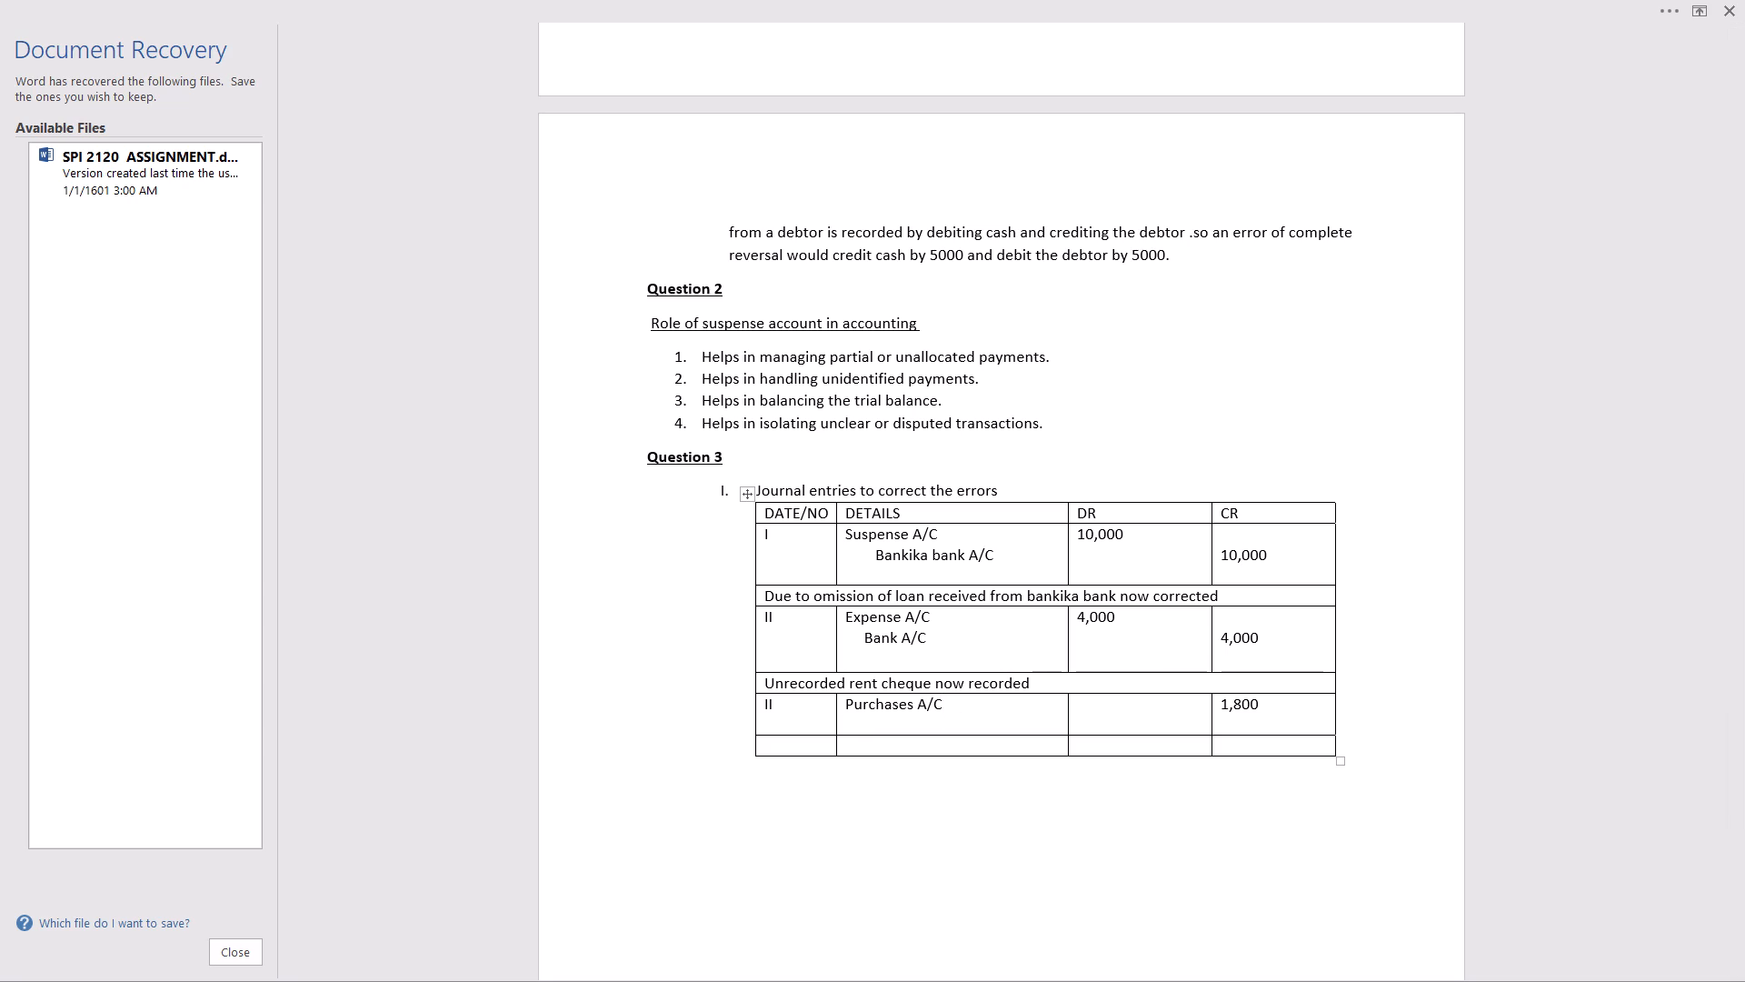
key(space)
key(space)
key(space)
key(space)
key(space)
text(Sus)
key(p)
text(en)
text(ce)
key(space)
text(account)
key(space)
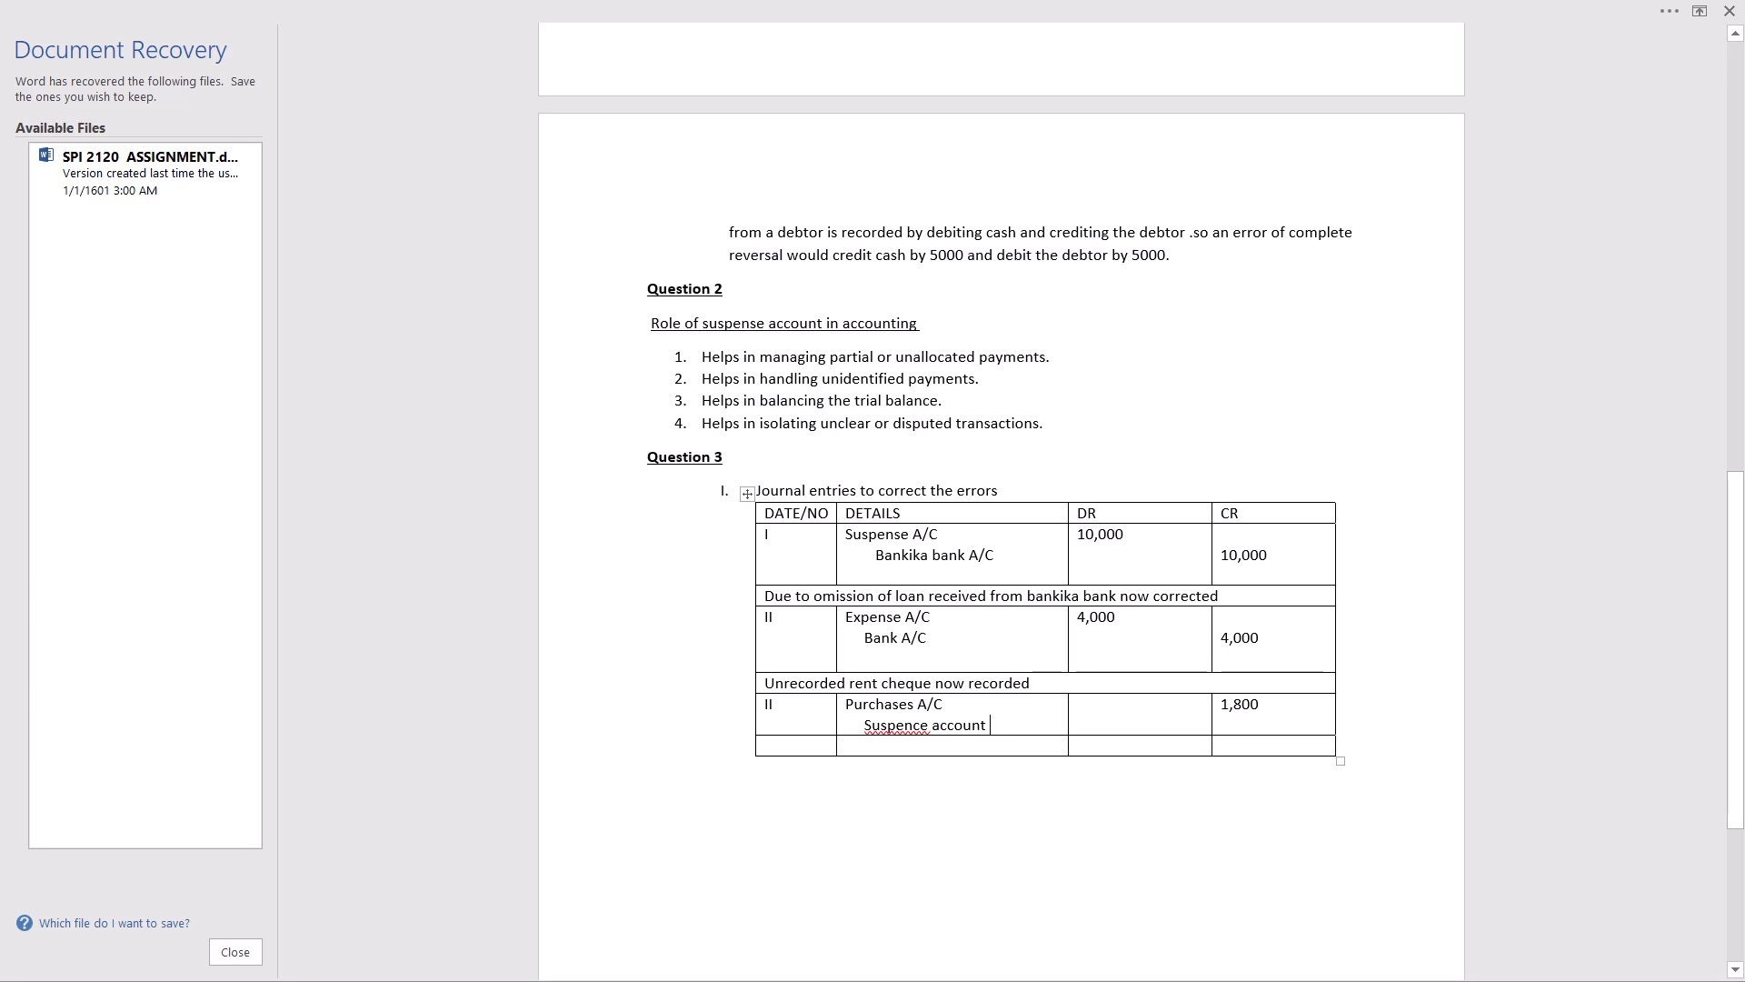
right_click(910, 729)
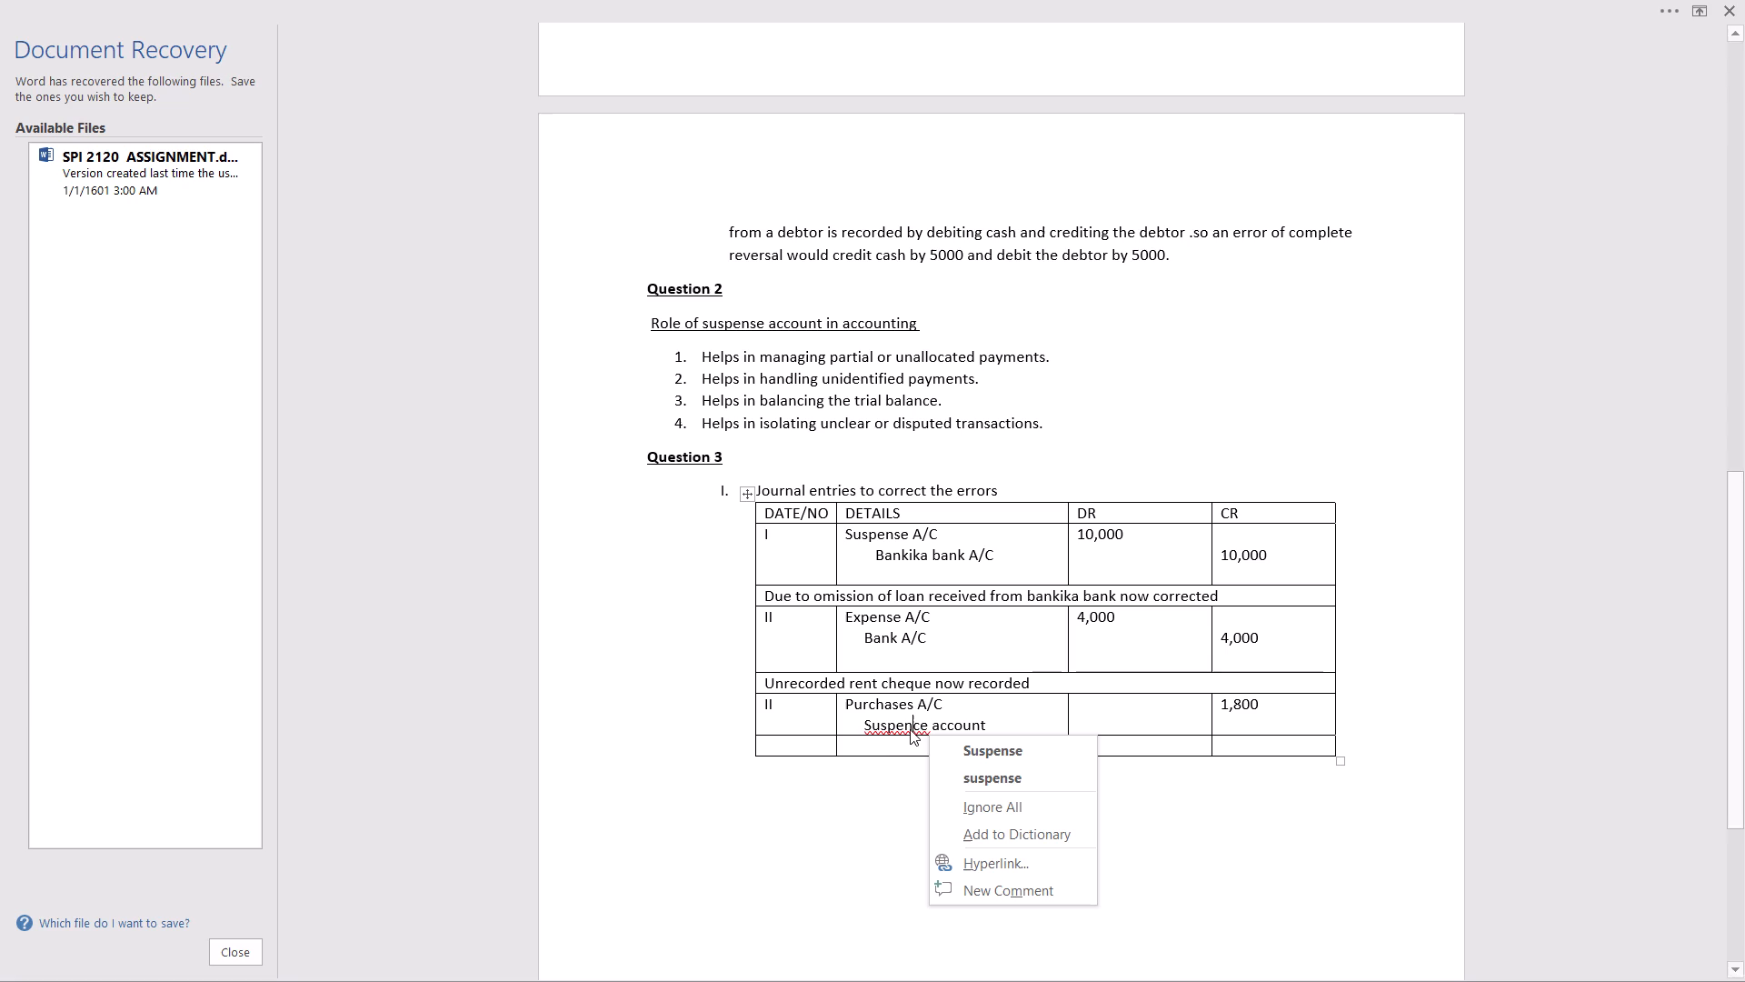
click(982, 748)
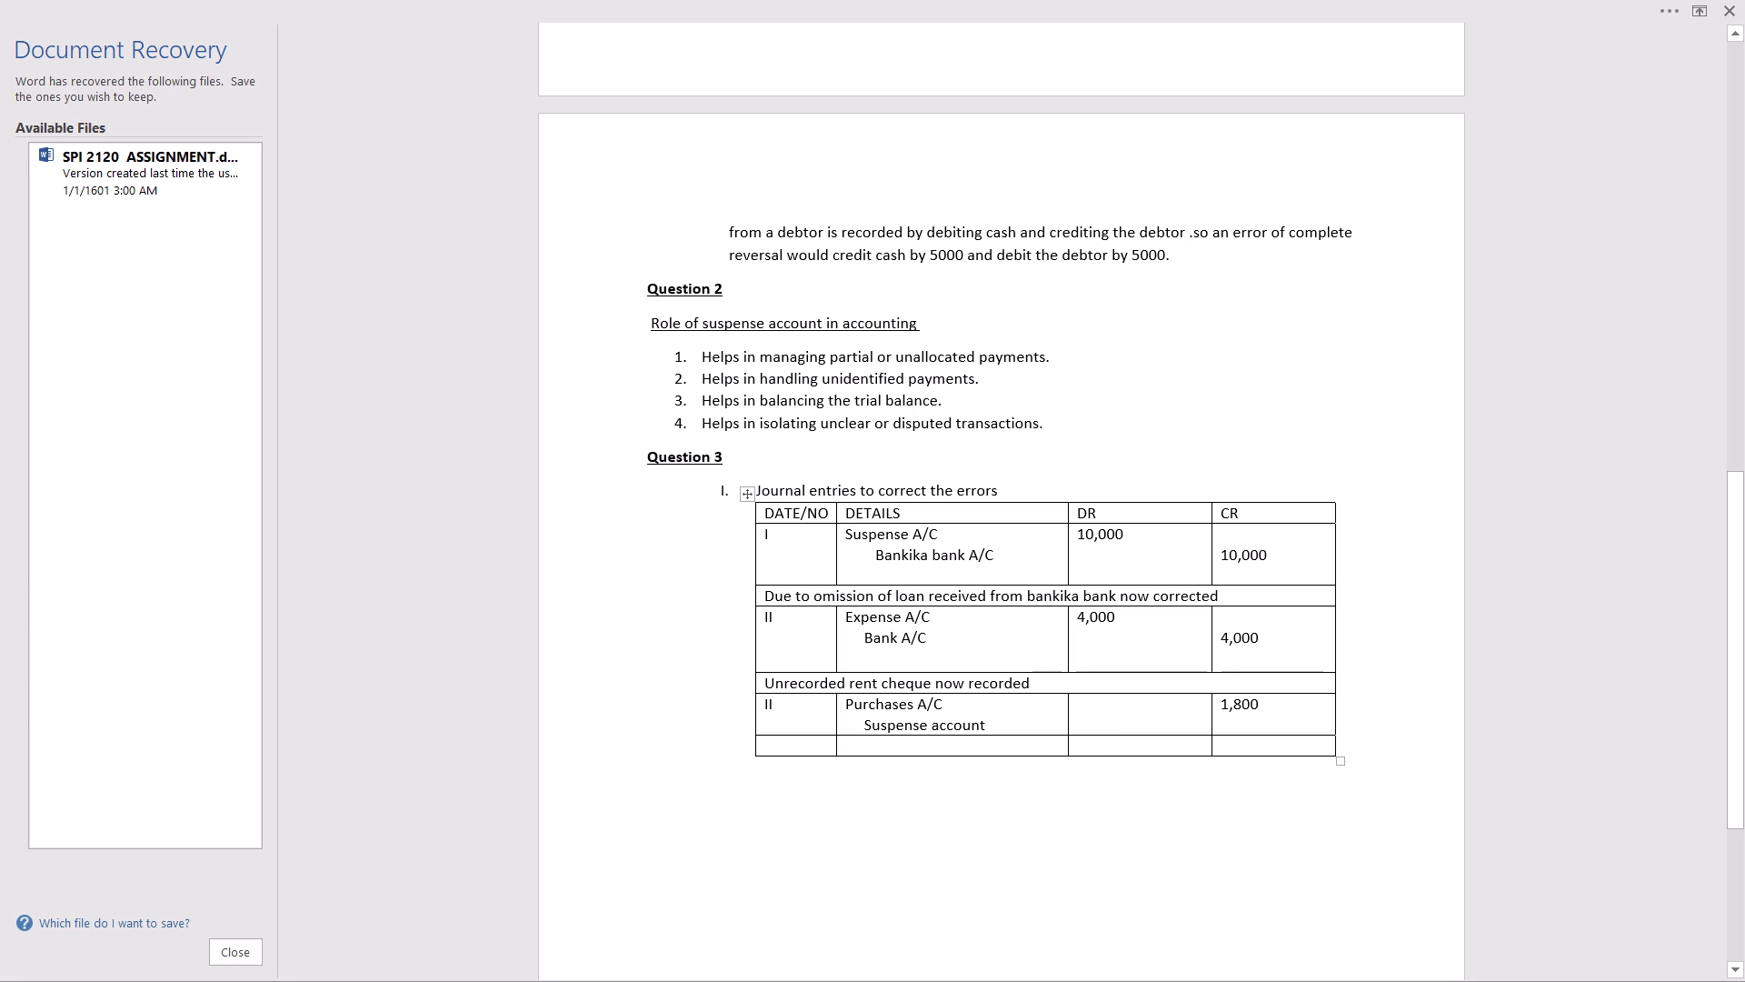
Replace "account" with "A/C" in the indented Suspense line below Purchases A/C.
click(995, 726)
key(BackSpace)
key(BackSpace)
key(BackSpace)
key(BackSpace)
key(BackSpace)
key(BackSpace)
key(BackSpace)
key(BackSpace)
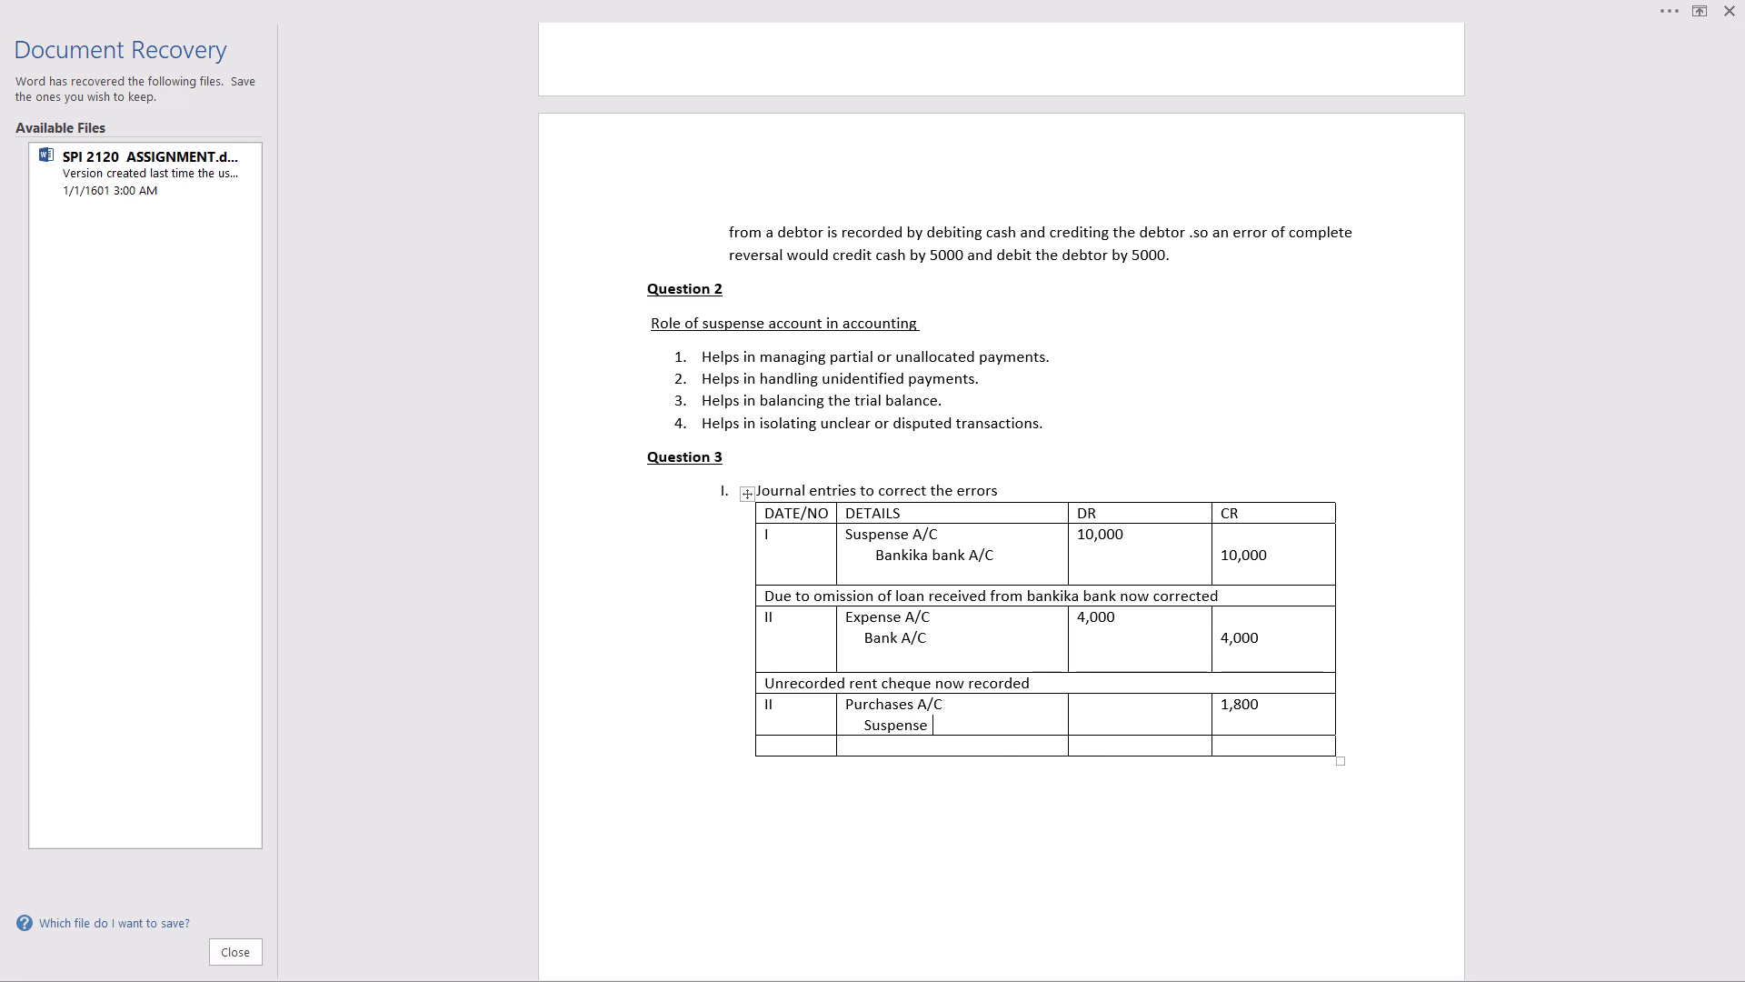
key(shift+a)
text(/C)
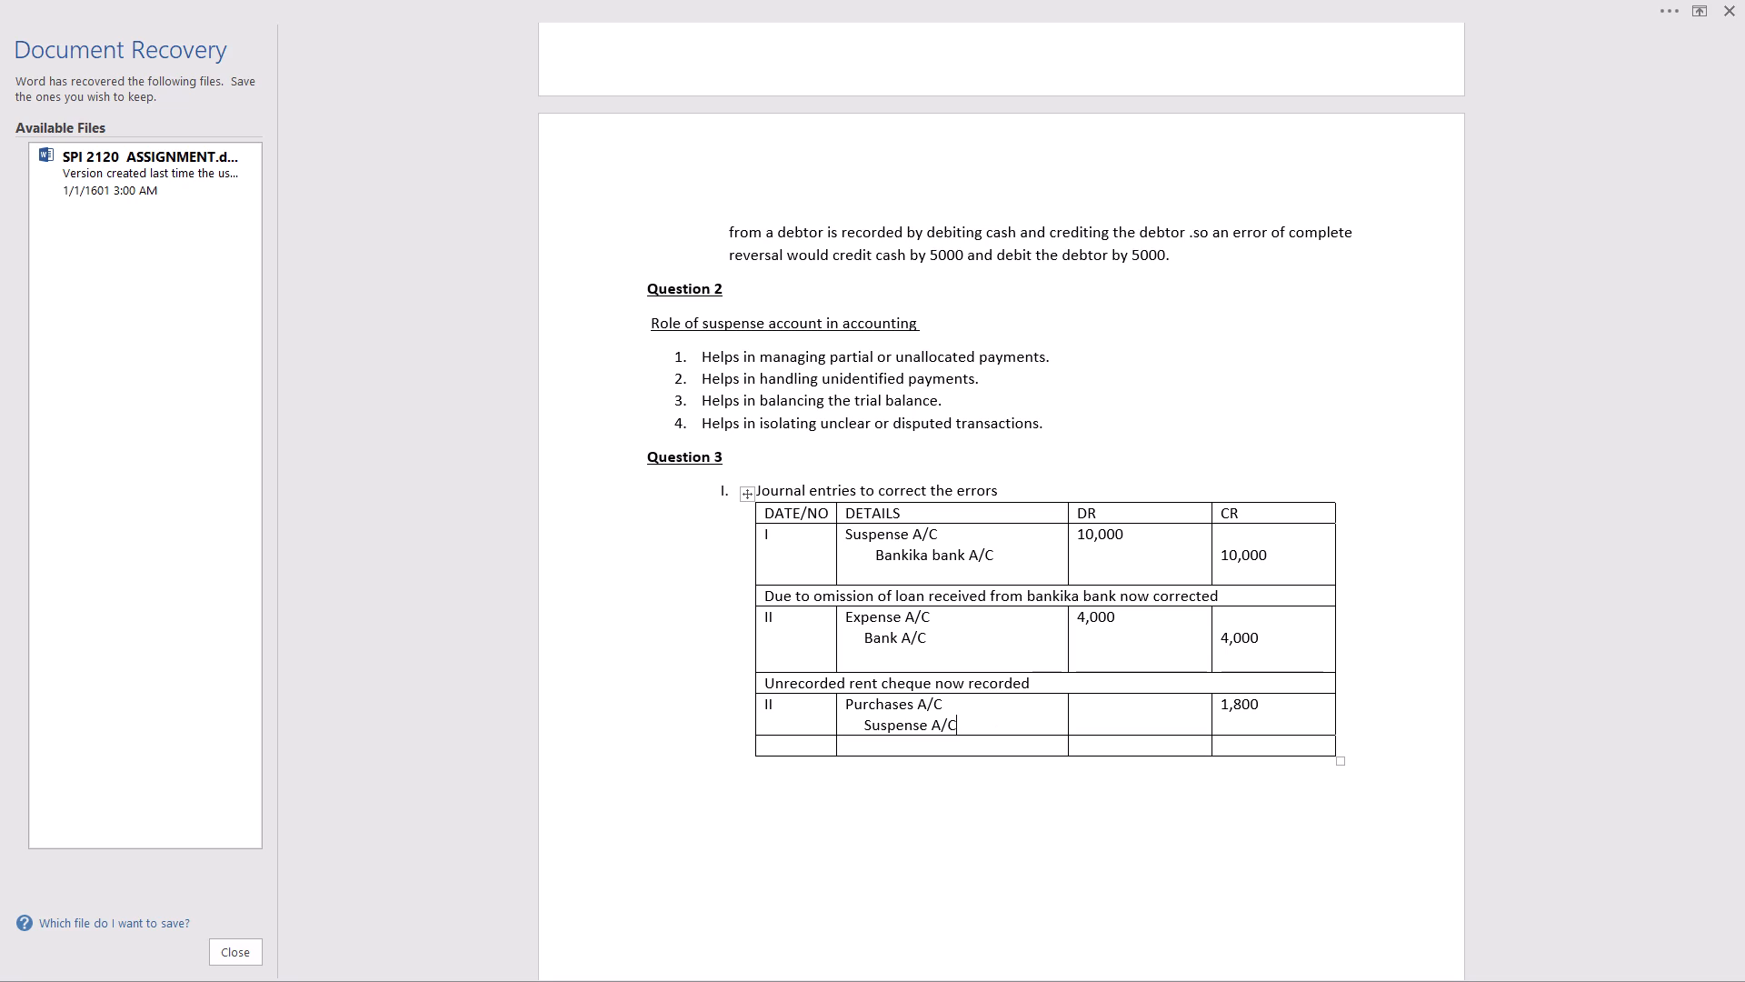
Enter 1,800 in the DR cell of the Purchases entry, level with the Suspense A/C line.
click(1096, 720)
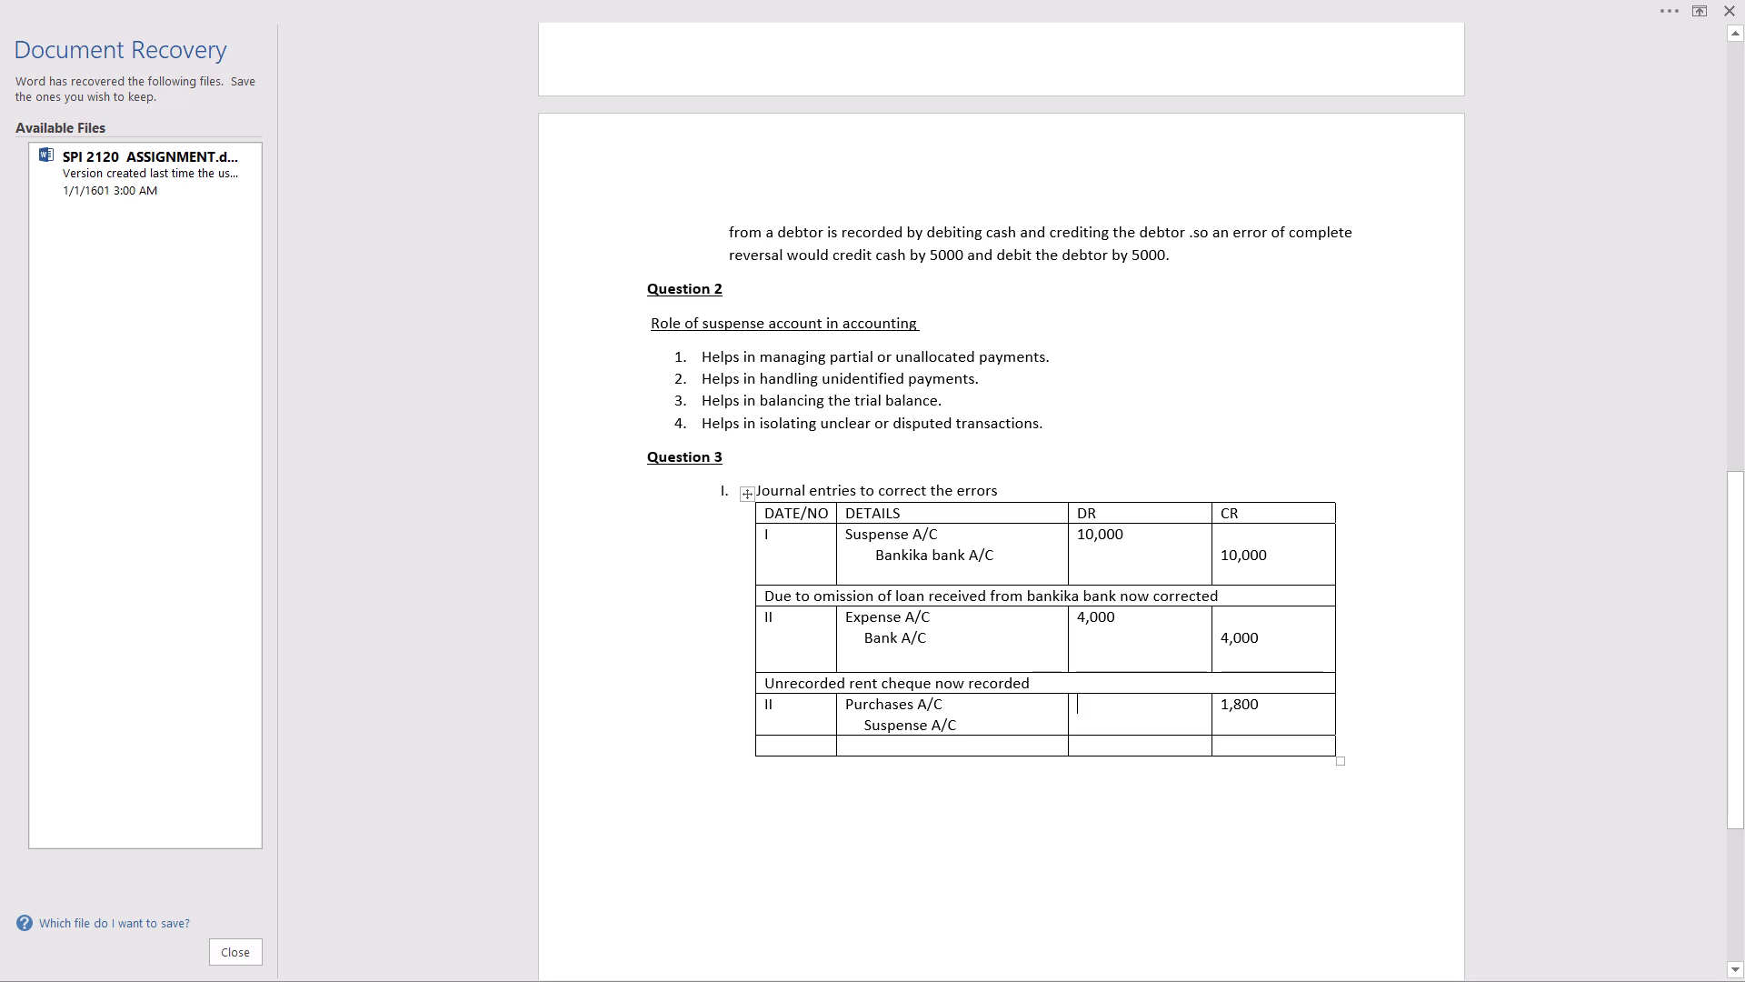
key(Return)
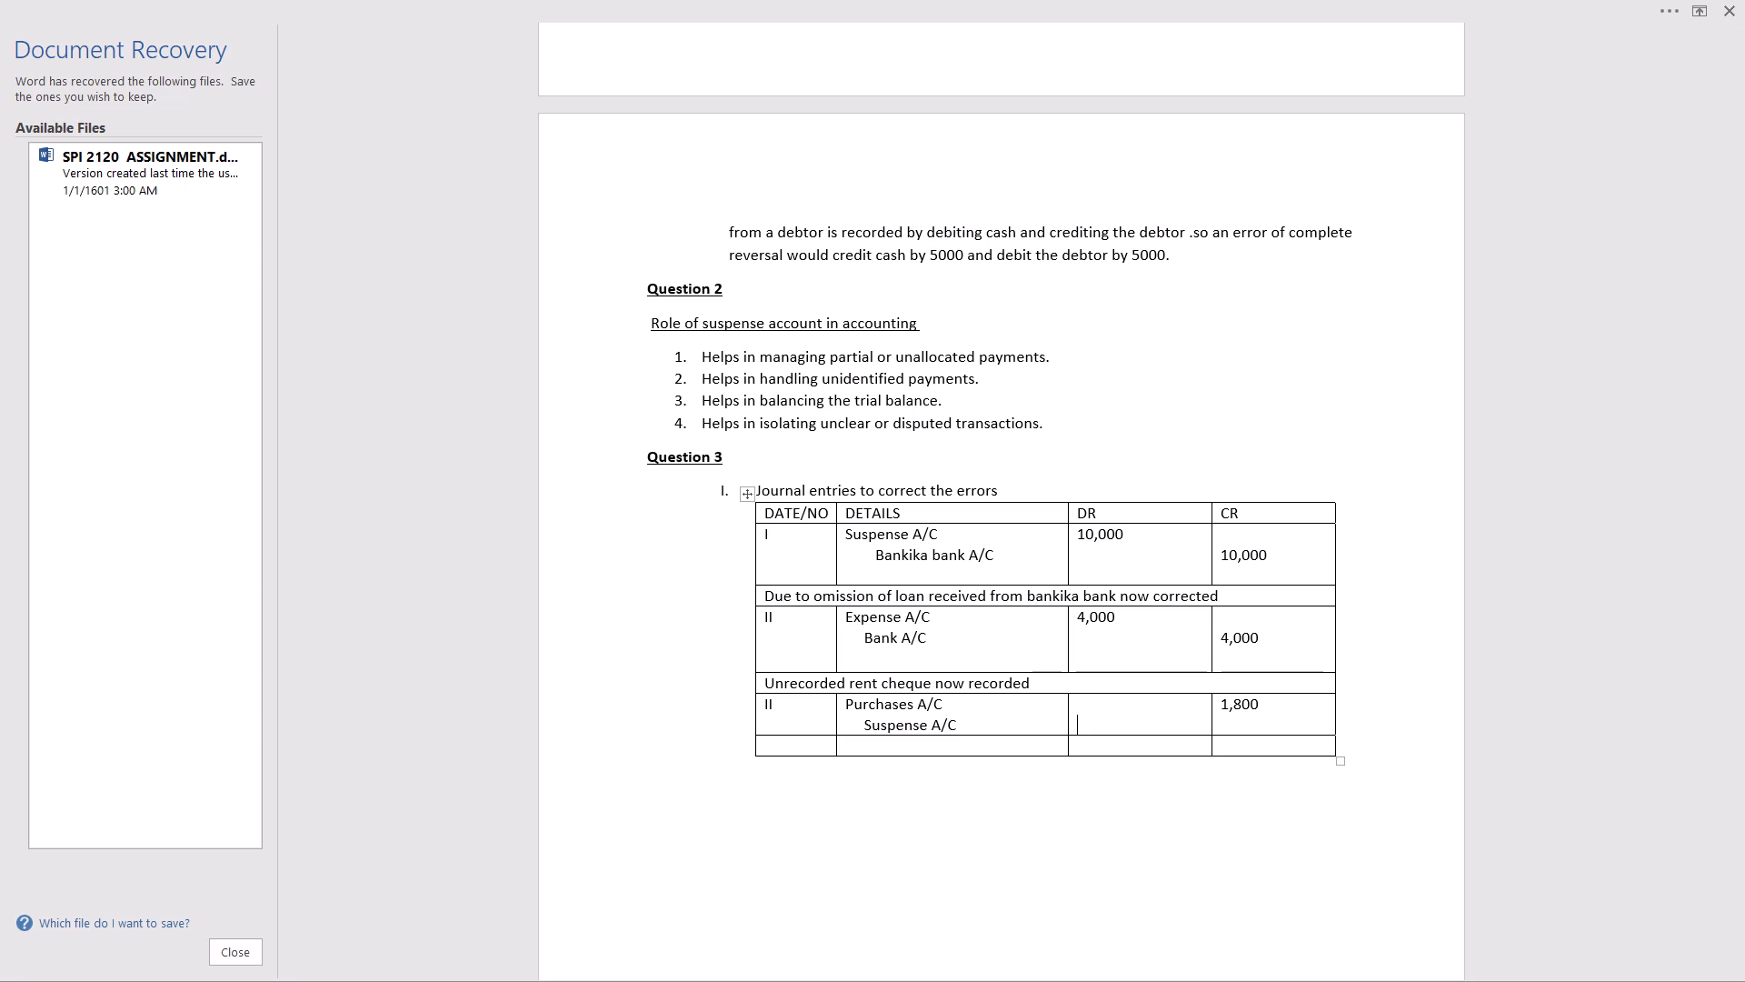
key(1)
text(,800)
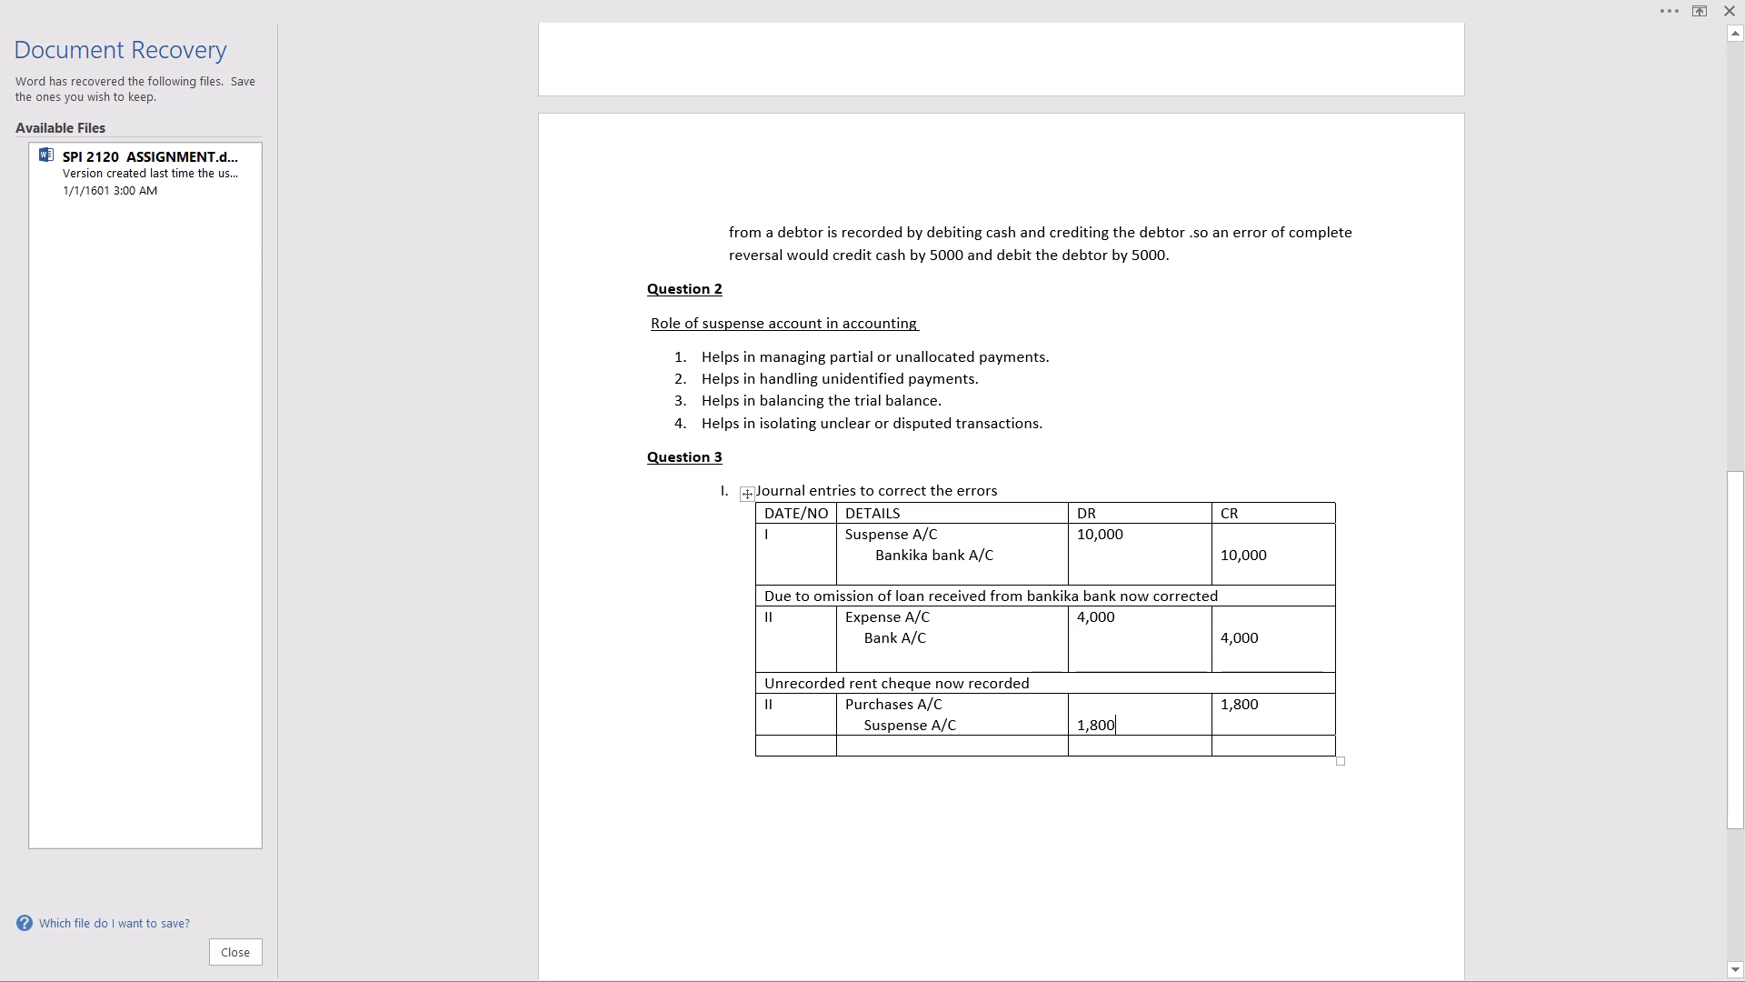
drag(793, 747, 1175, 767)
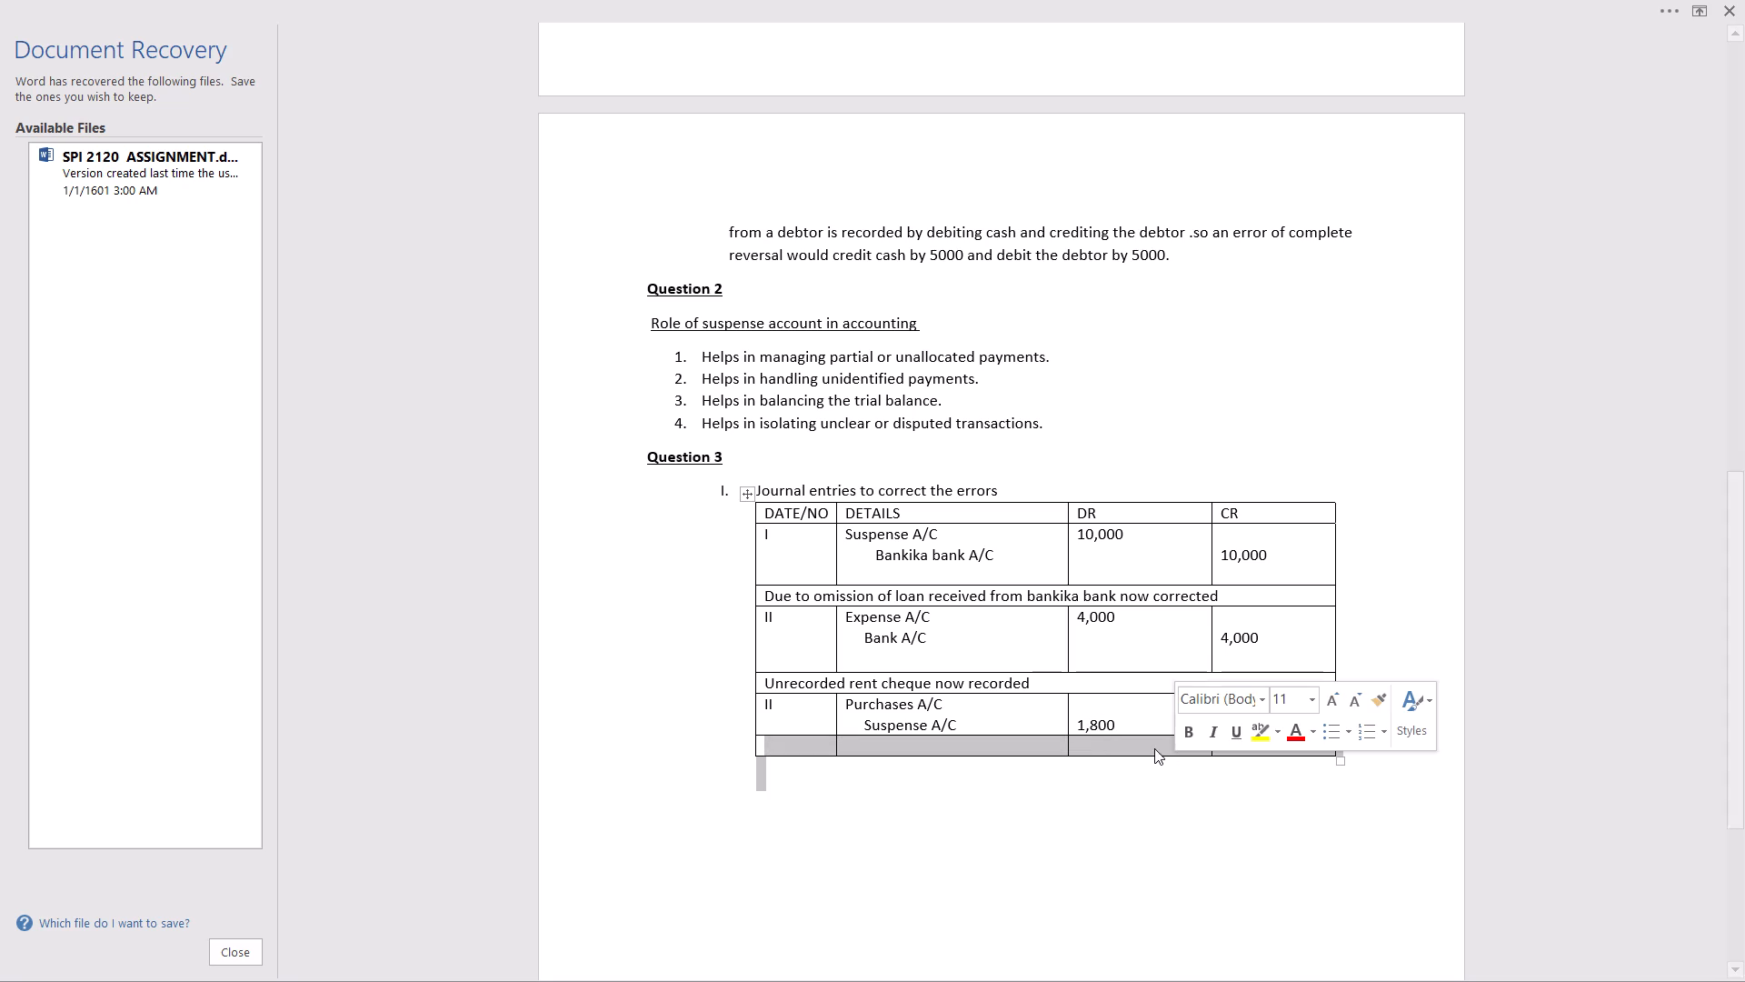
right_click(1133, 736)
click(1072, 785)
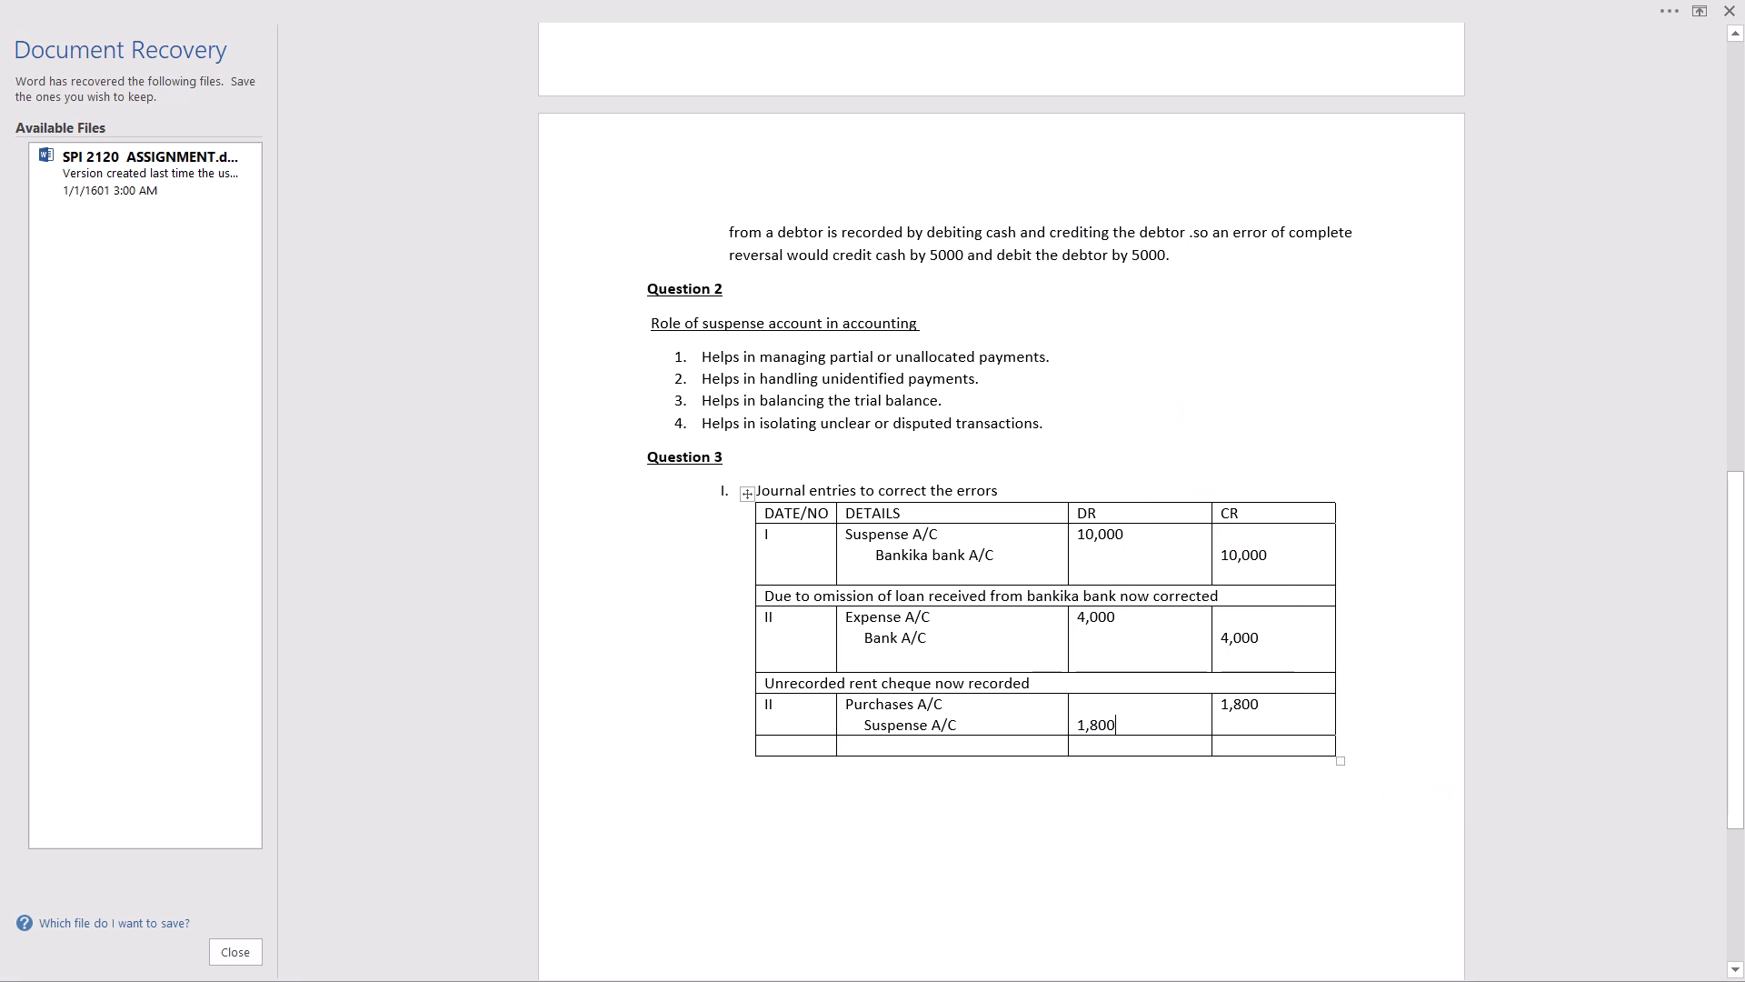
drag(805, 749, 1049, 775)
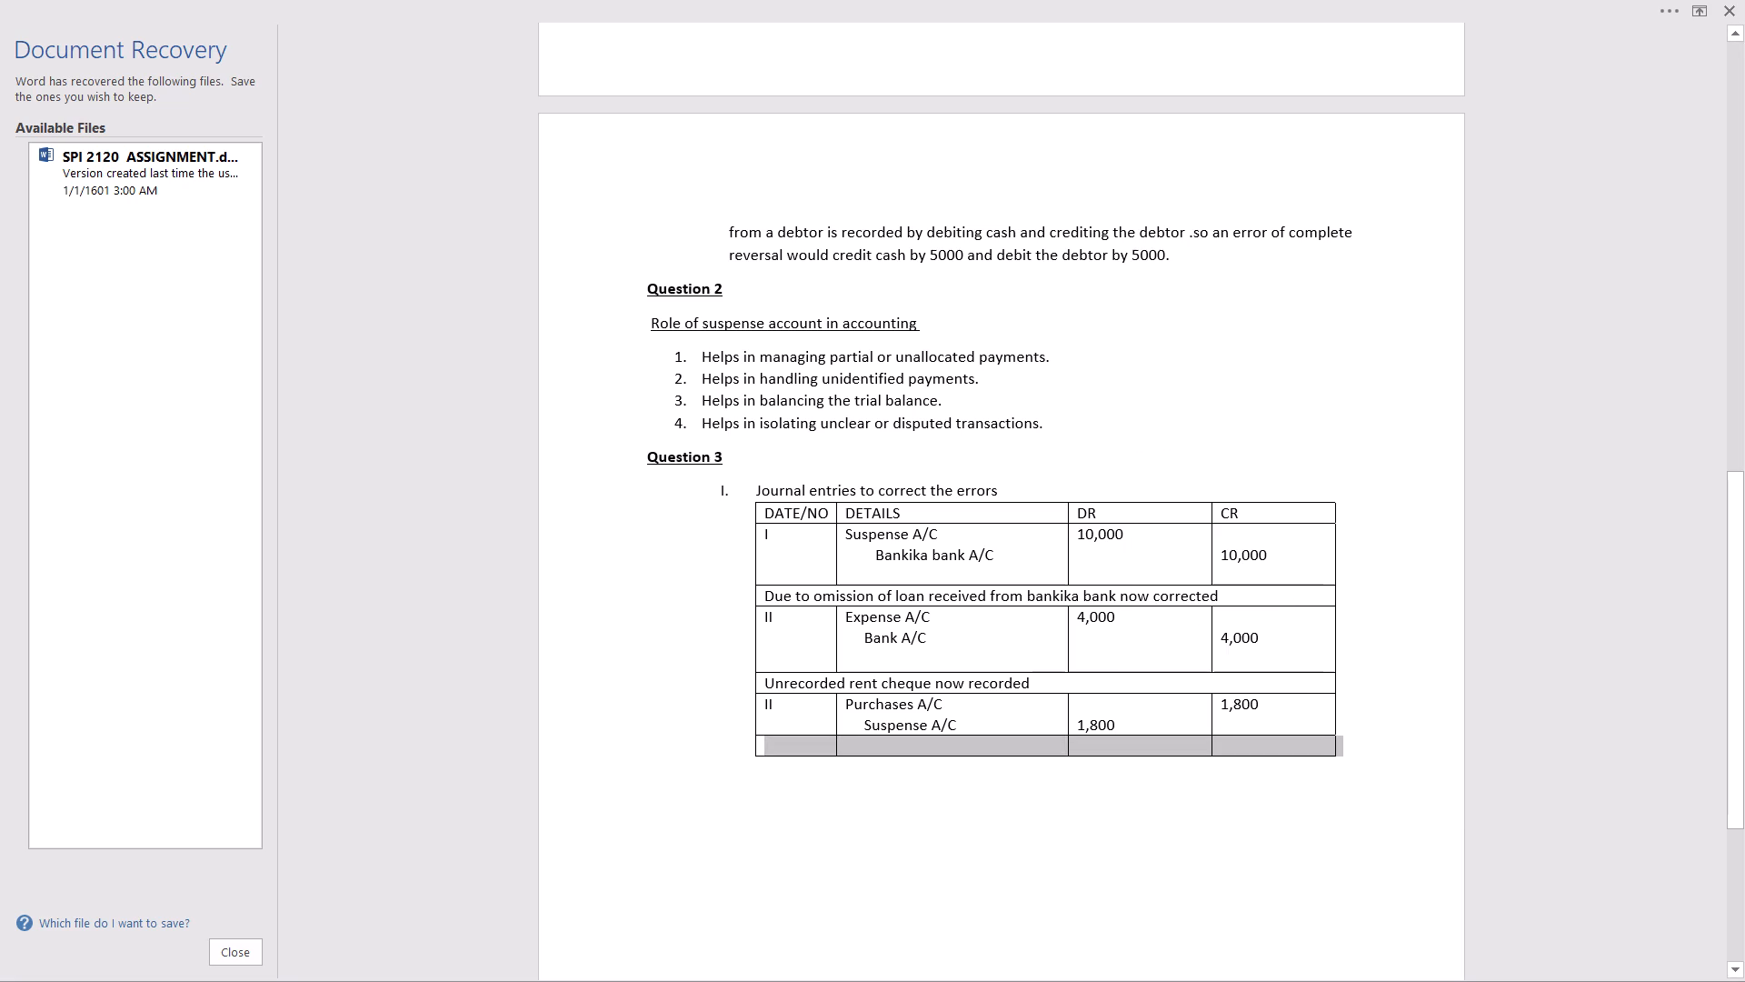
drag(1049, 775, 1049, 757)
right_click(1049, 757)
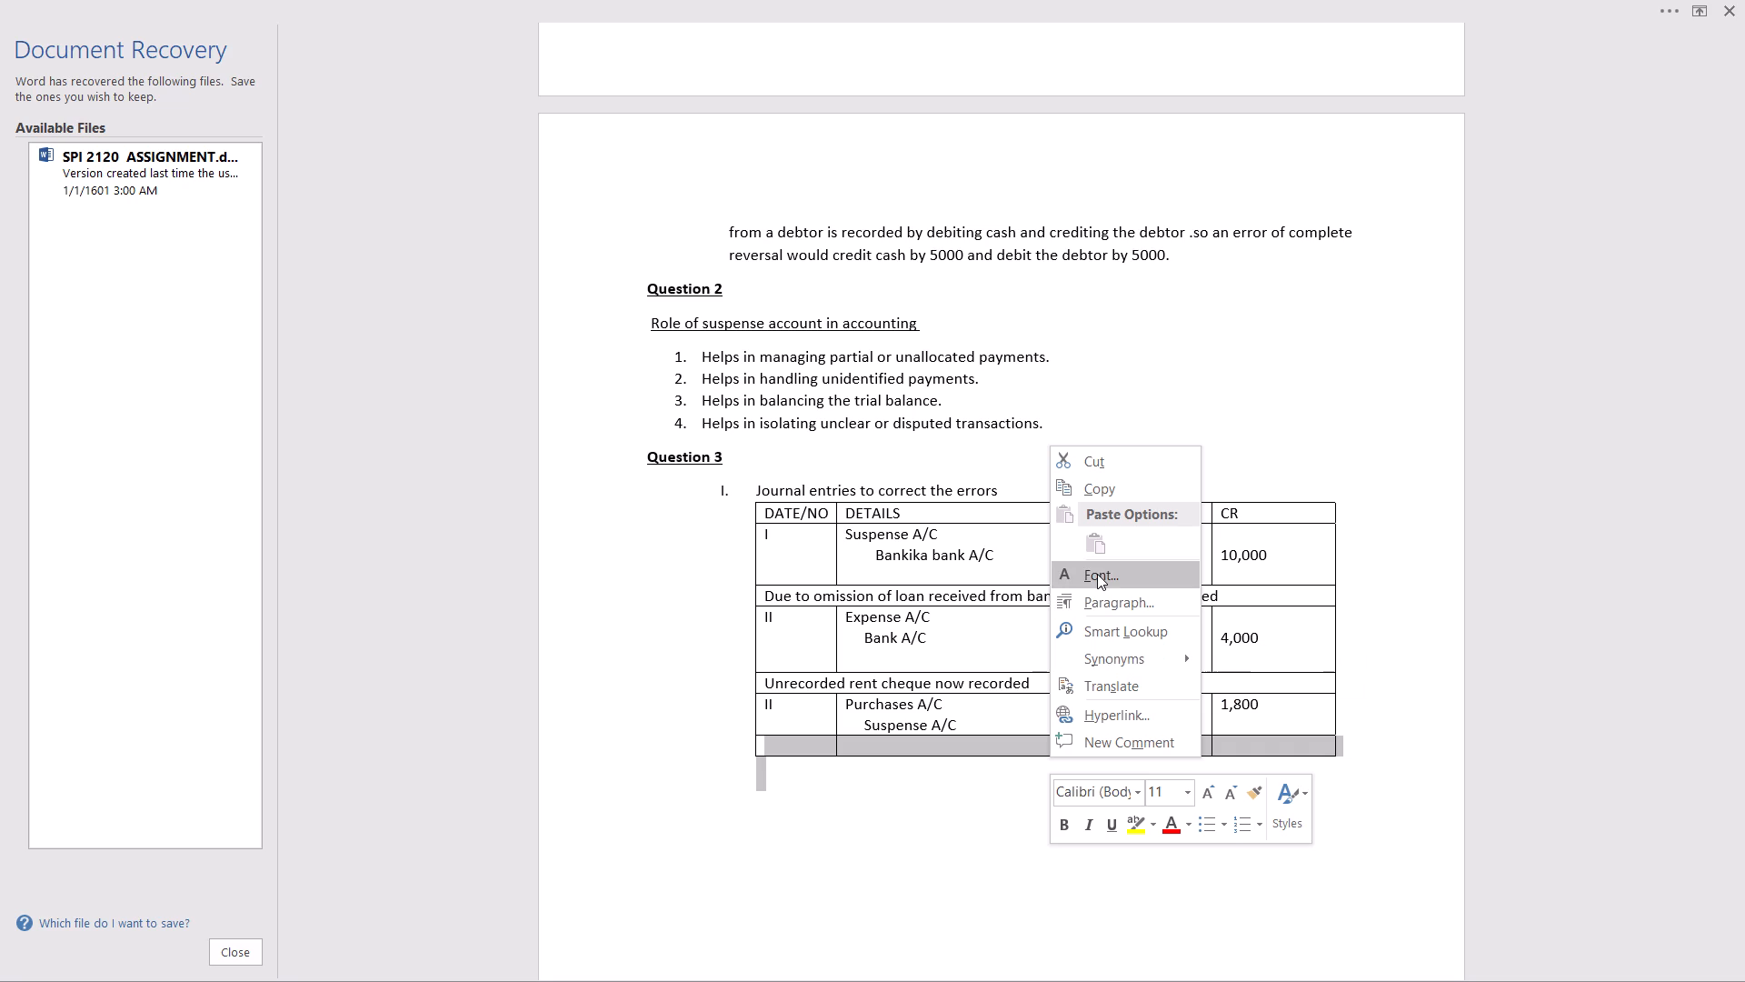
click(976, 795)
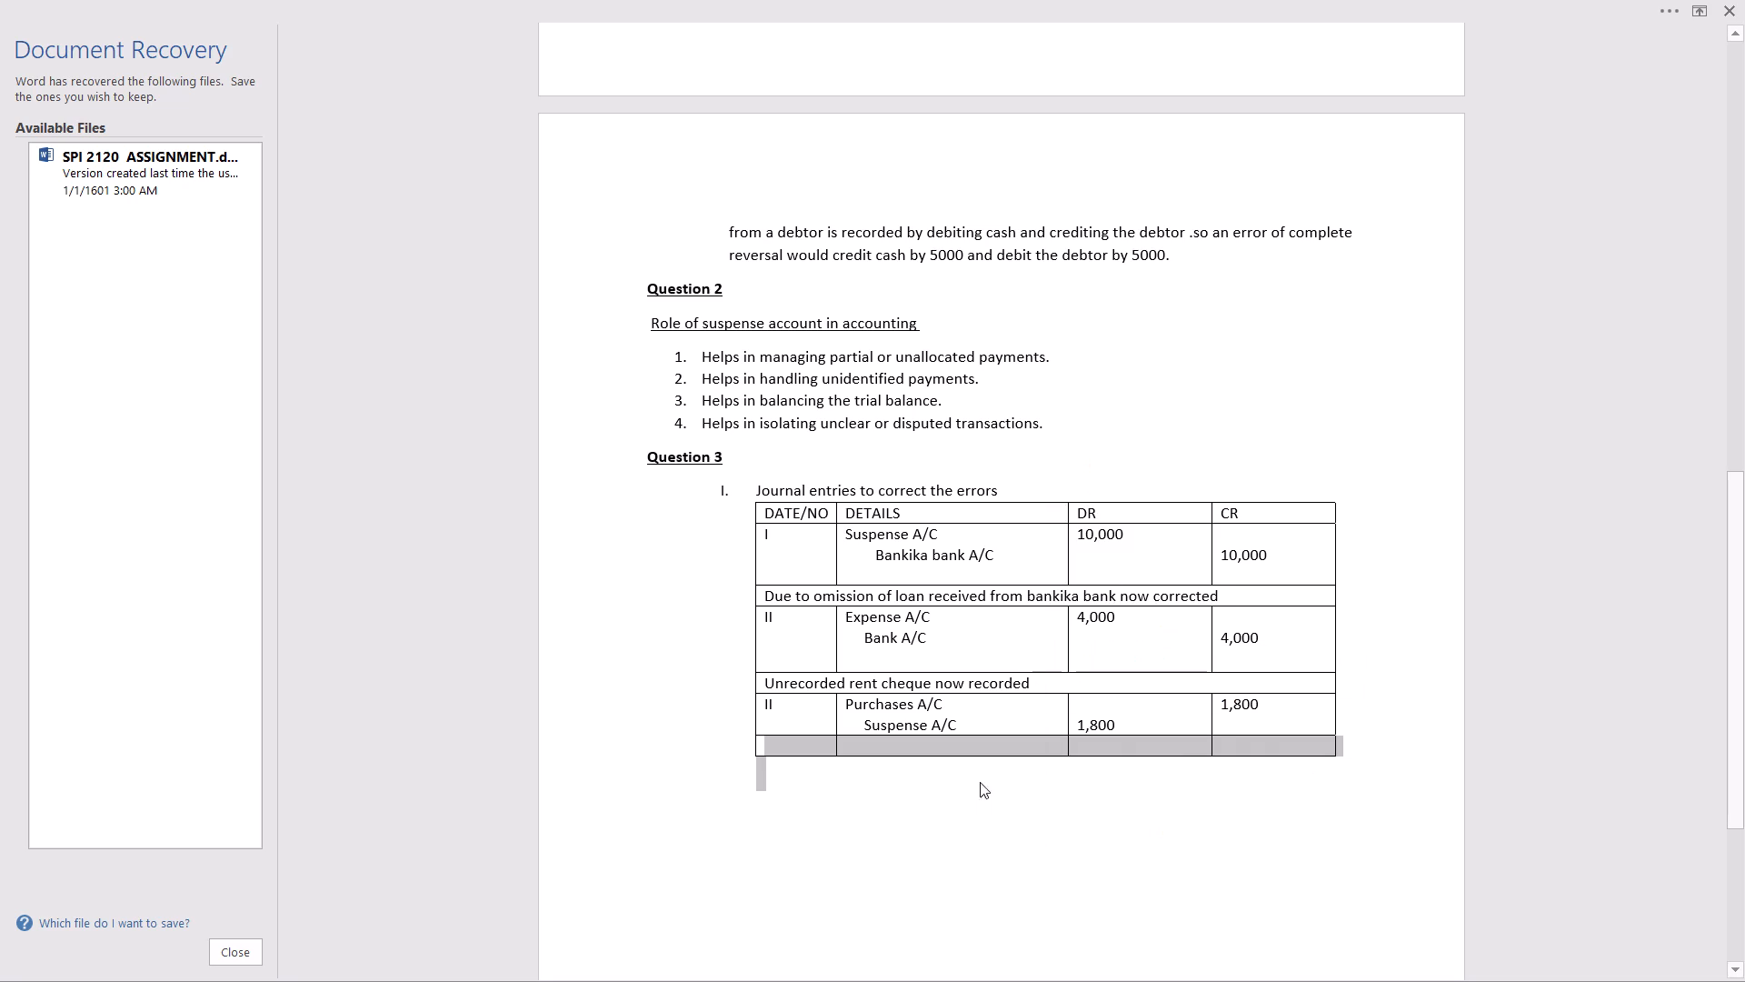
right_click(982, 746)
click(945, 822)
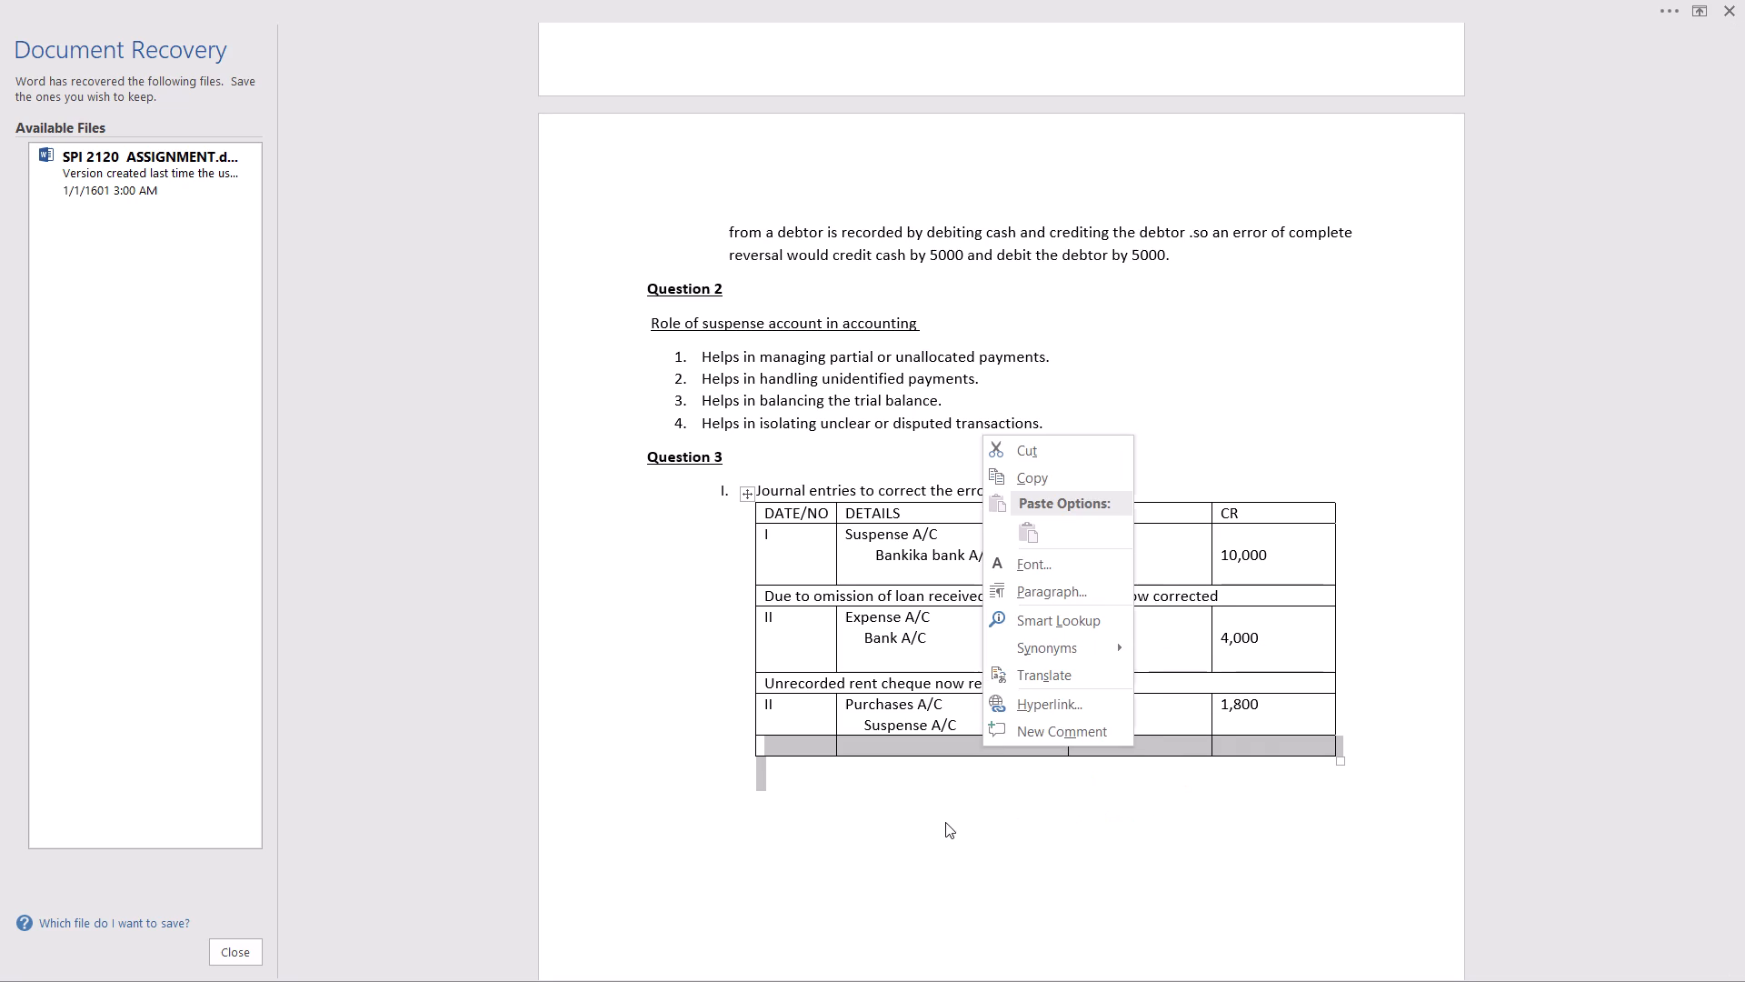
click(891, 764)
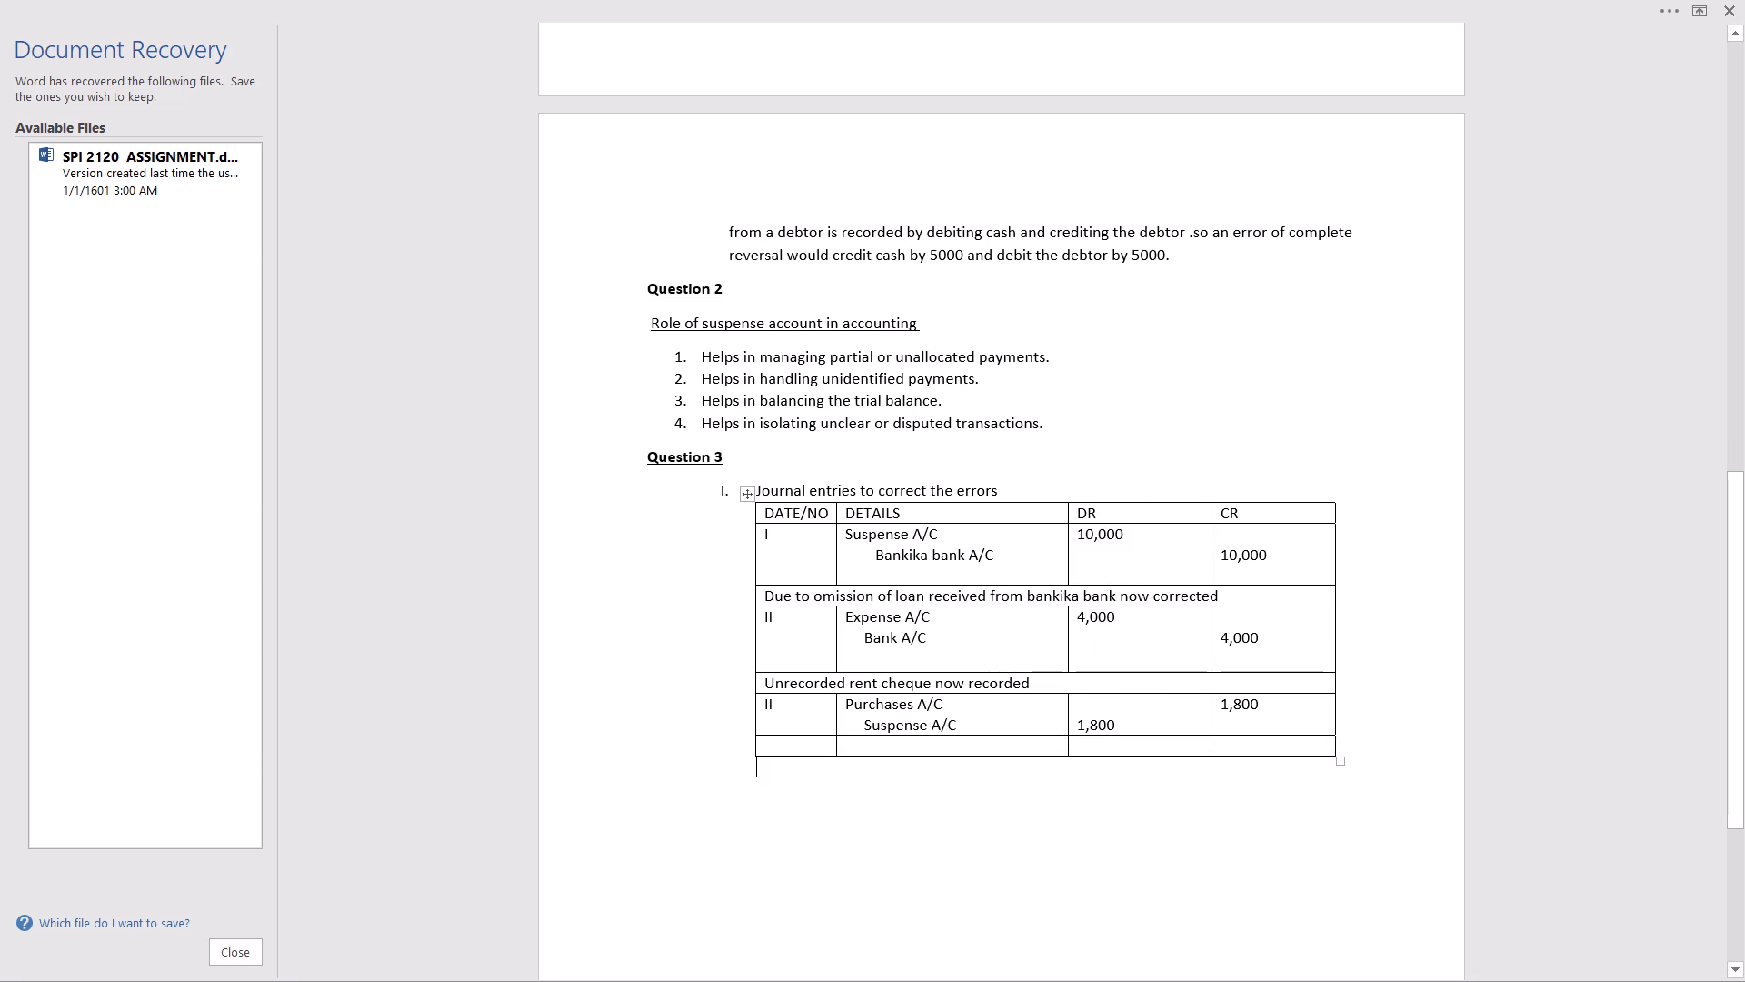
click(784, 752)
Merge all the cells of the empty last row below the Purchases entry into one cell.
drag(780, 747, 1032, 757)
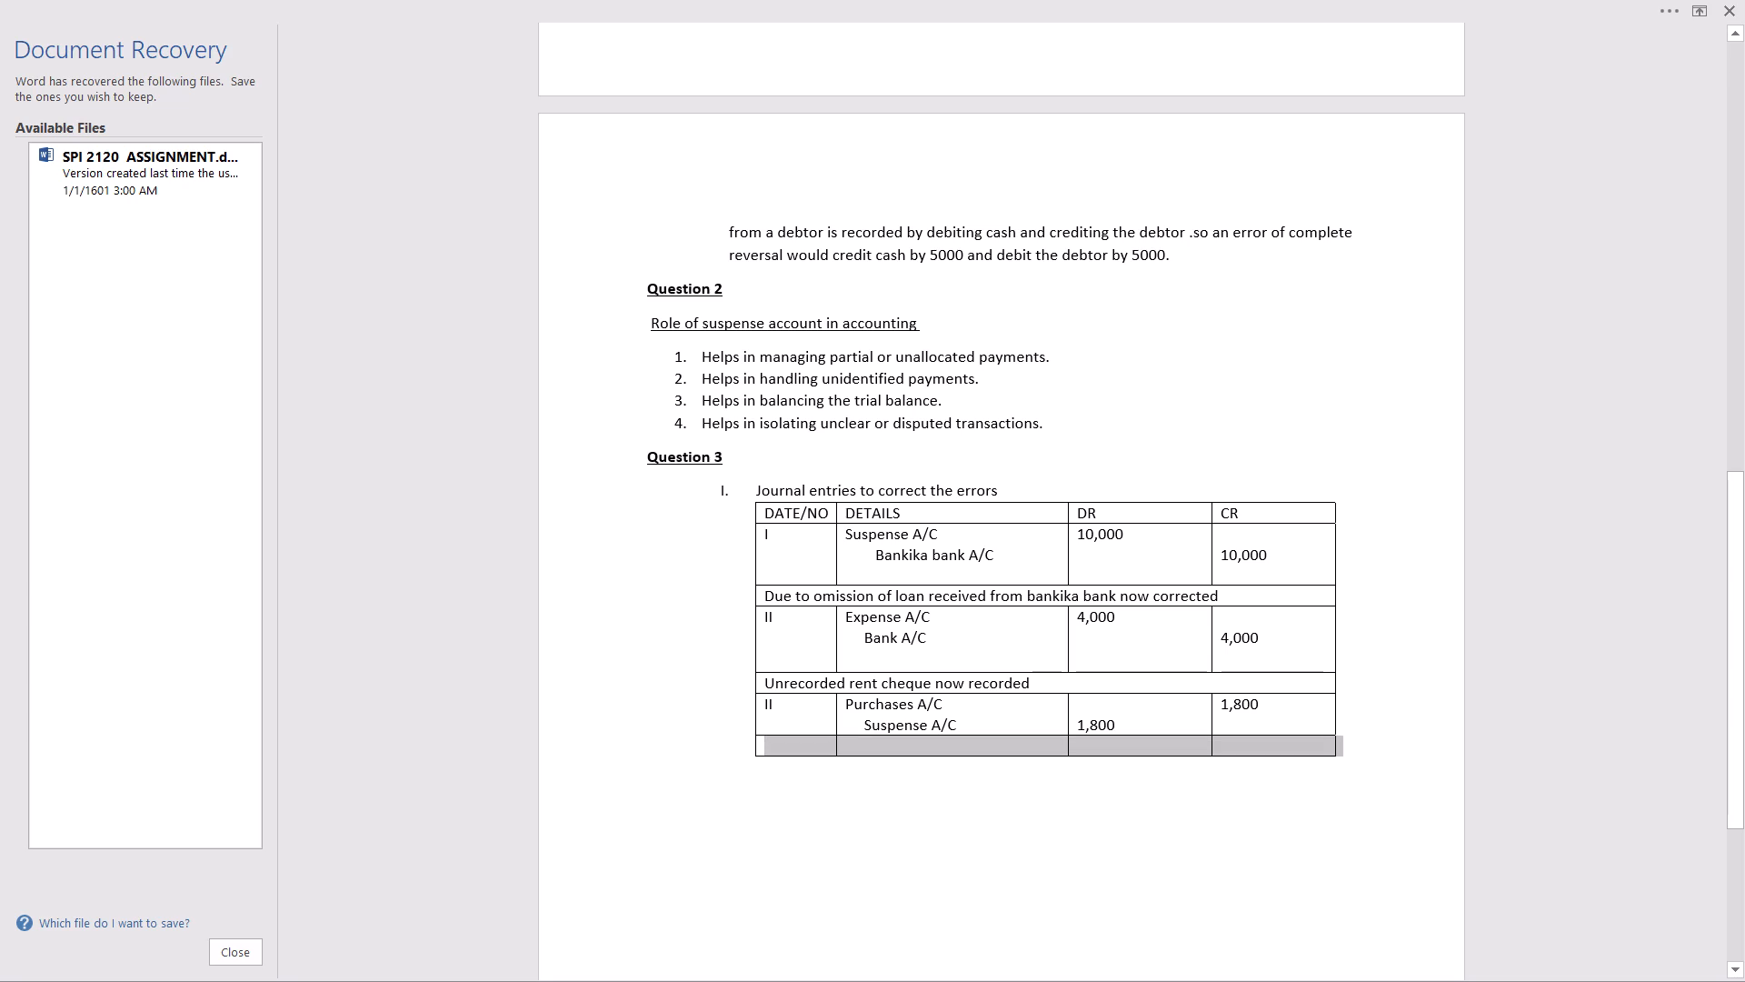
drag(1032, 757, 1127, 742)
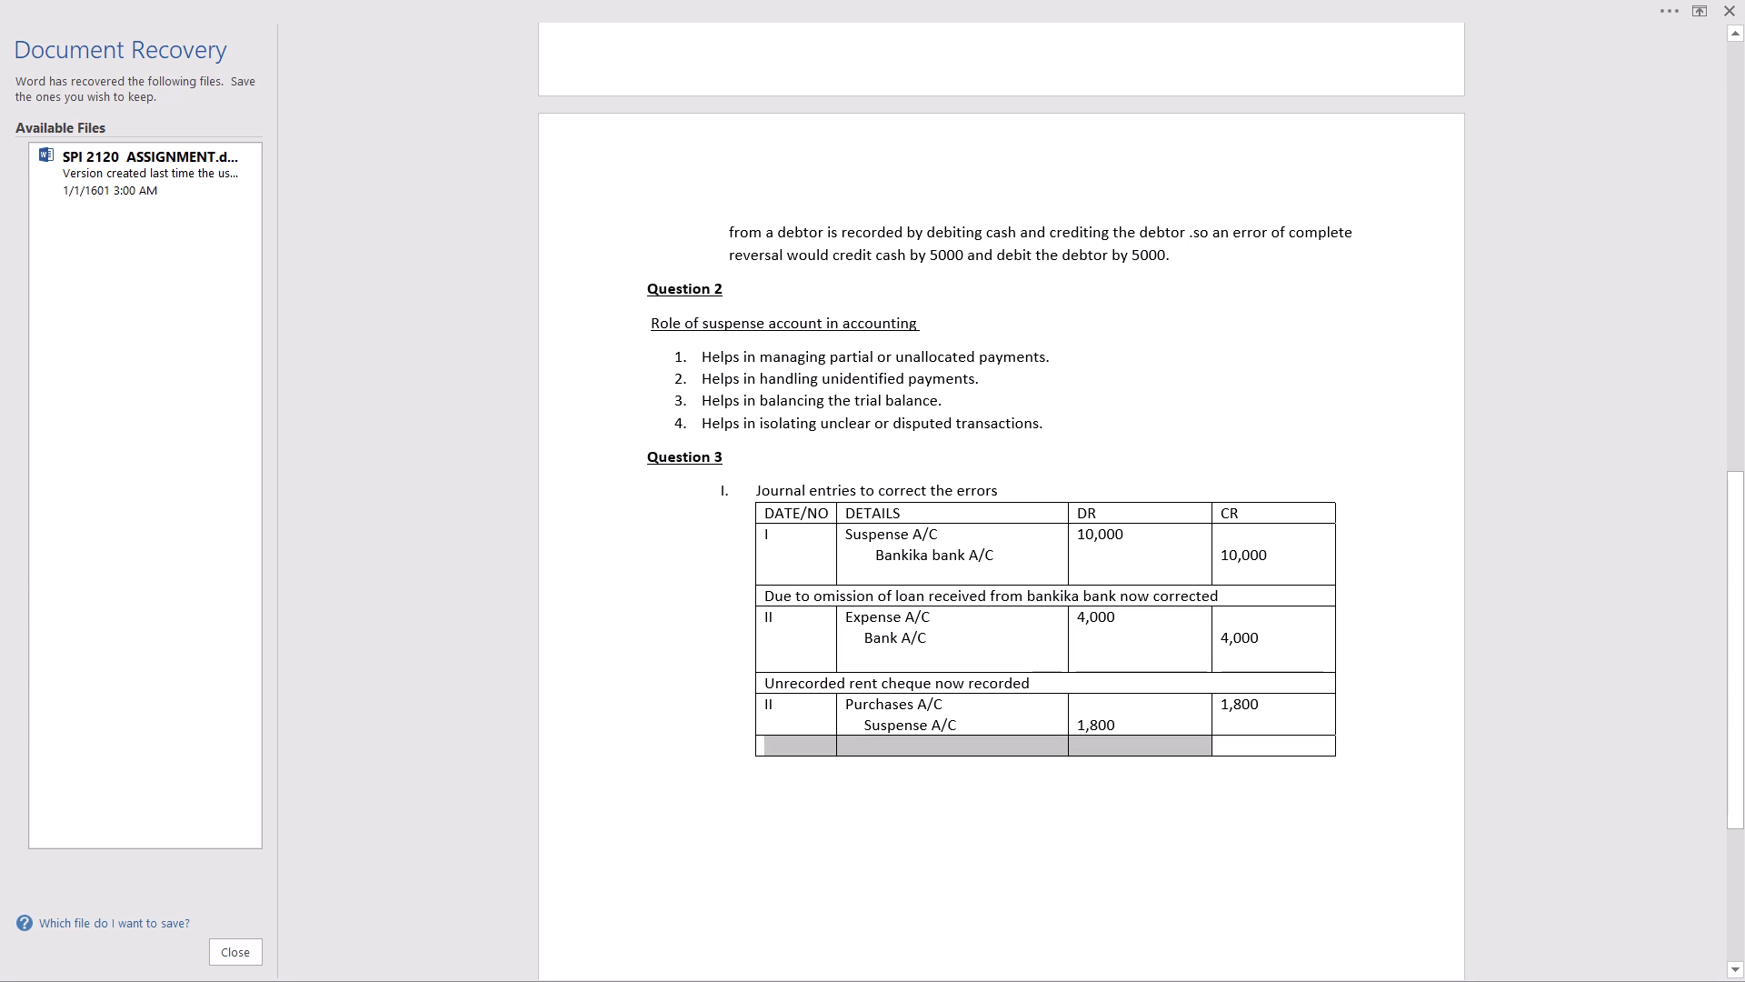
drag(1127, 742, 1236, 750)
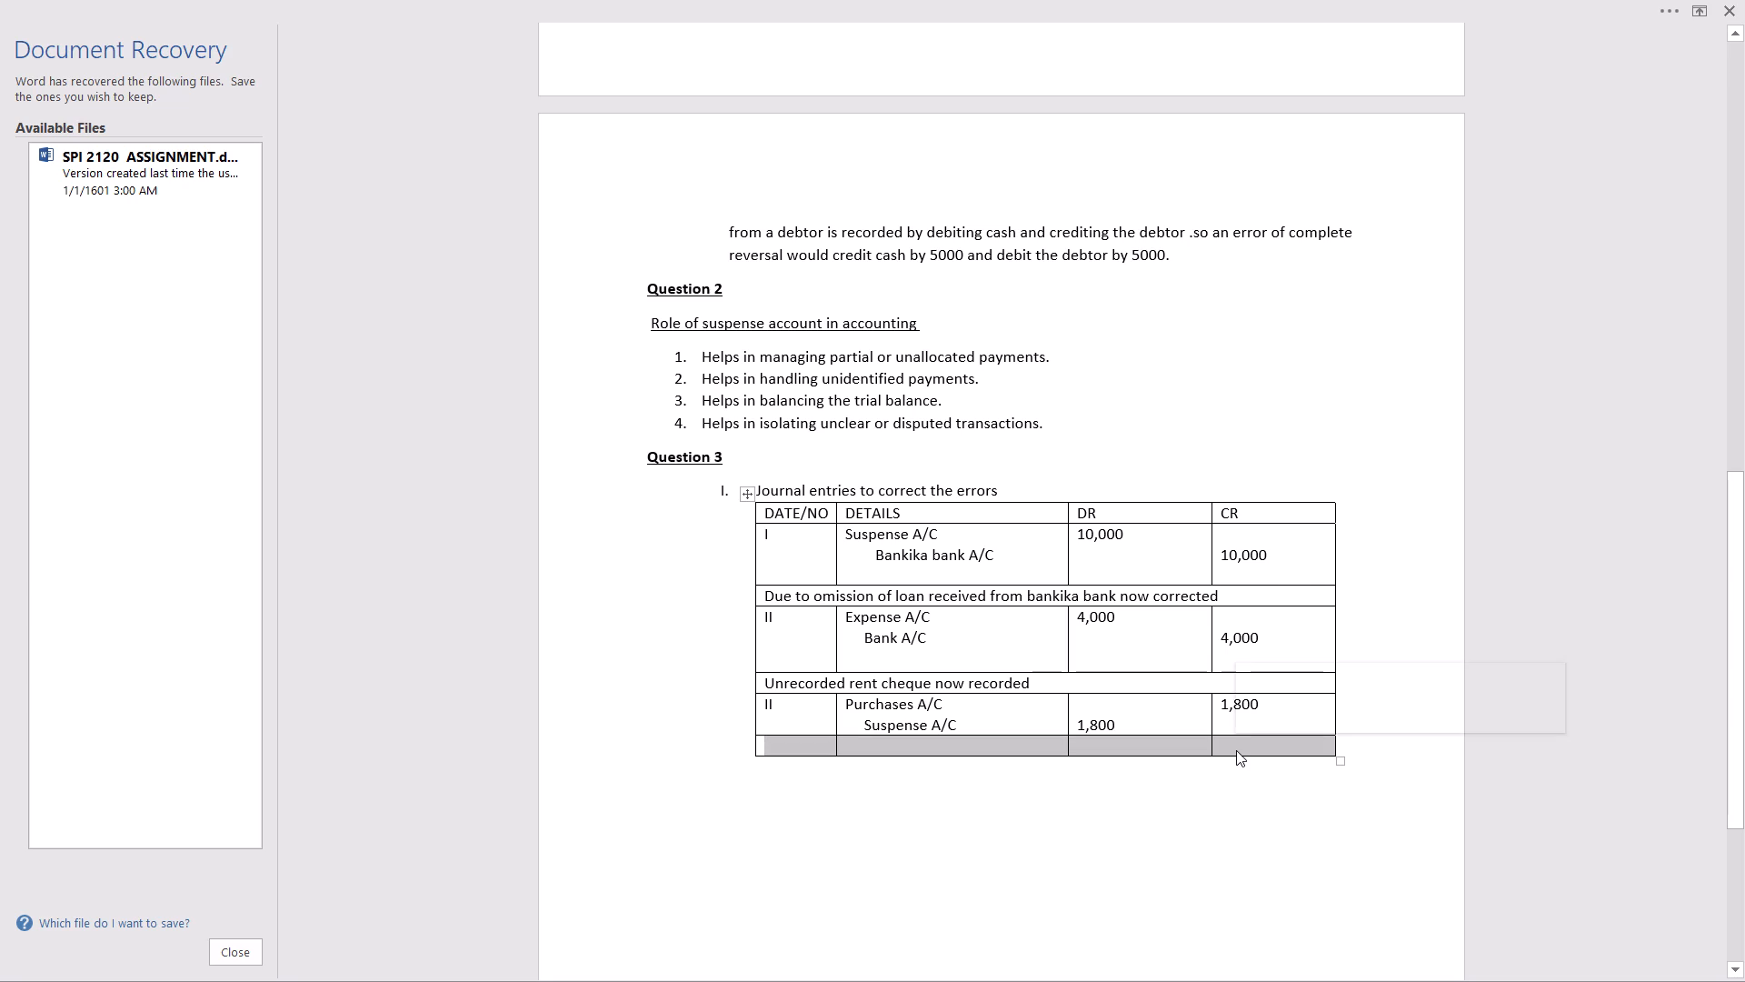
right_click(1236, 750)
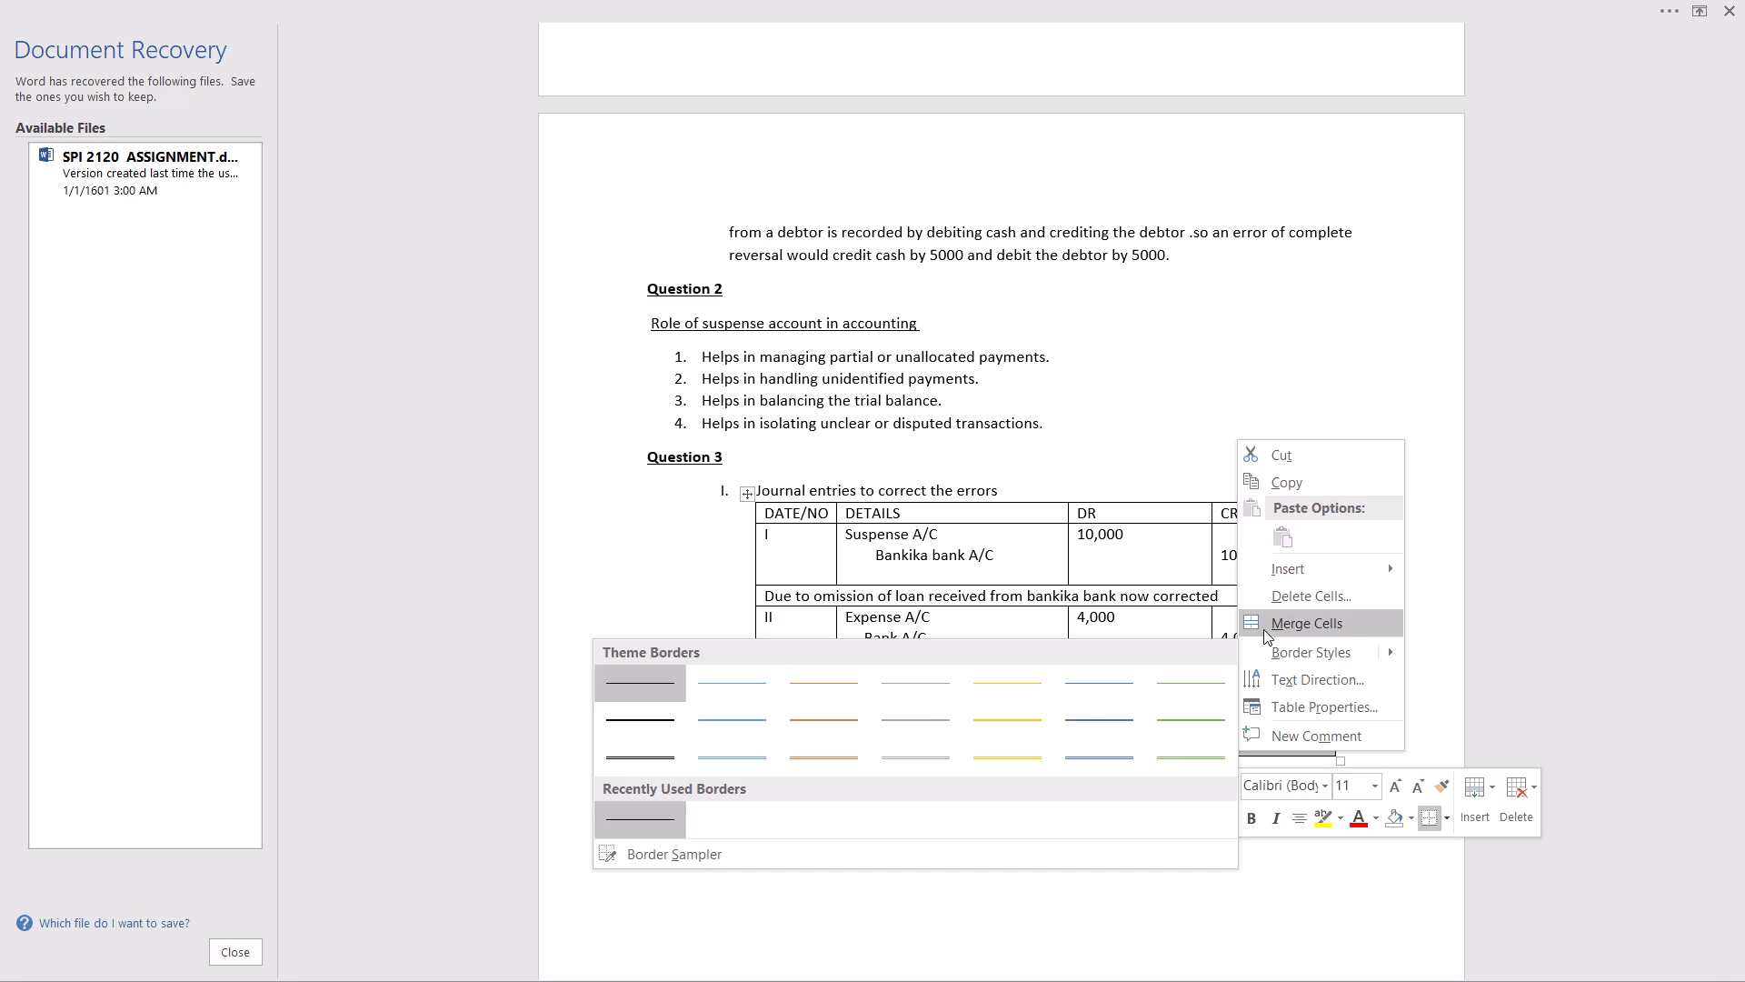
click(1263, 629)
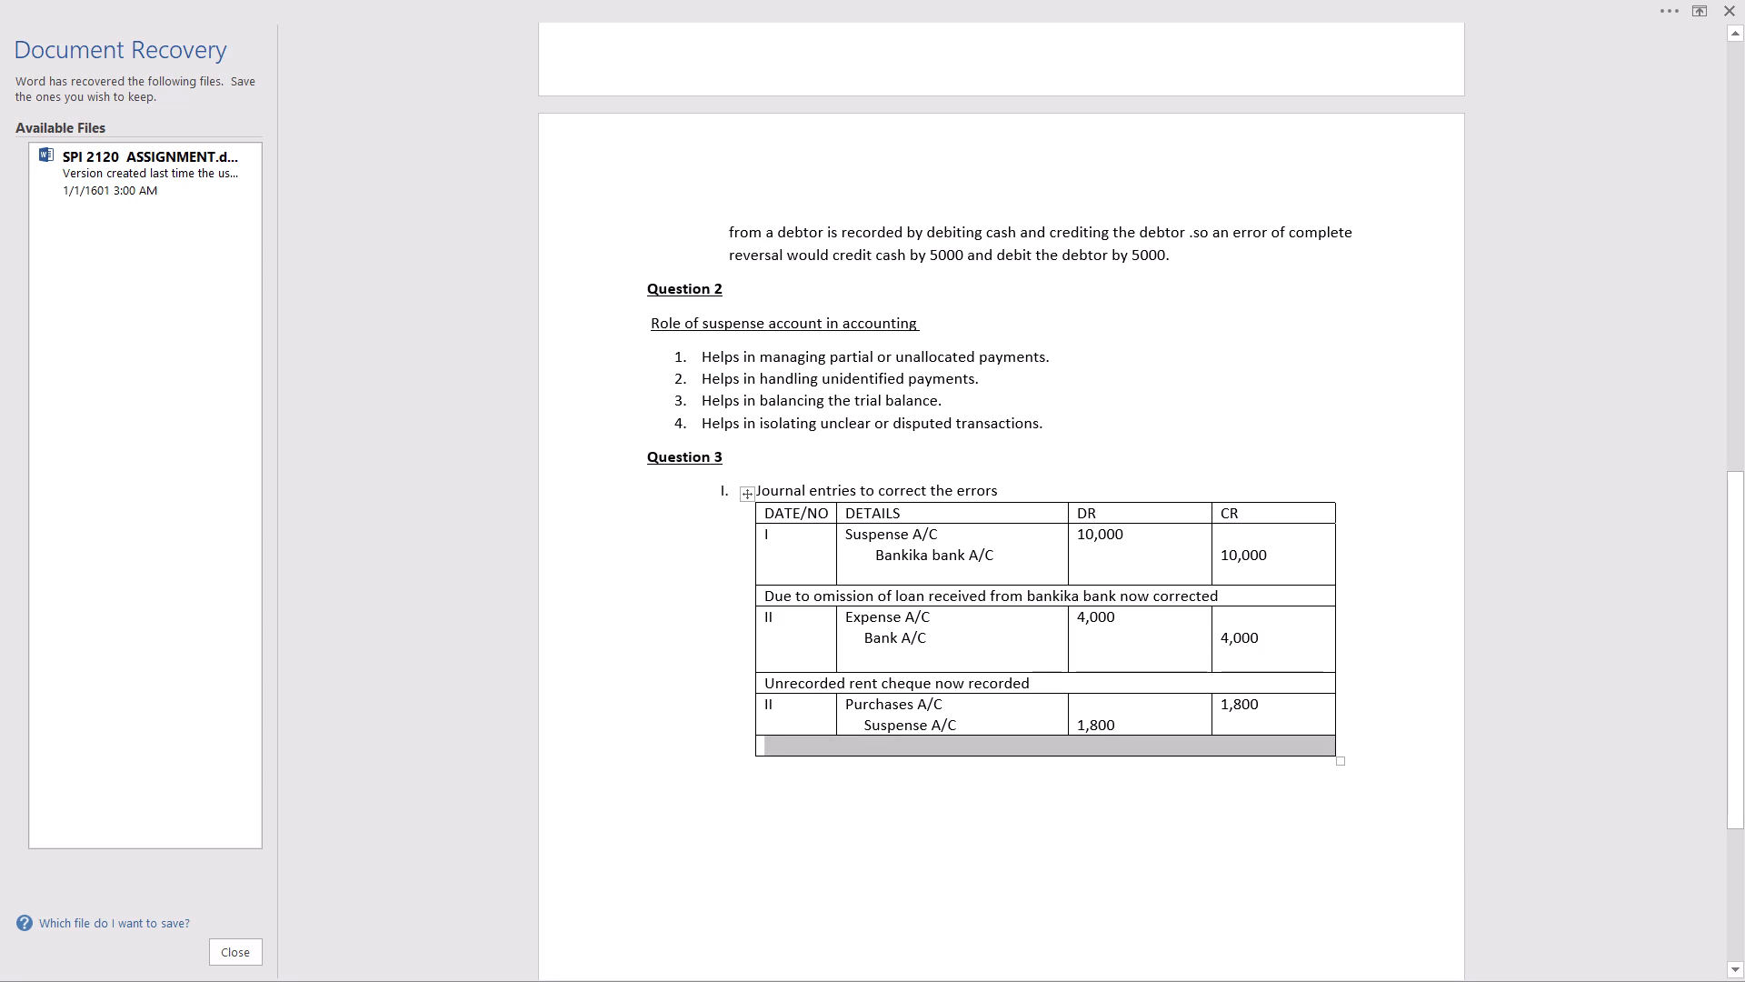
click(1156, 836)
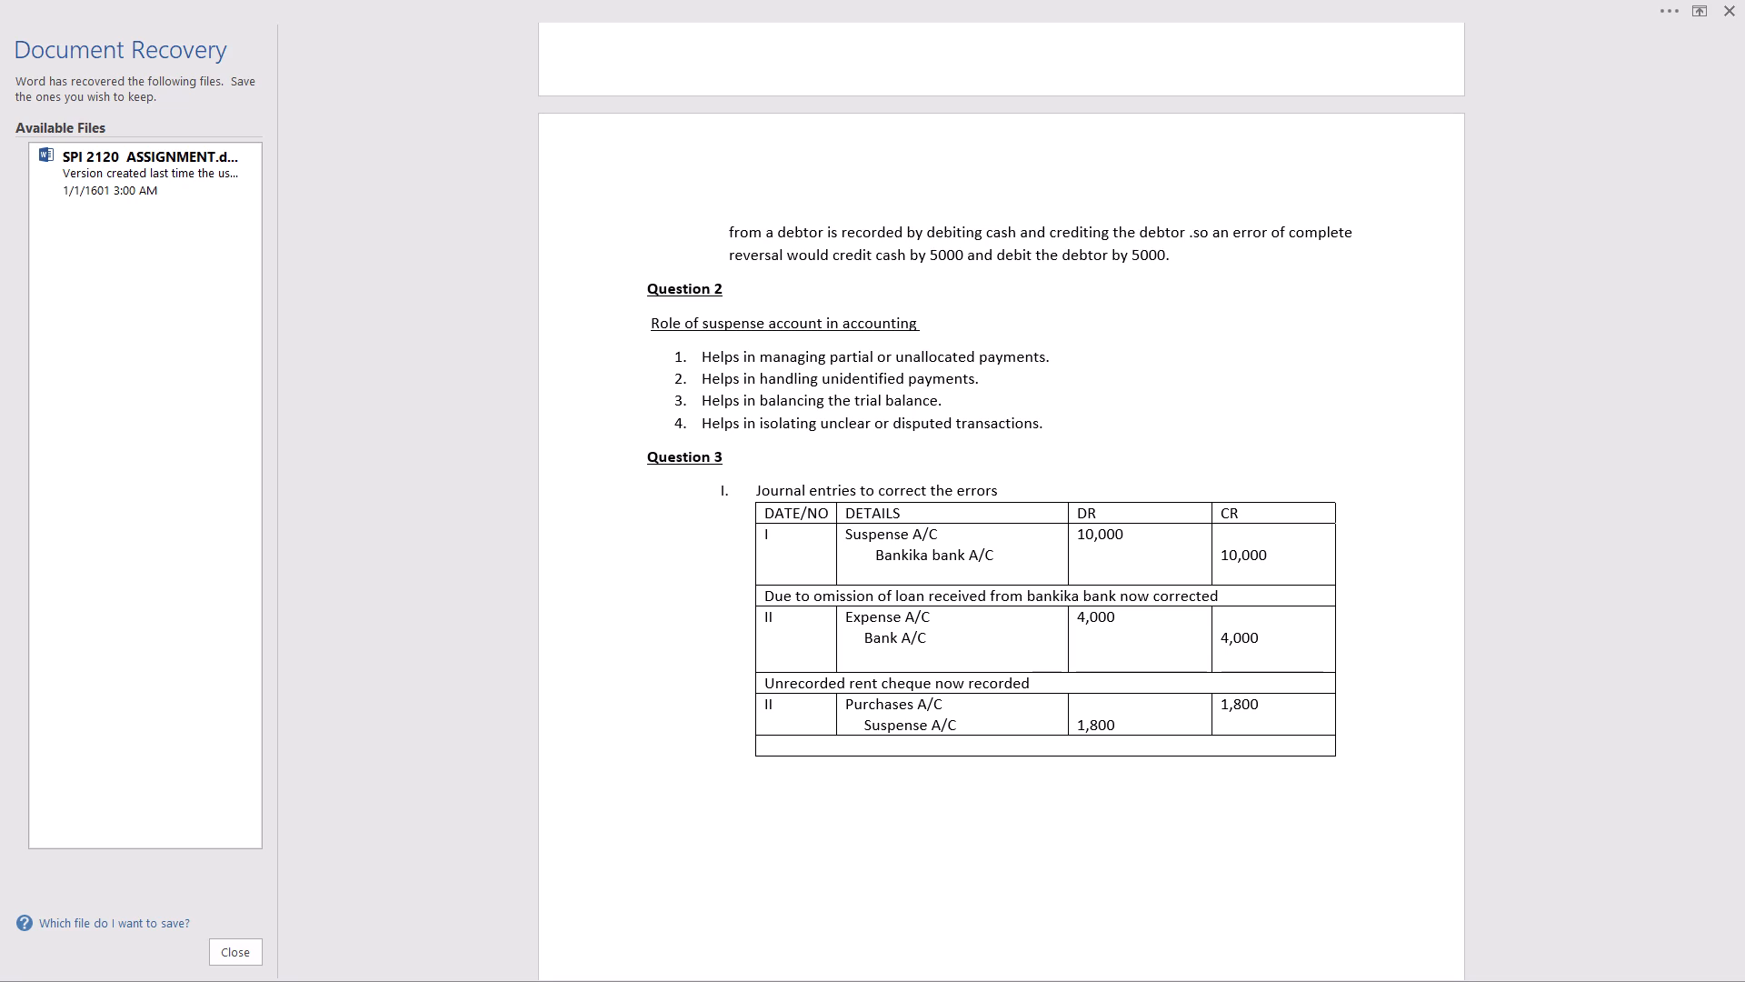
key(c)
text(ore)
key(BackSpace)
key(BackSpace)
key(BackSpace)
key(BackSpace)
Begin the Purchases entry's narration in the merged last row with the word "Correction".
click(778, 747)
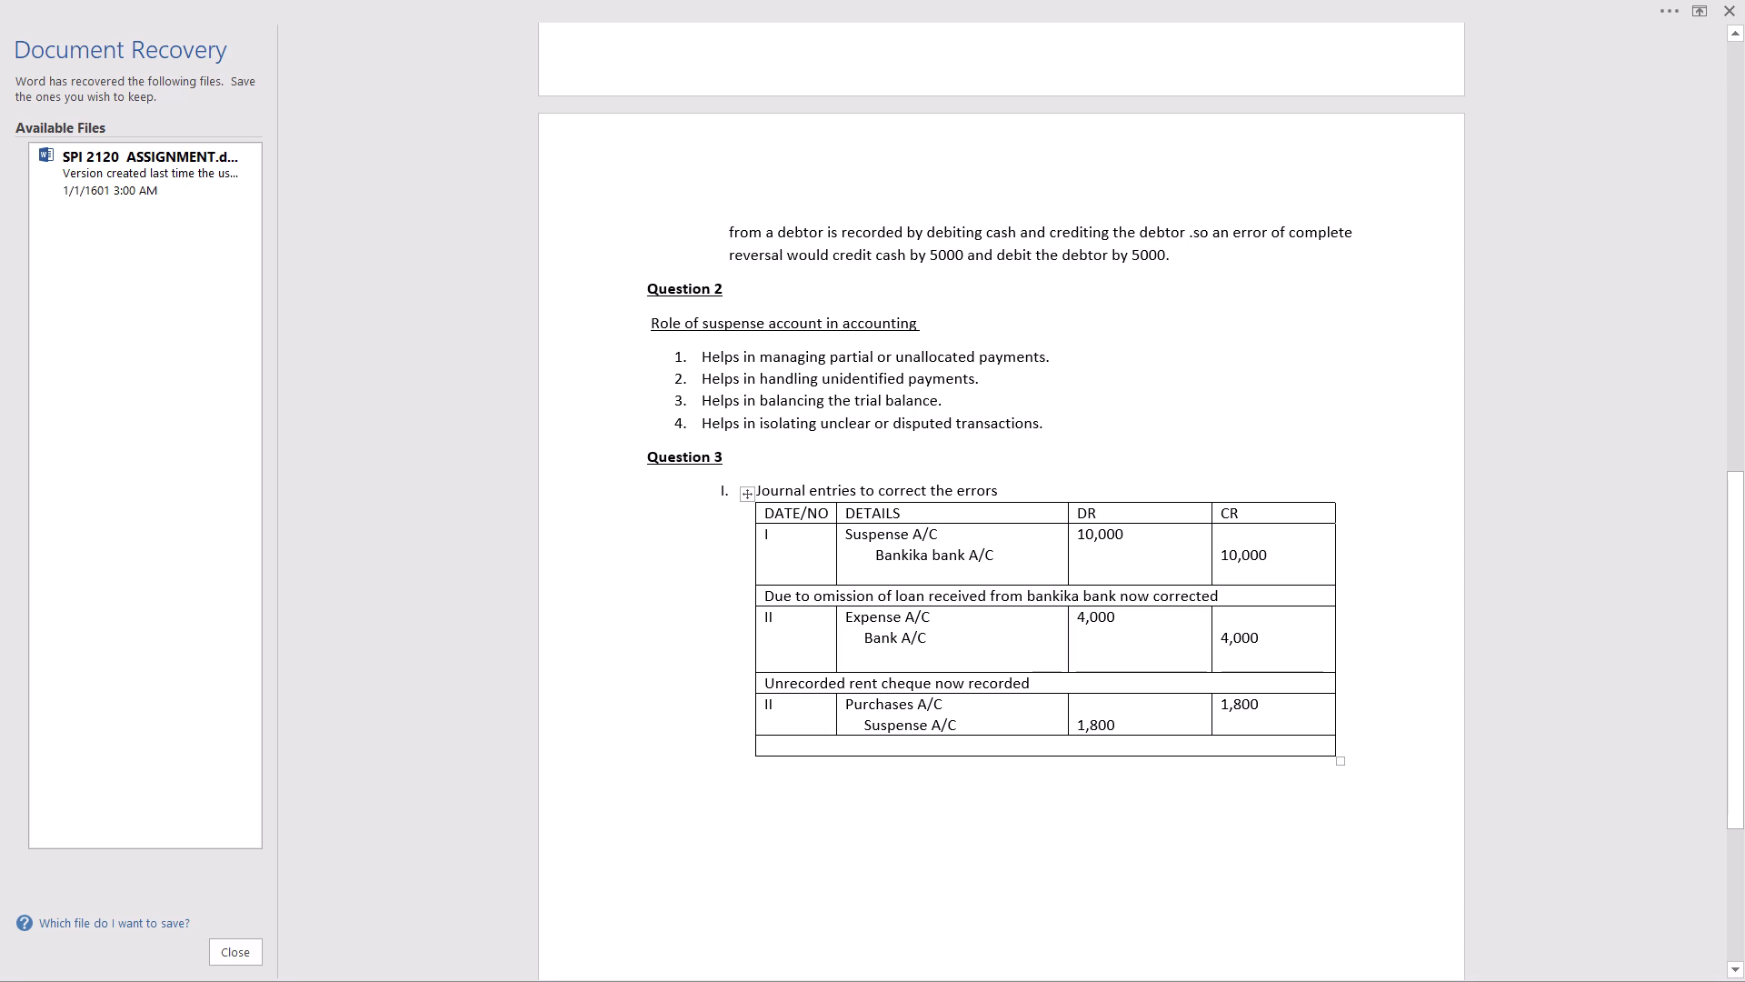
key(shift+c)
text(orre)
text(ction)
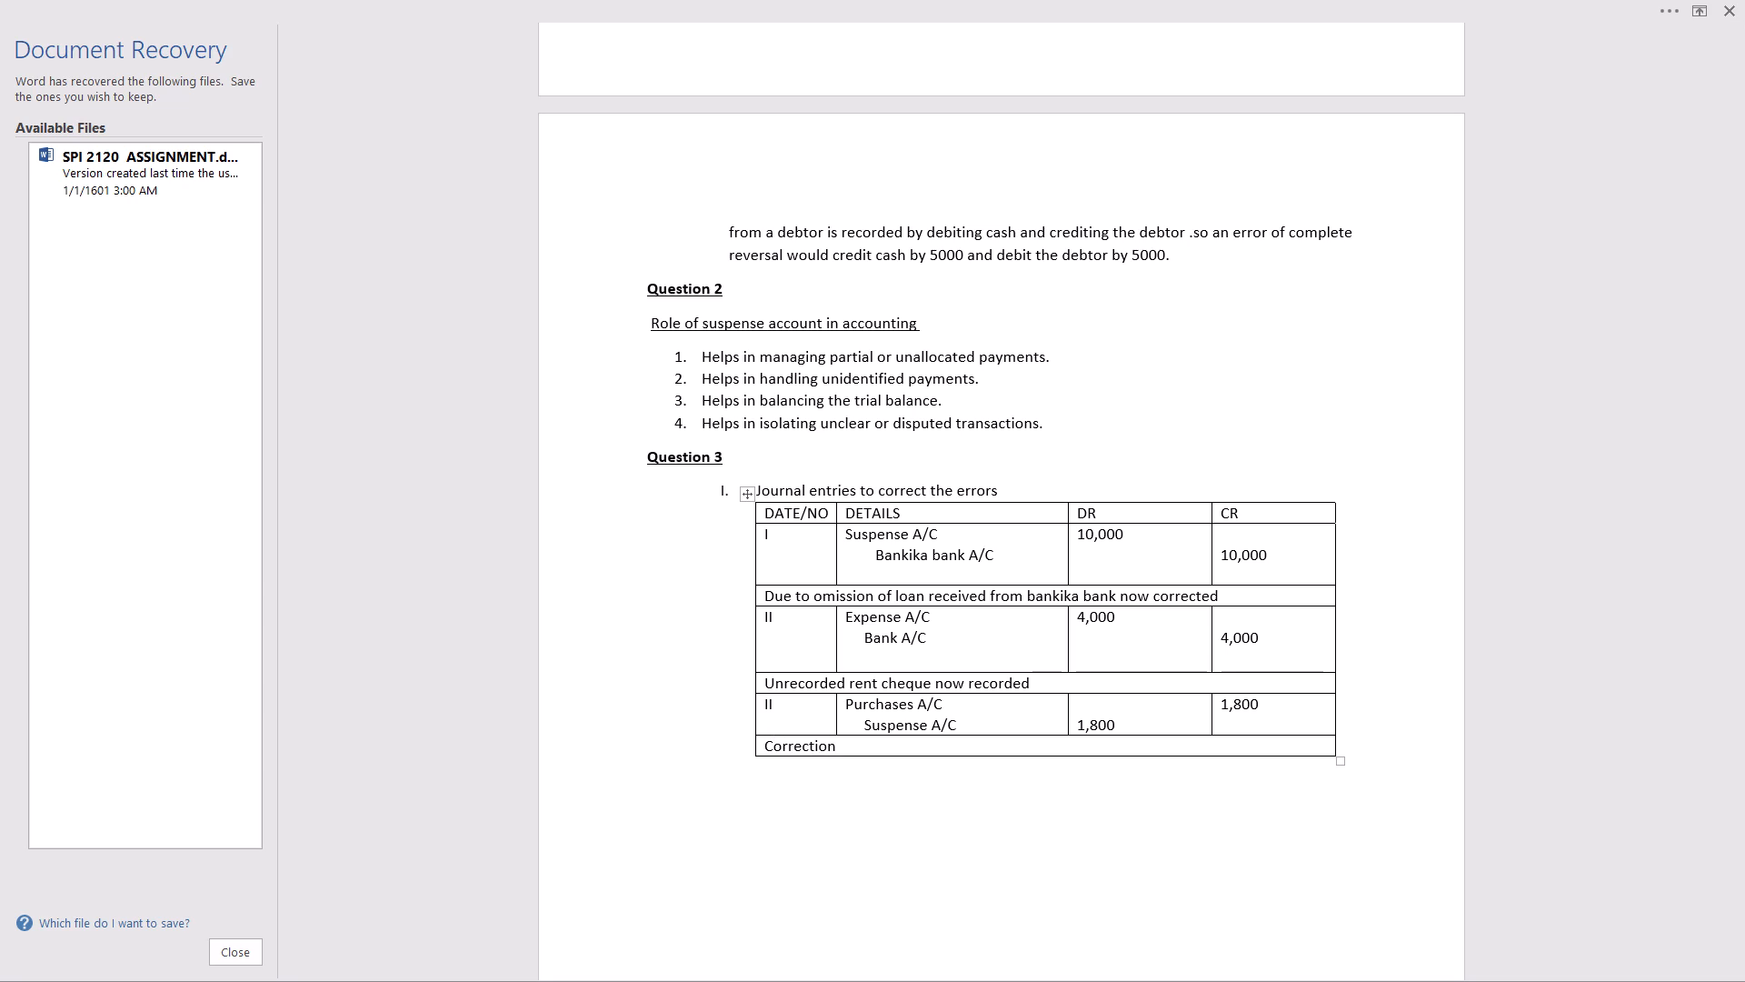
key(space)
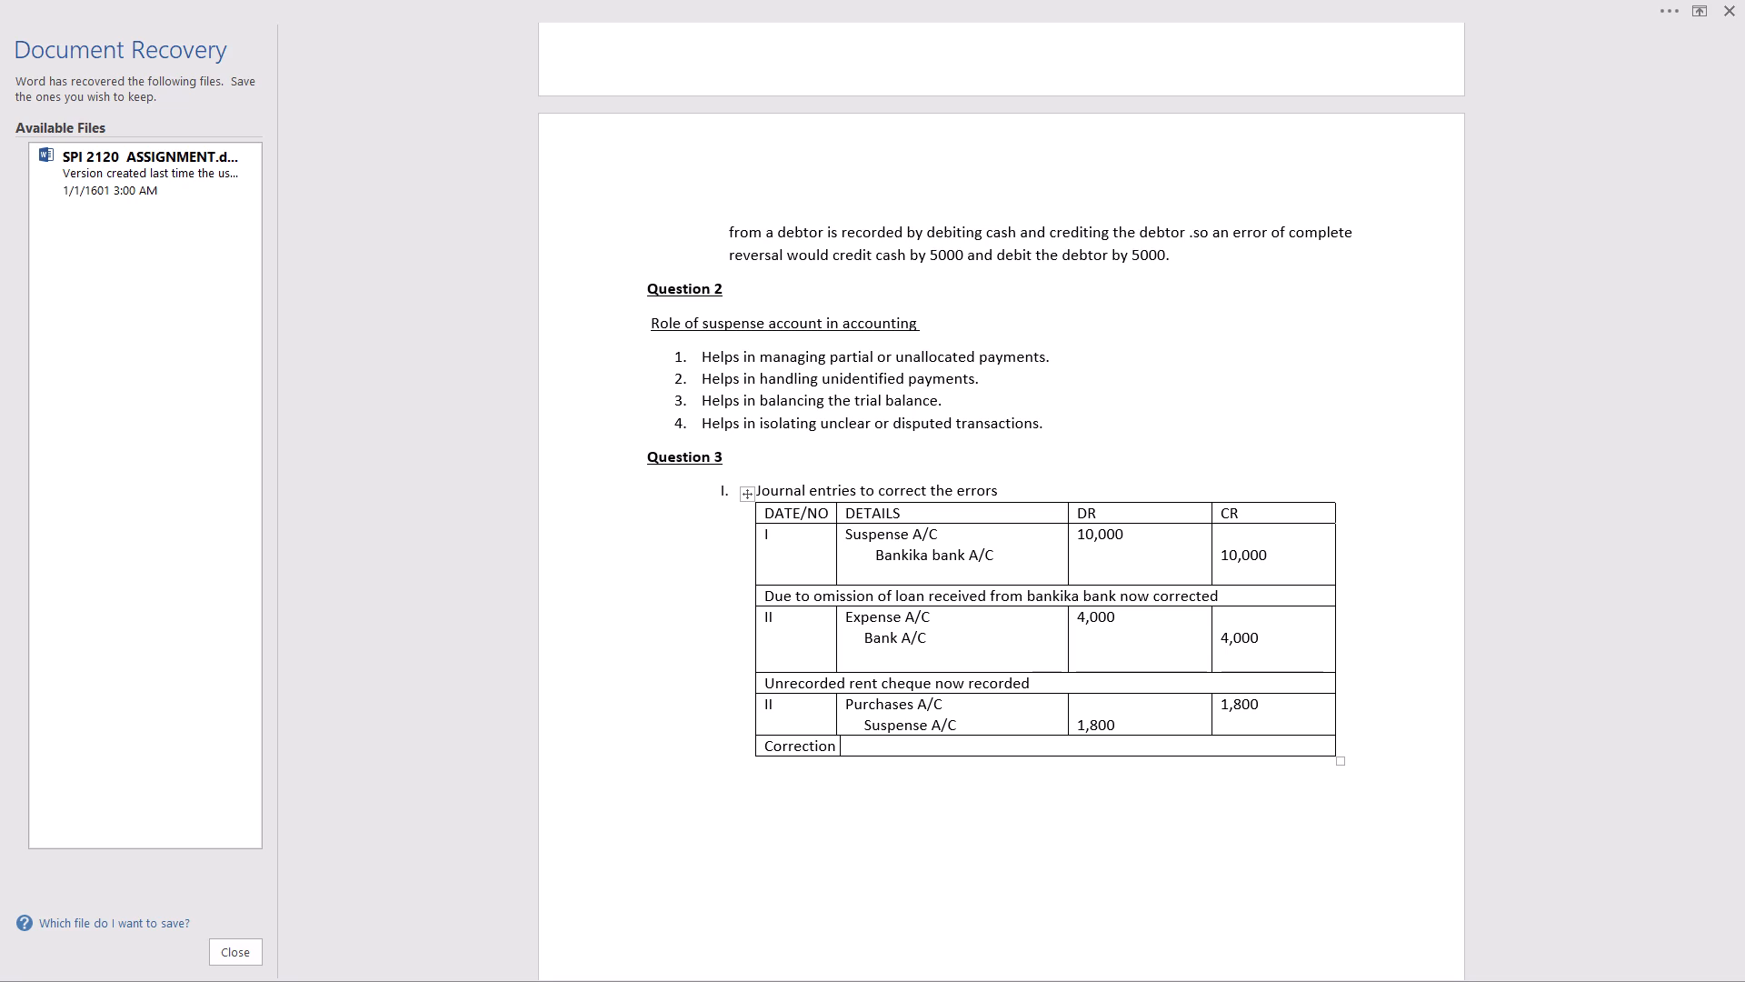
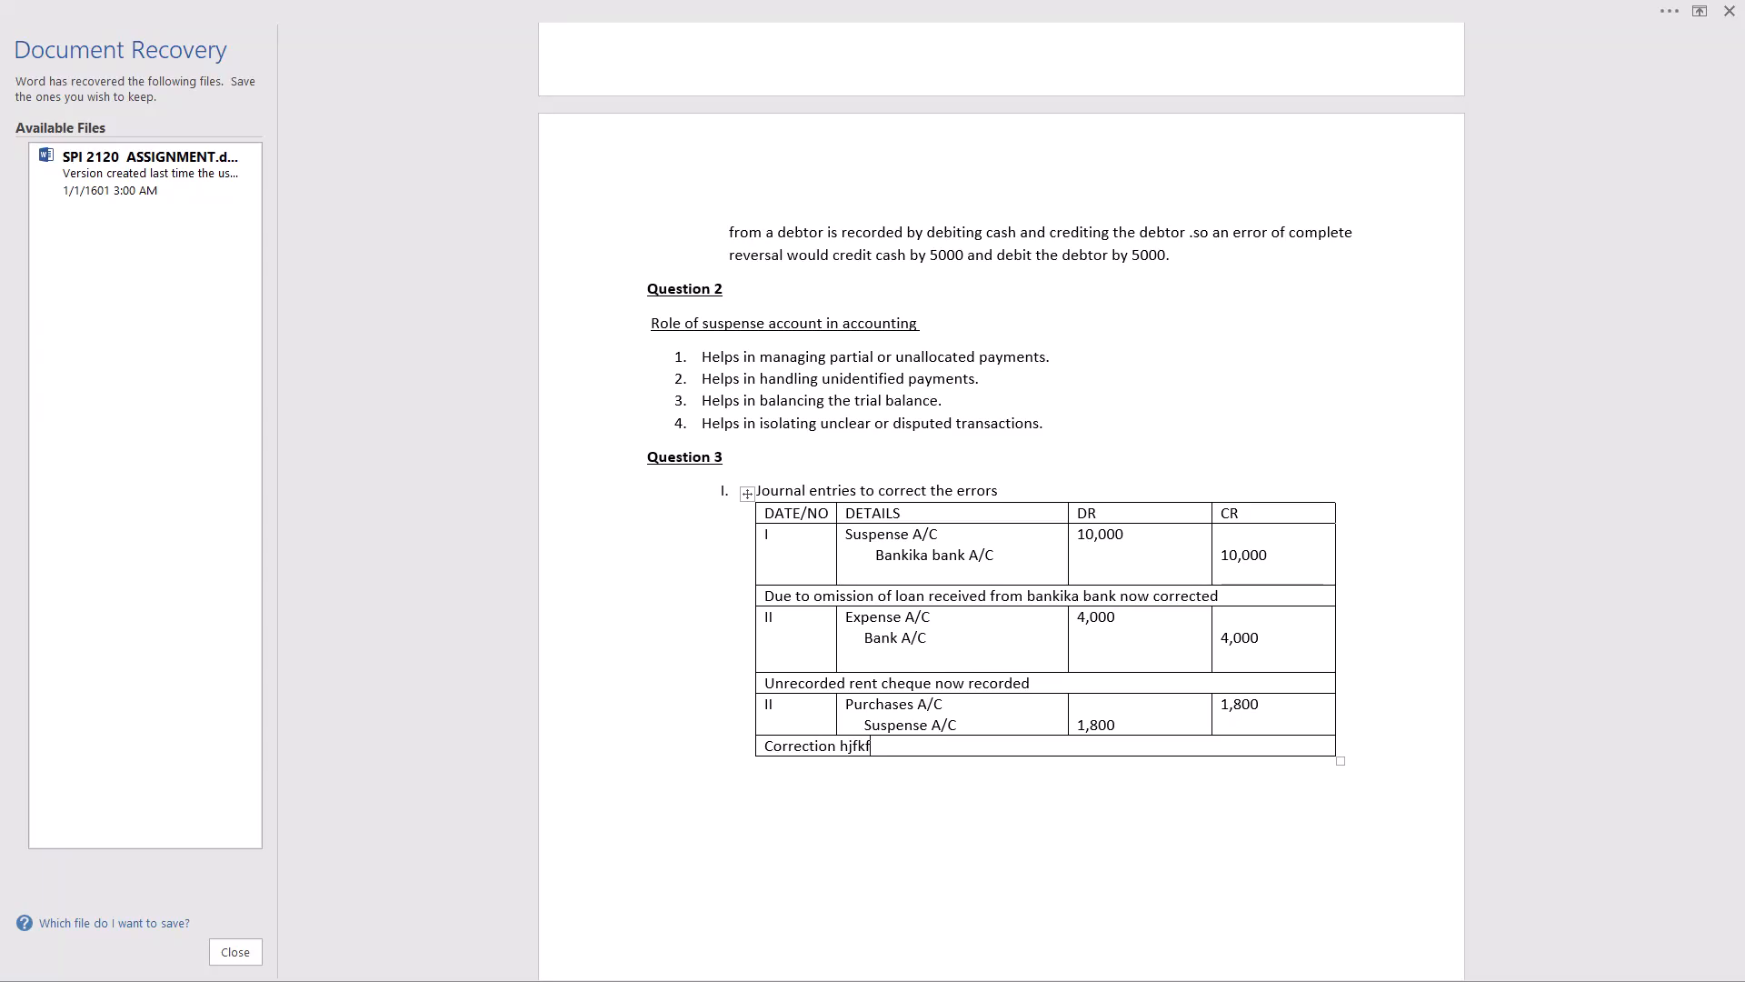
Delete the stray letters "hjfkf" after "Correction" in the Purchases entry's narration row.
key(BackSpace)
key(BackSpace)
key(BackSpace)
key(BackSpace)
key(BackSpace)
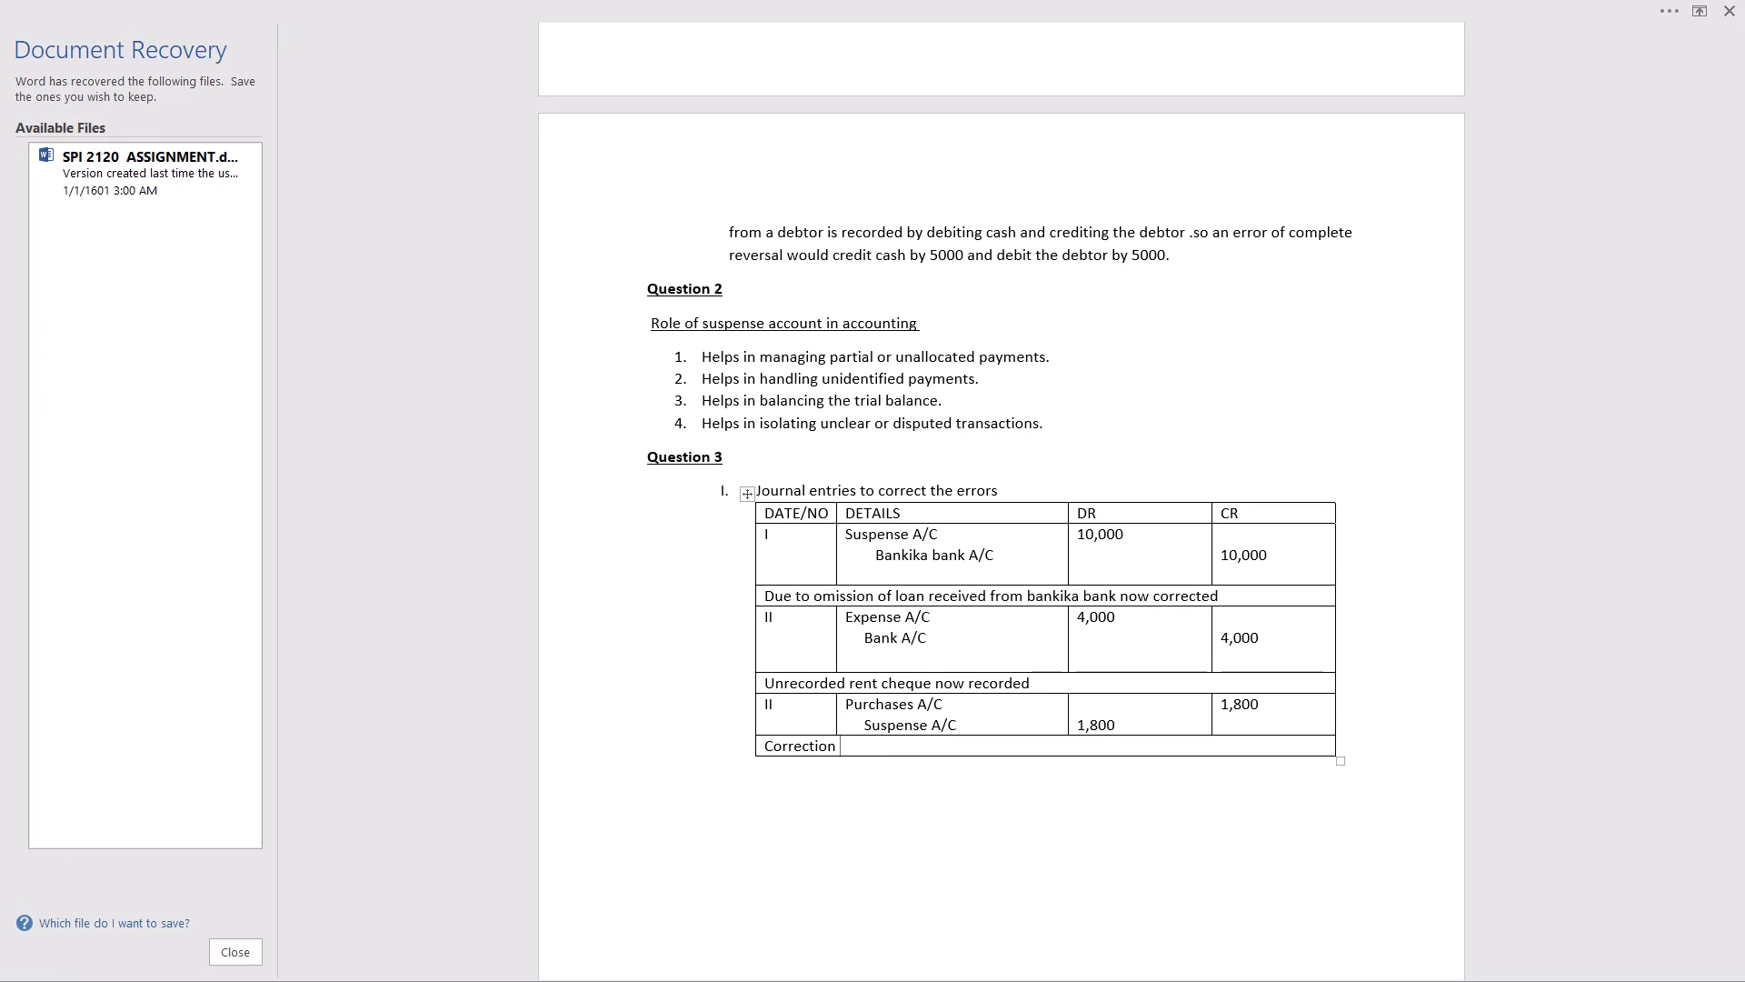
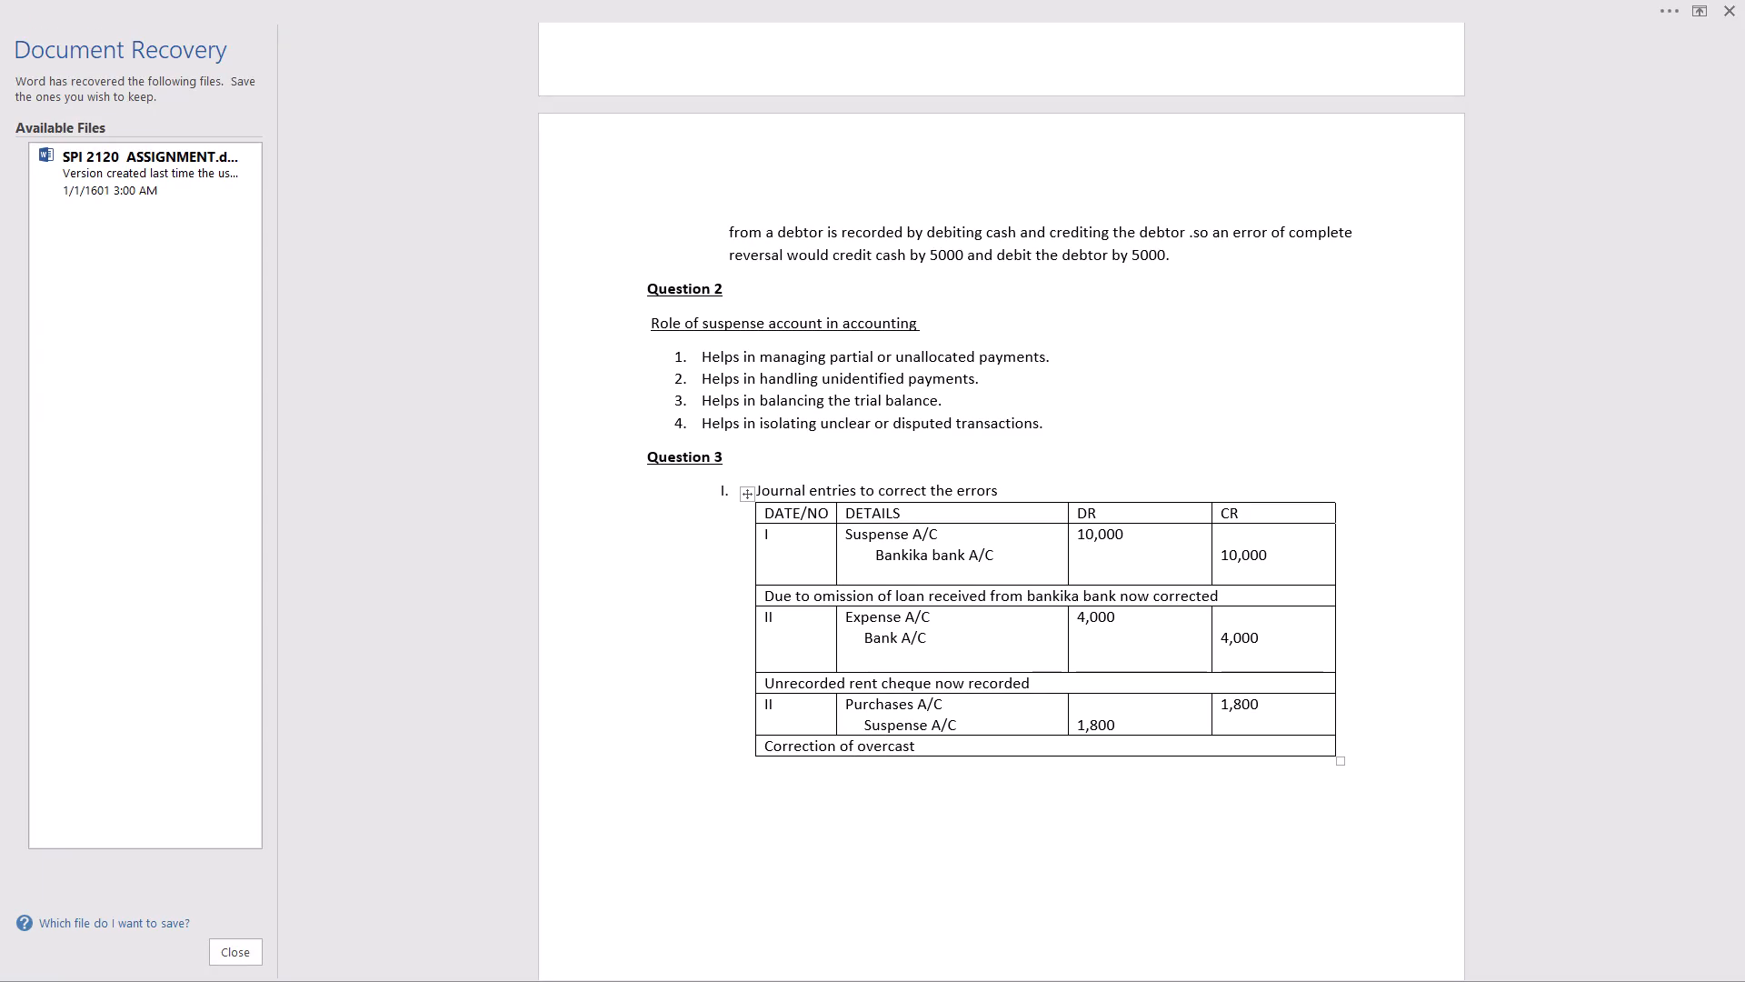
Complete the Purchases entry's narration so that it reads "Correction of overcast of purchase account".
key(space)
text(be)
key(BackSpace)
key(BackSpace)
text(of purchase account)
key(space)
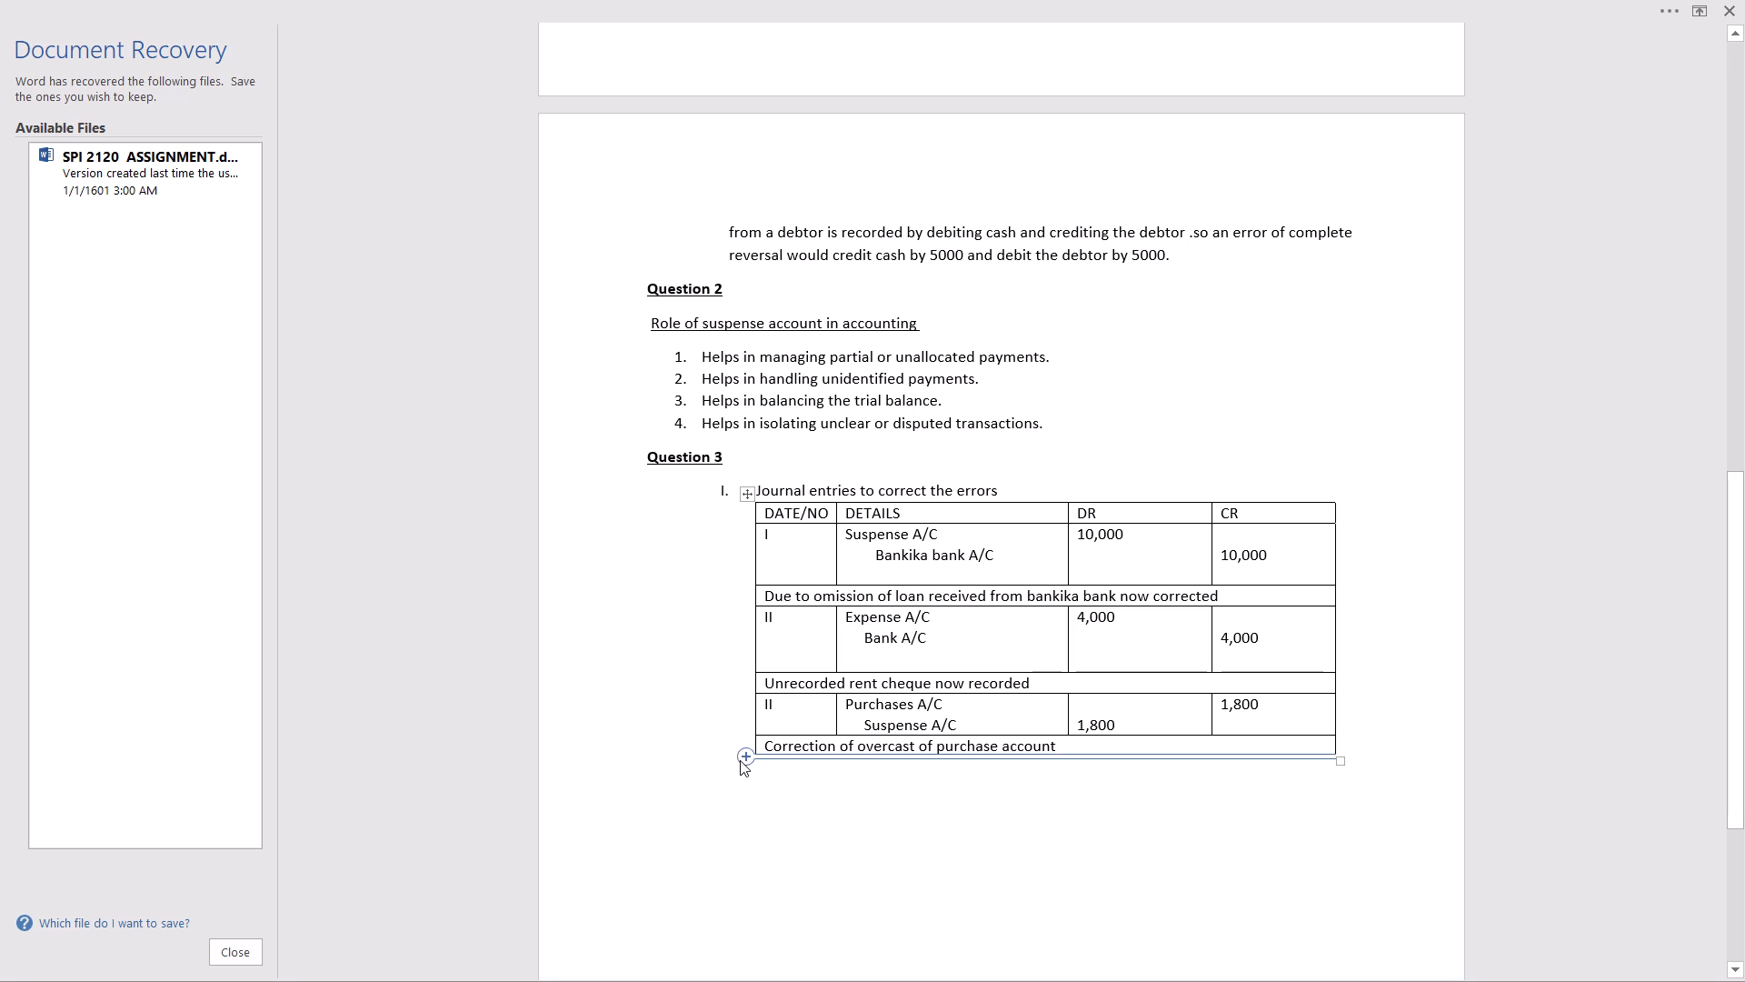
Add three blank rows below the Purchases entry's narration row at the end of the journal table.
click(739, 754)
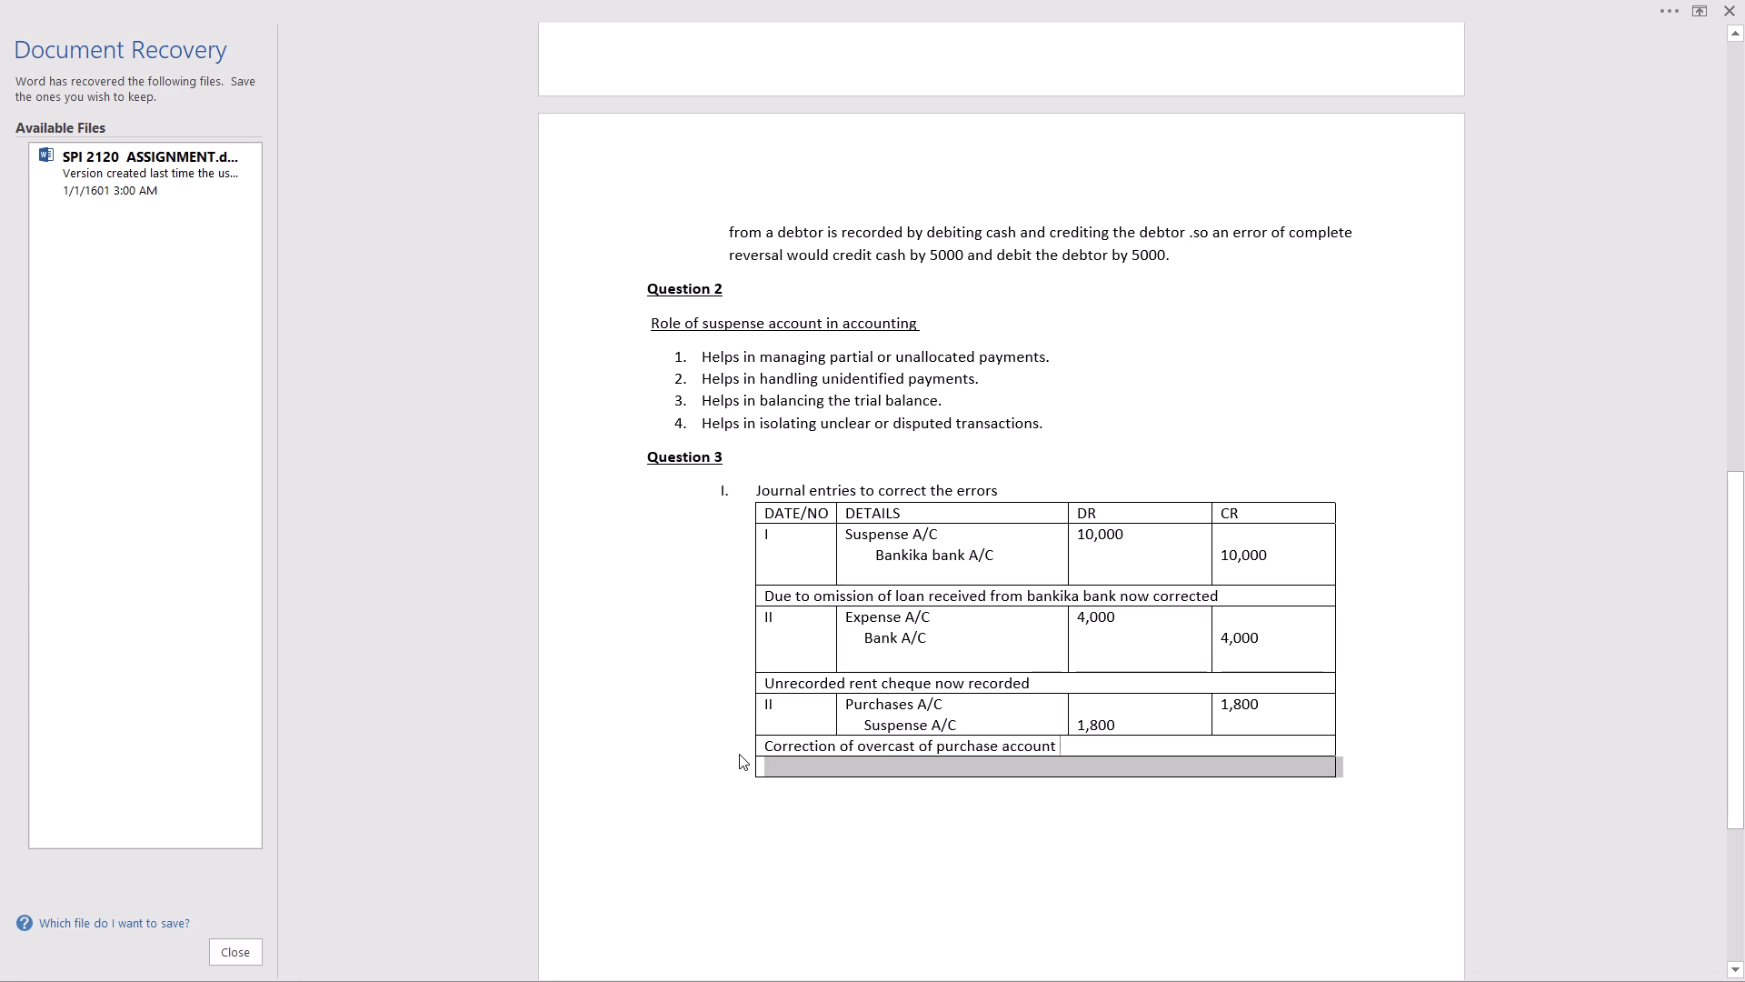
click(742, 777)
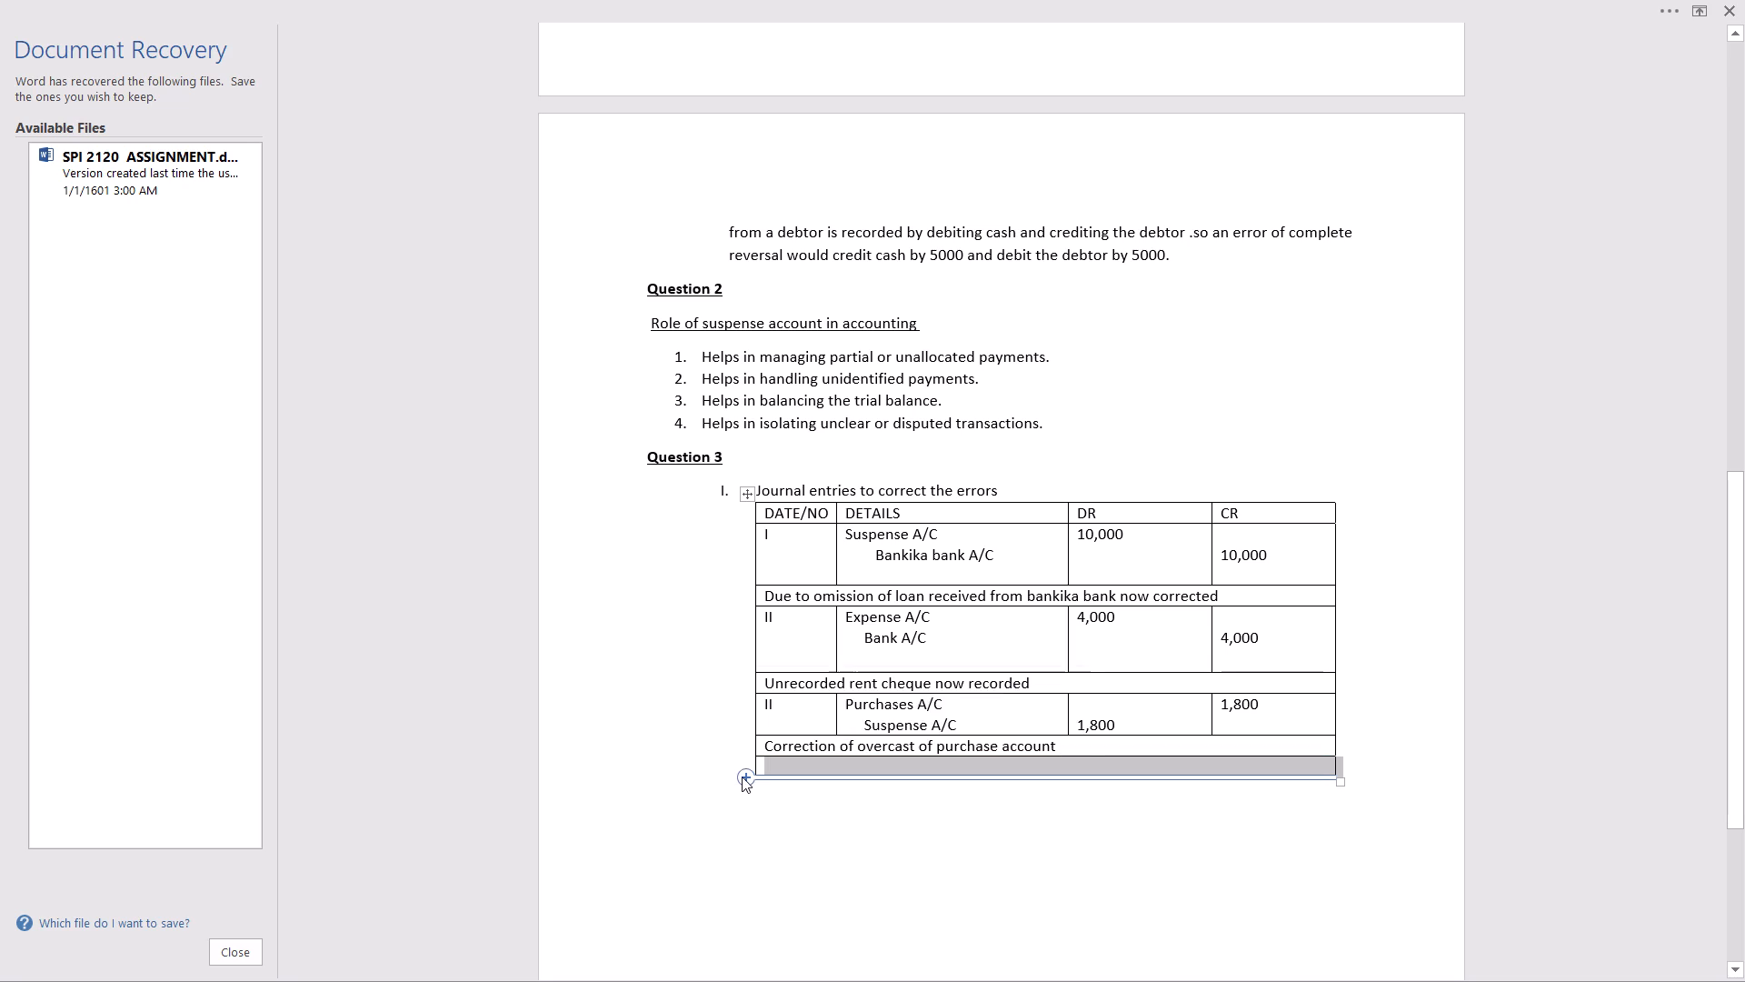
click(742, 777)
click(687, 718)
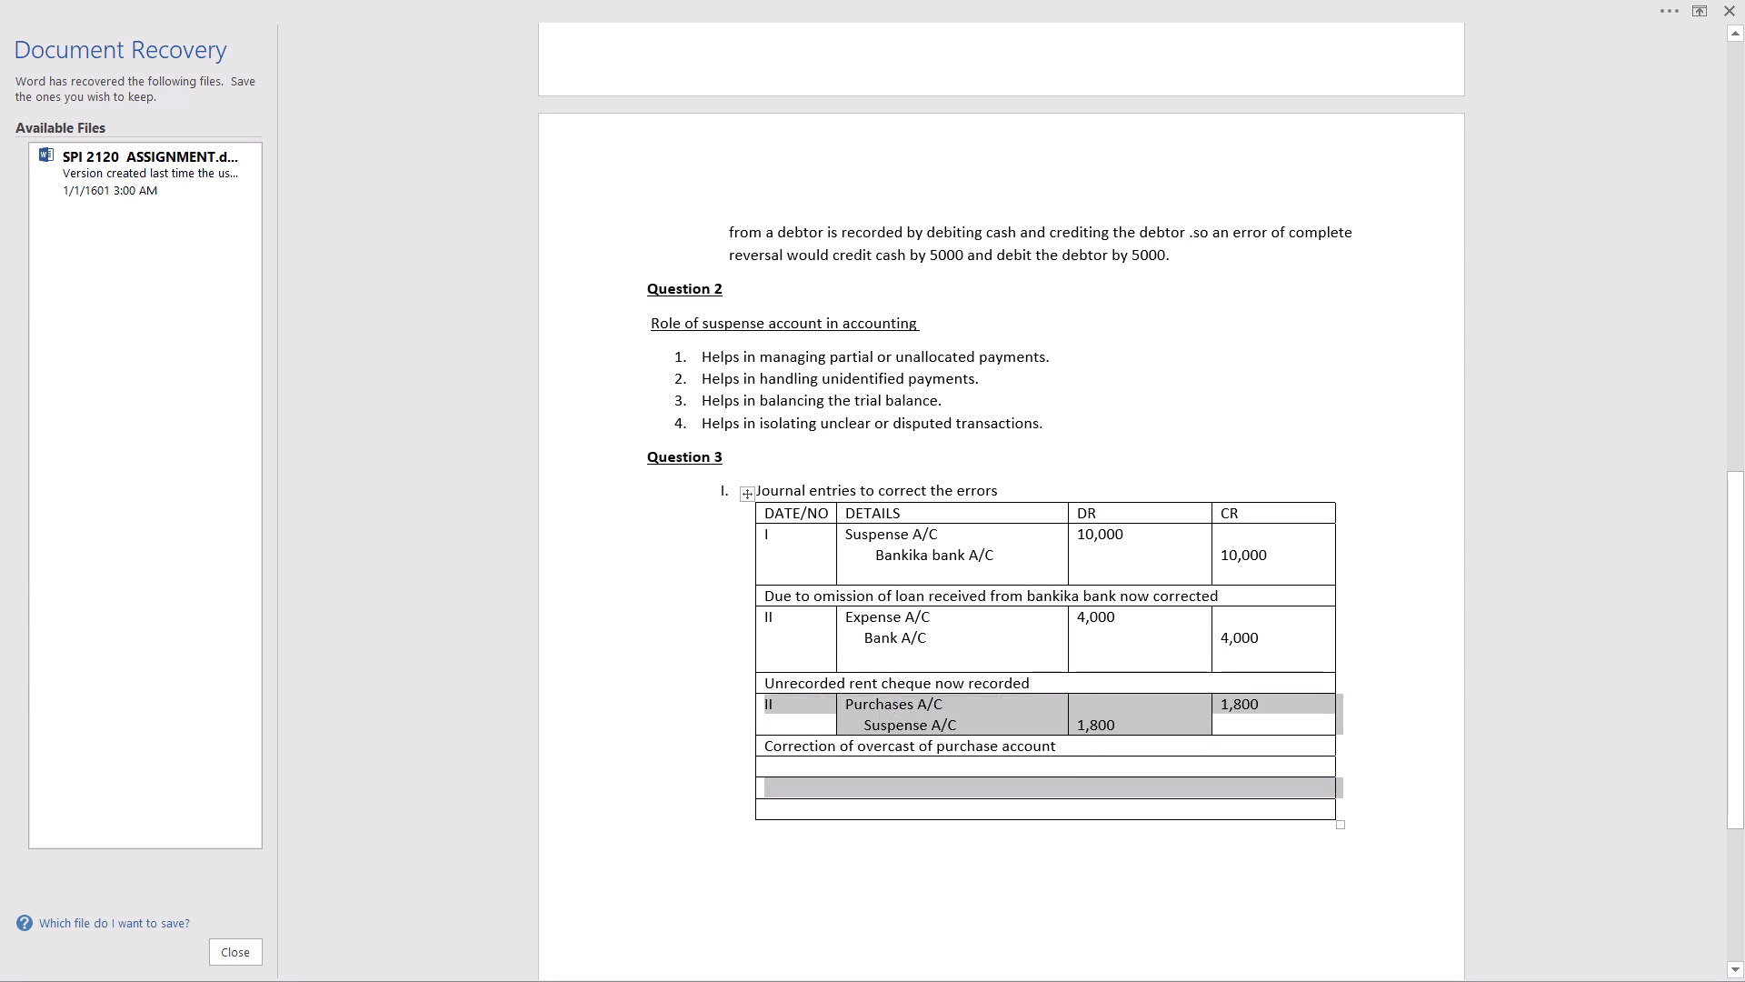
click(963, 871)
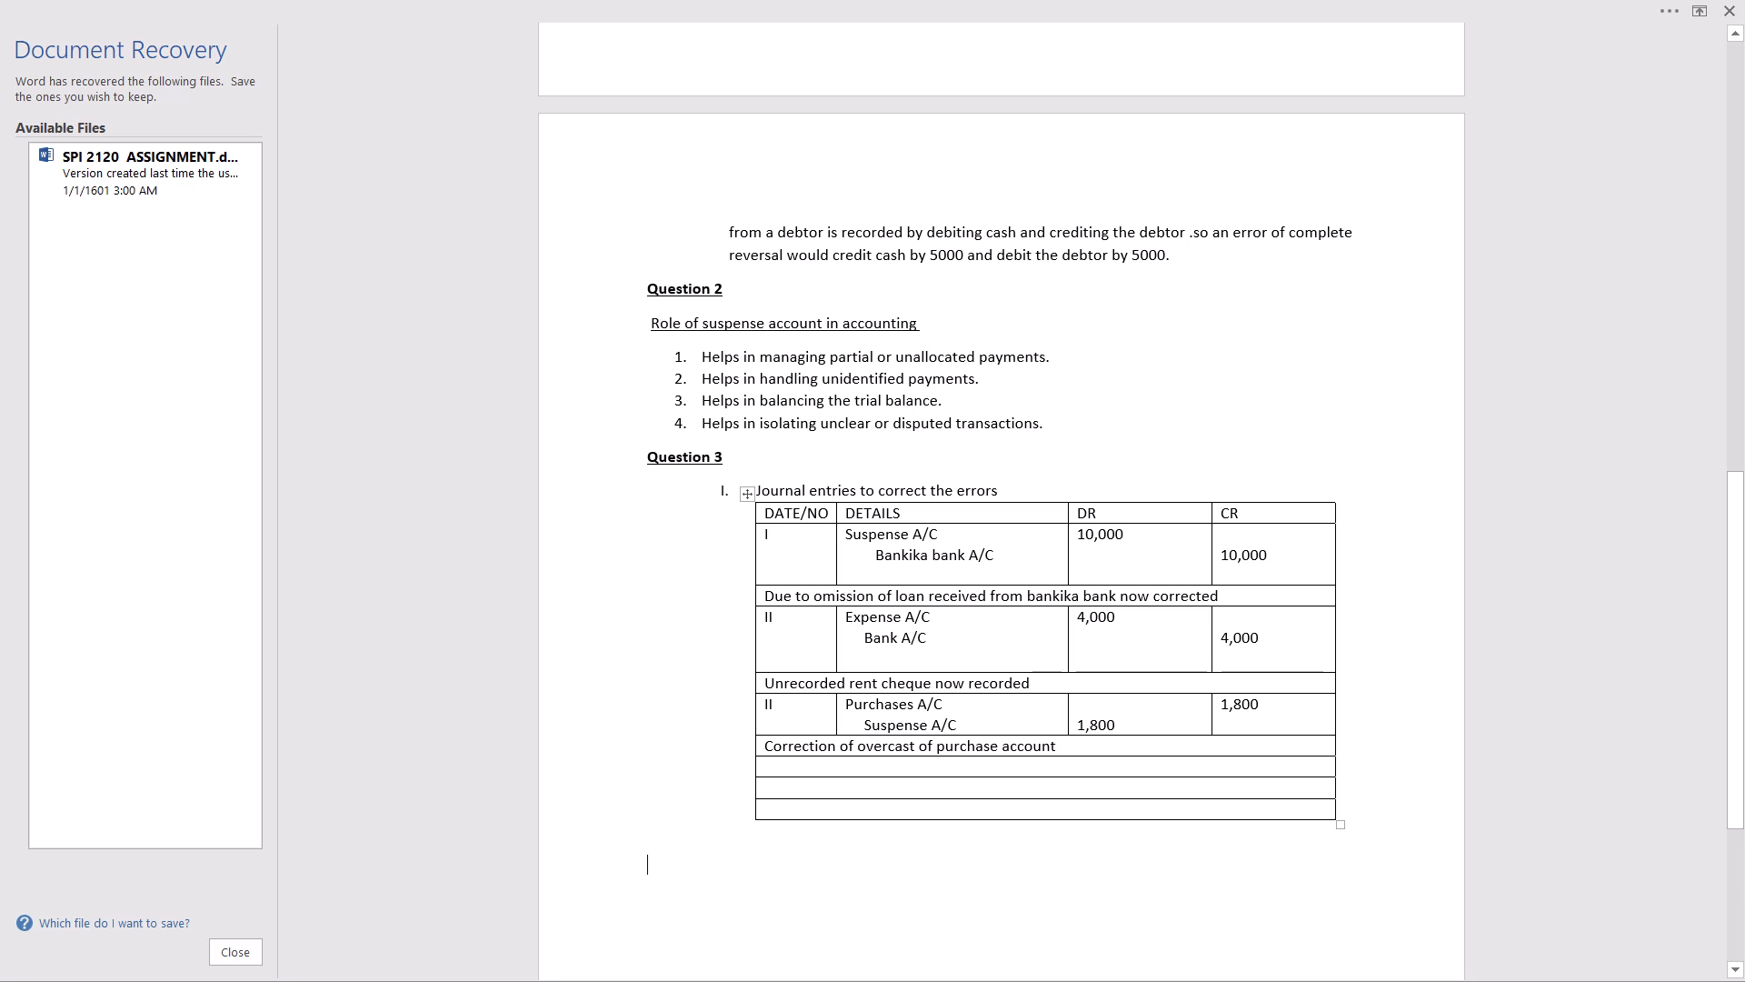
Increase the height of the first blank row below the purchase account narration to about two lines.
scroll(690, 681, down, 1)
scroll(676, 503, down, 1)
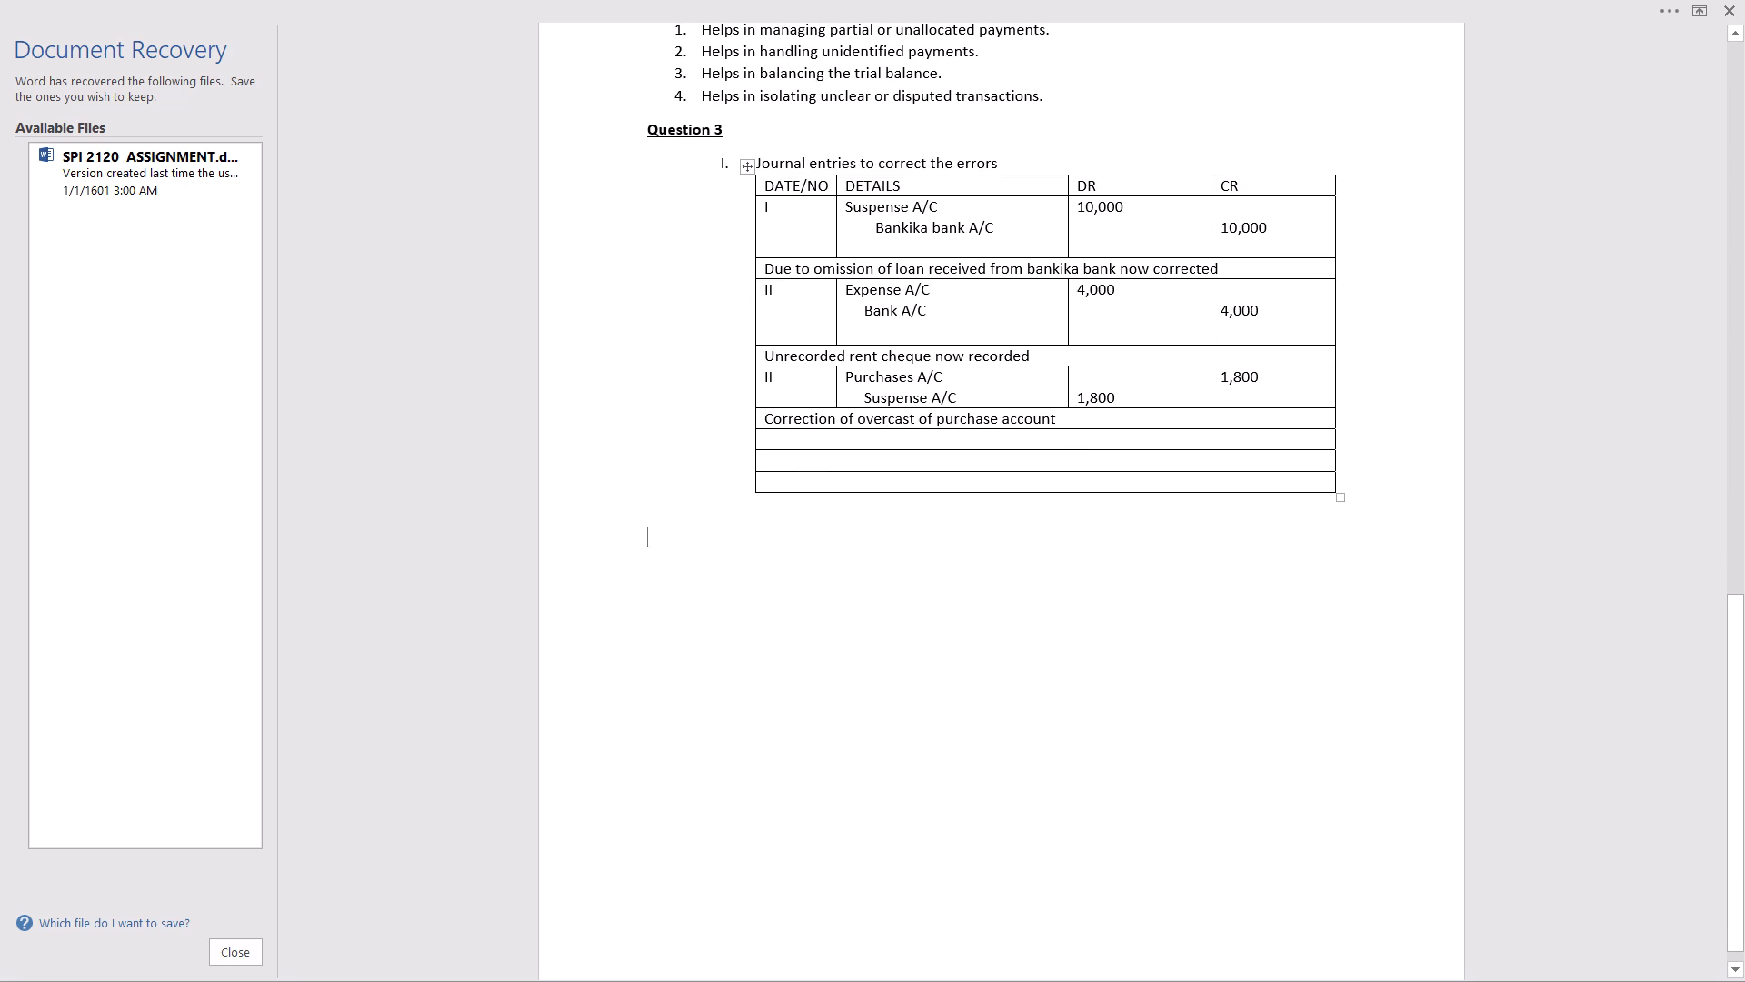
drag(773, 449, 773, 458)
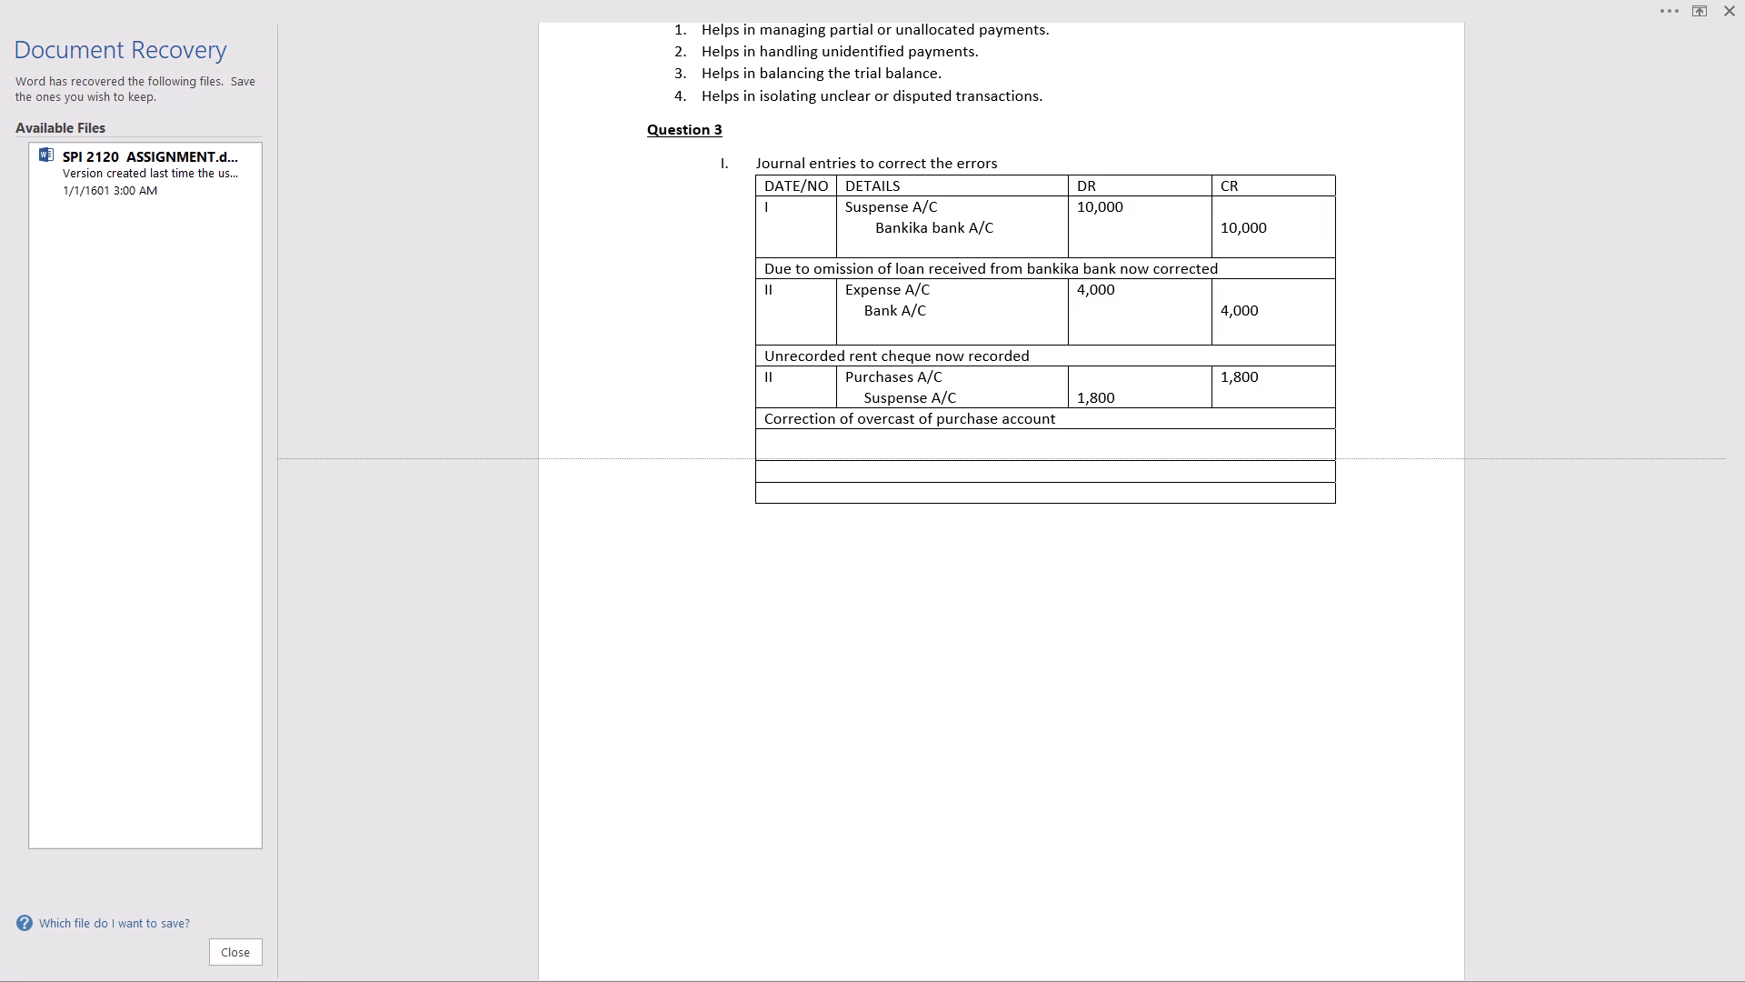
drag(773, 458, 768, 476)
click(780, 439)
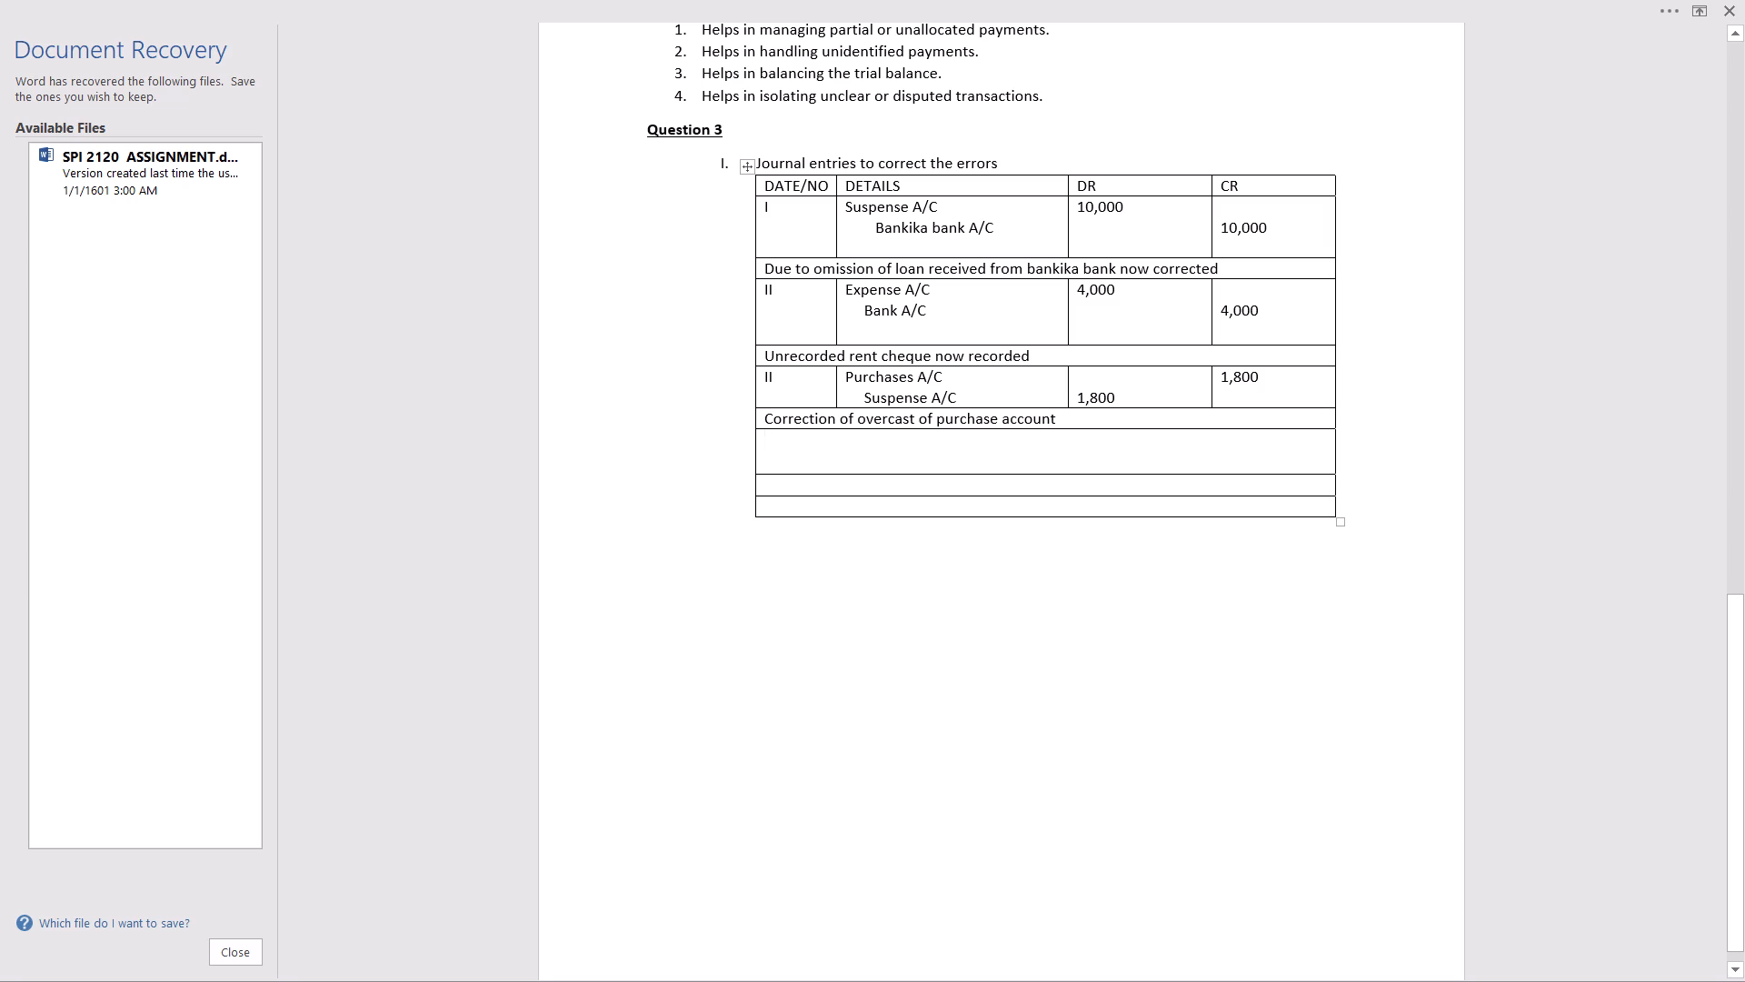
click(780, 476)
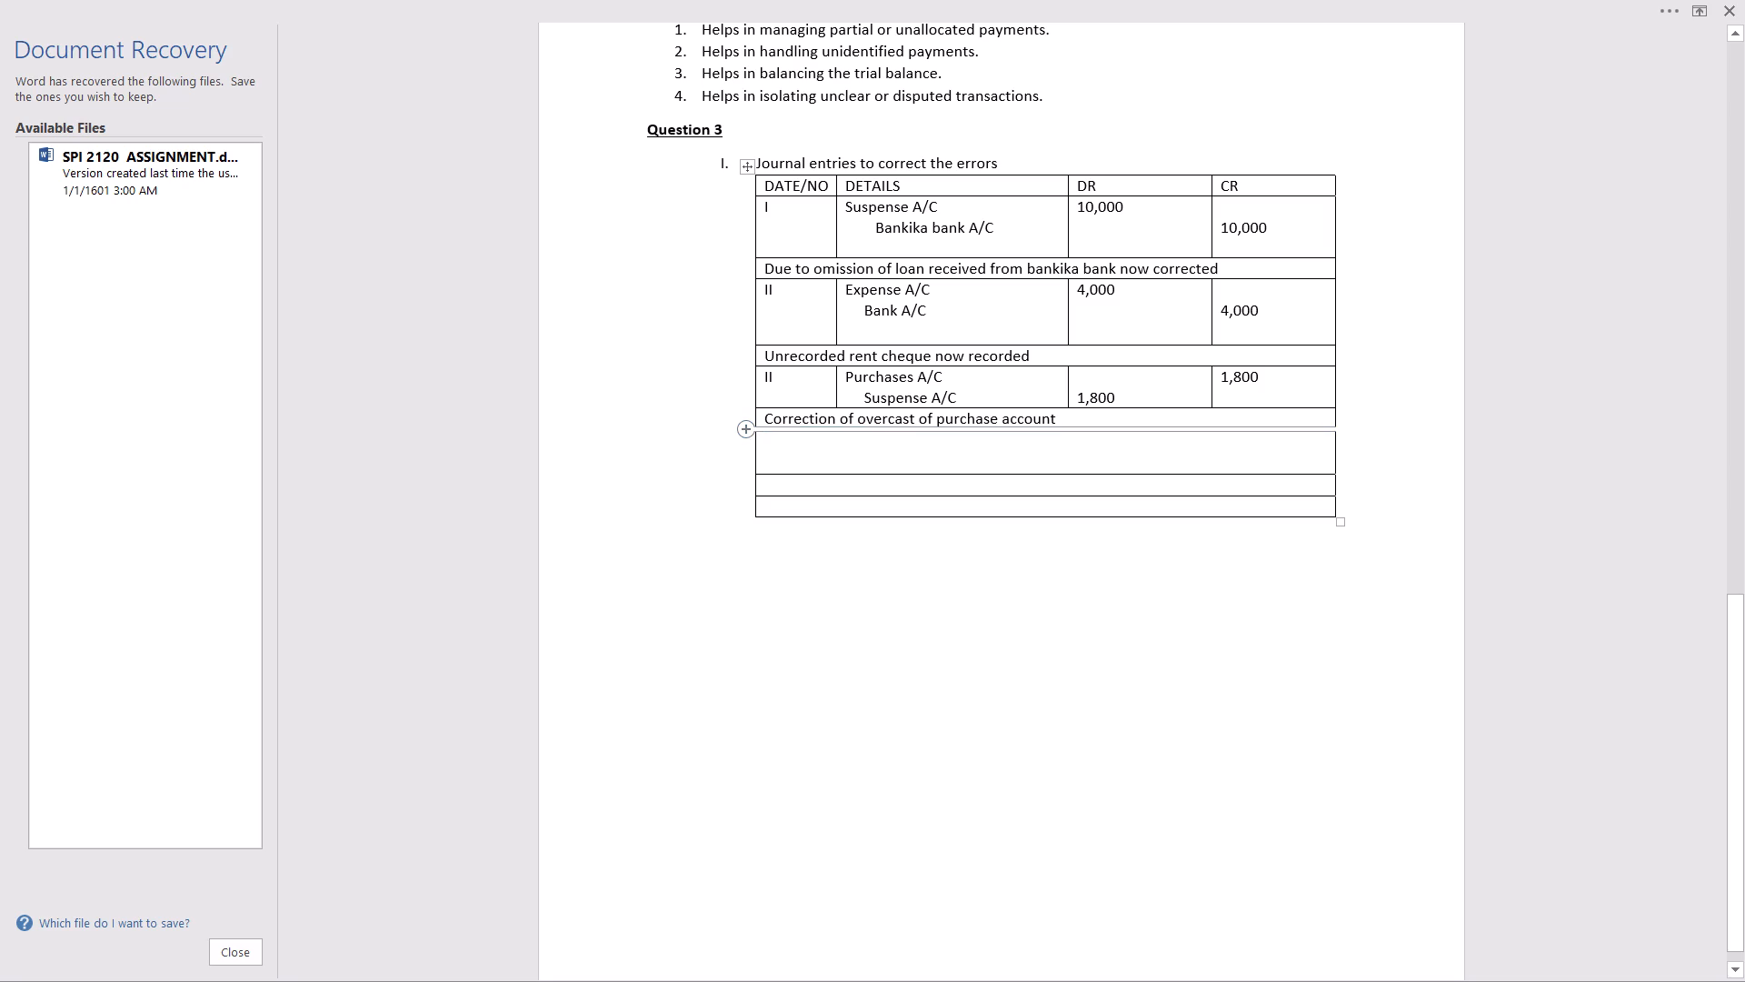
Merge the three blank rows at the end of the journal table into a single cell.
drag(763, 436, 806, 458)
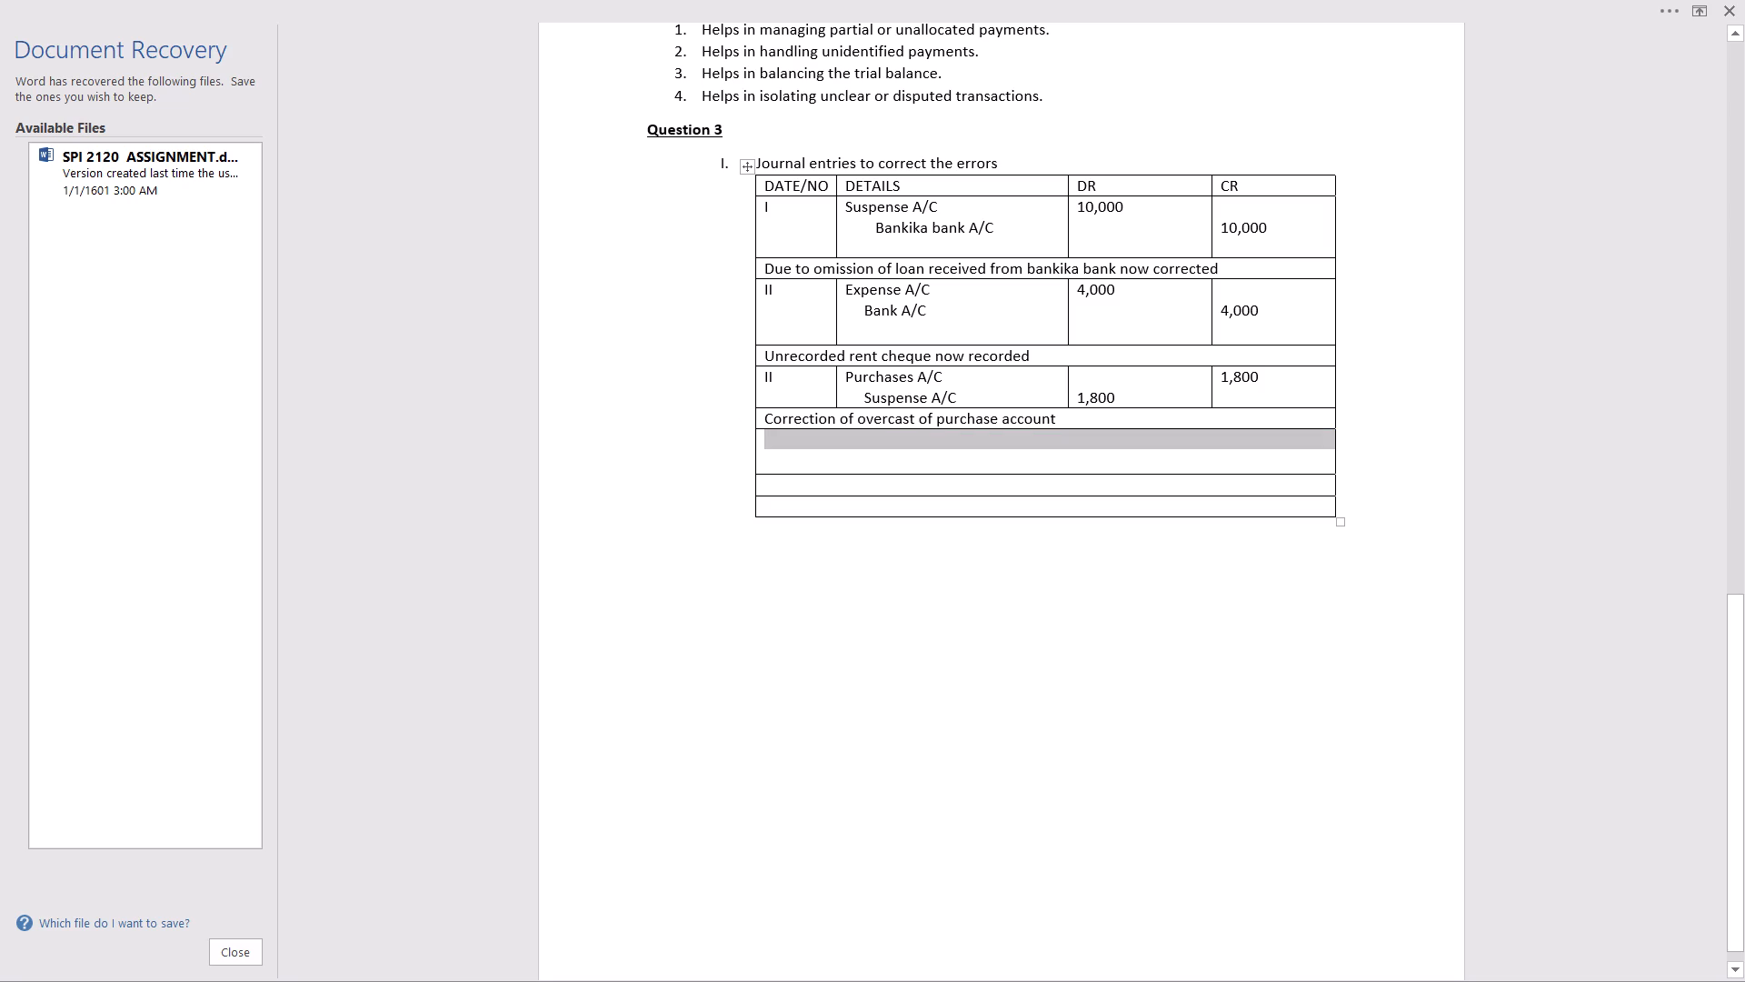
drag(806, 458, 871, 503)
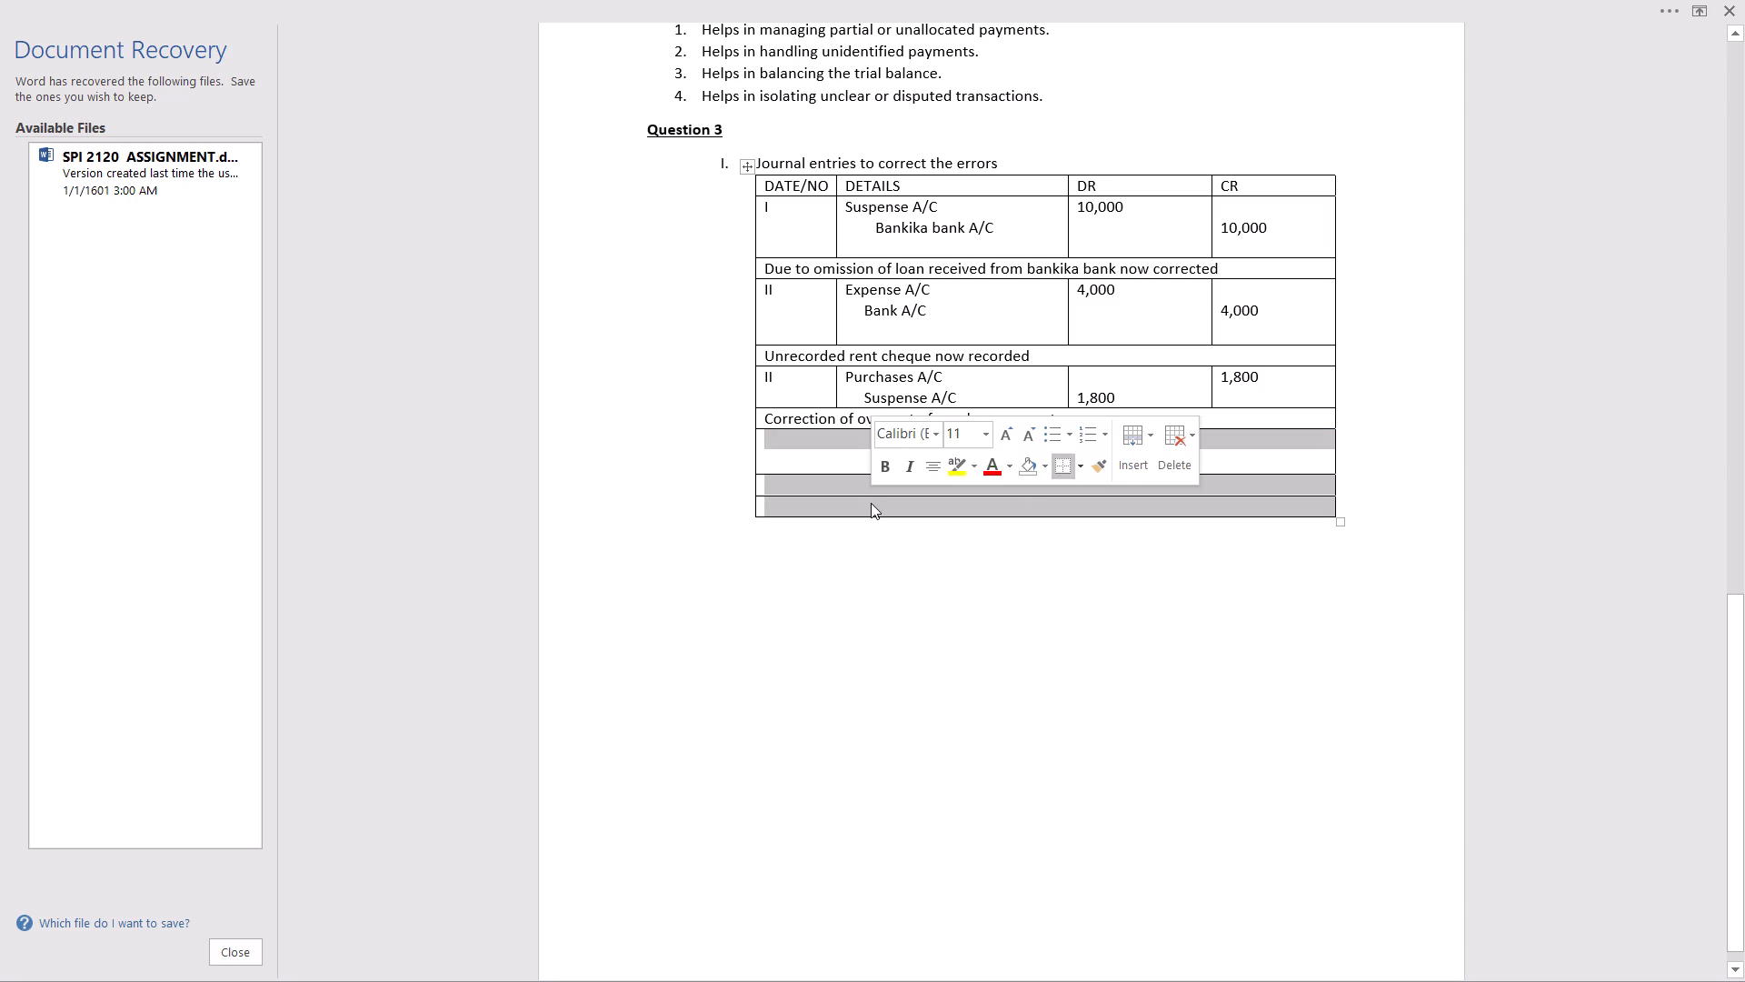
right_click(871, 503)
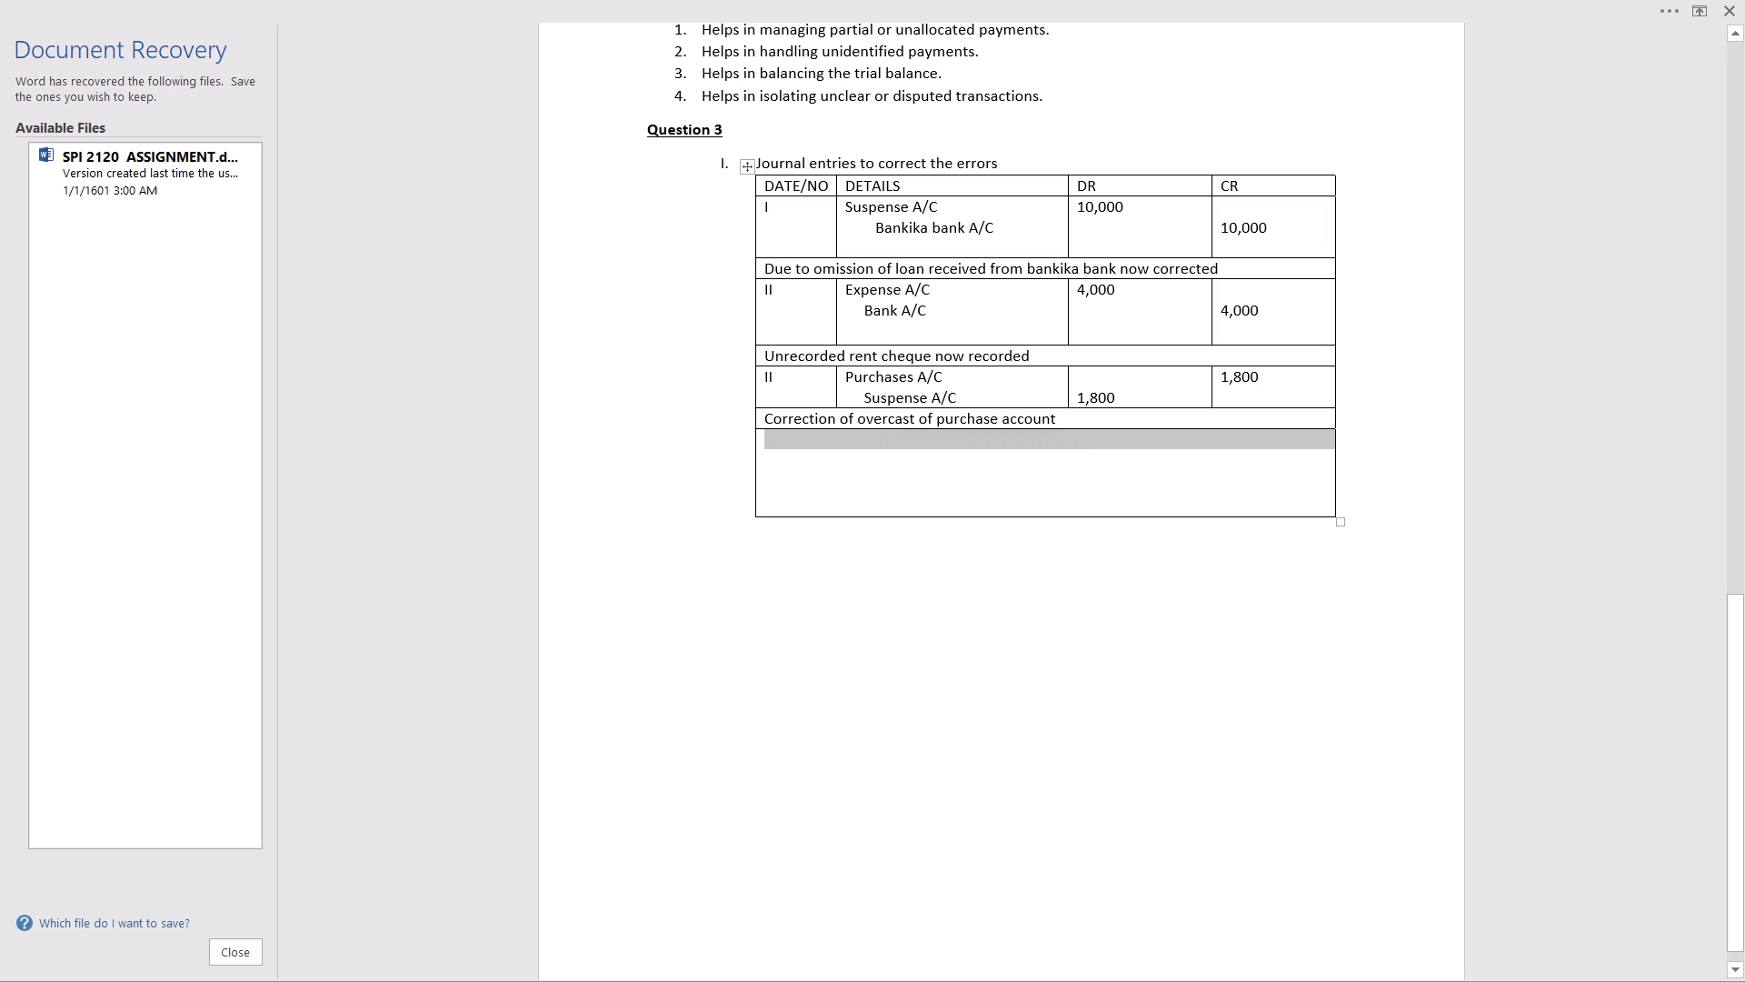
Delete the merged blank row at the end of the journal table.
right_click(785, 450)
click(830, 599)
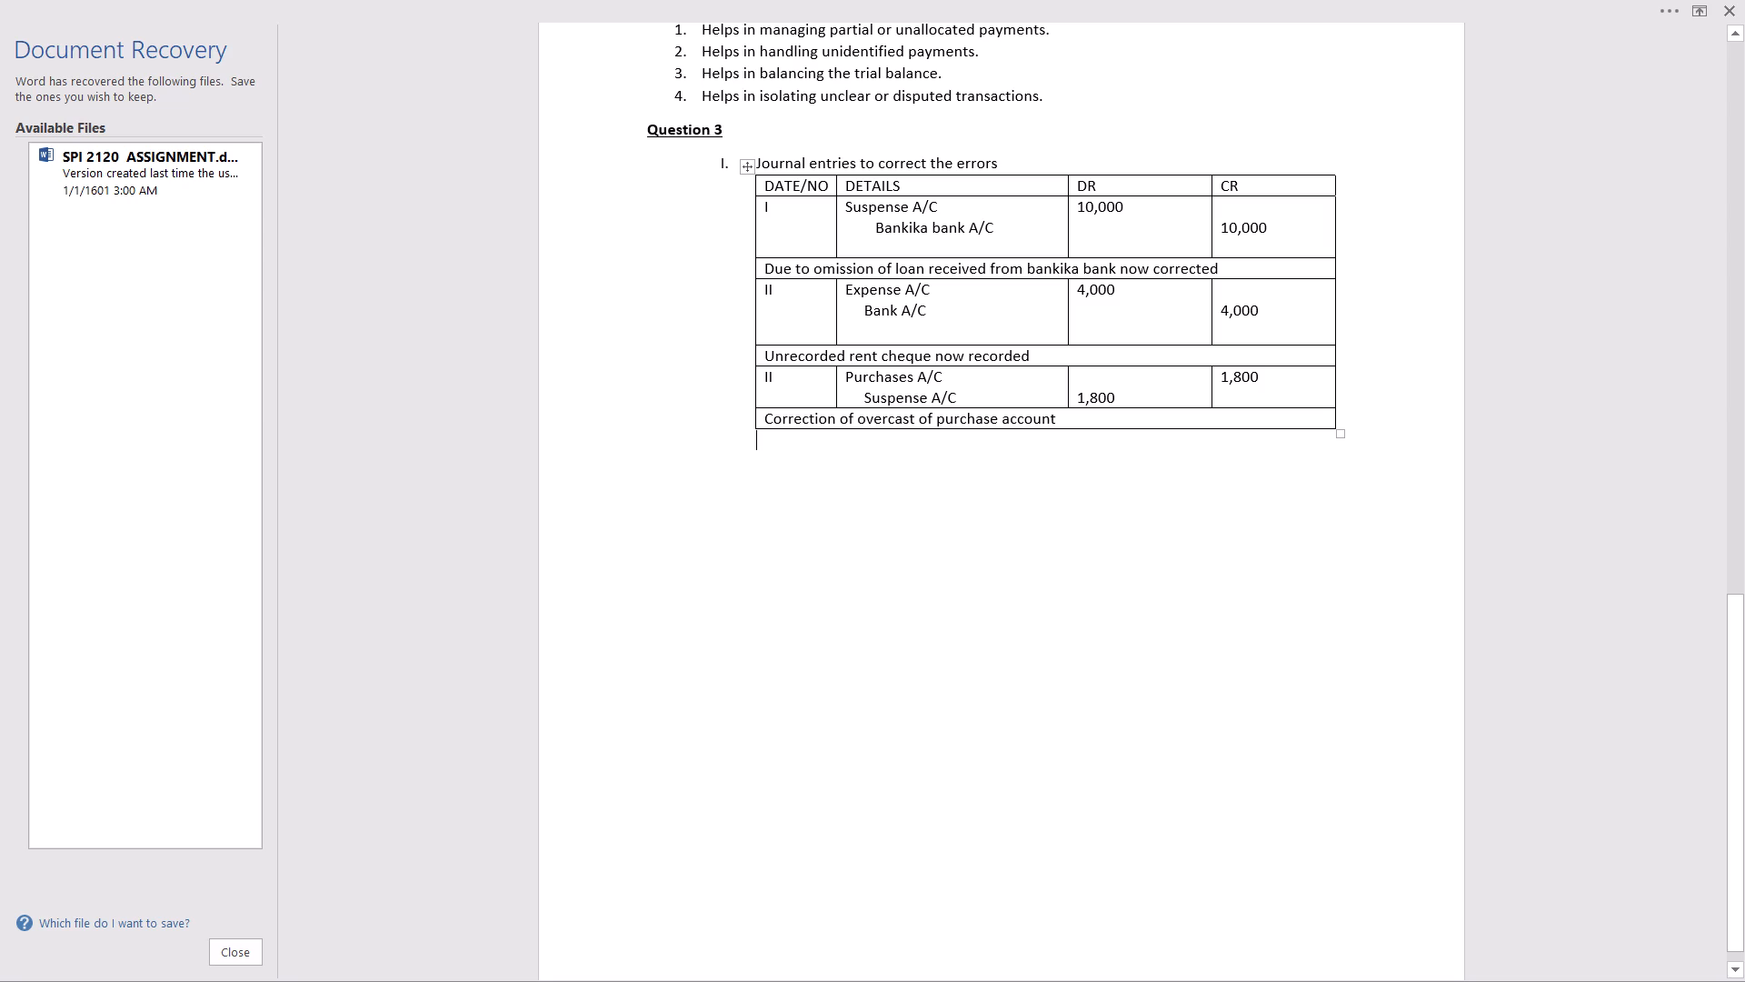
Copy the narration text "Correction of overcast of purchase account" from the table's last row.
drag(766, 417, 912, 424)
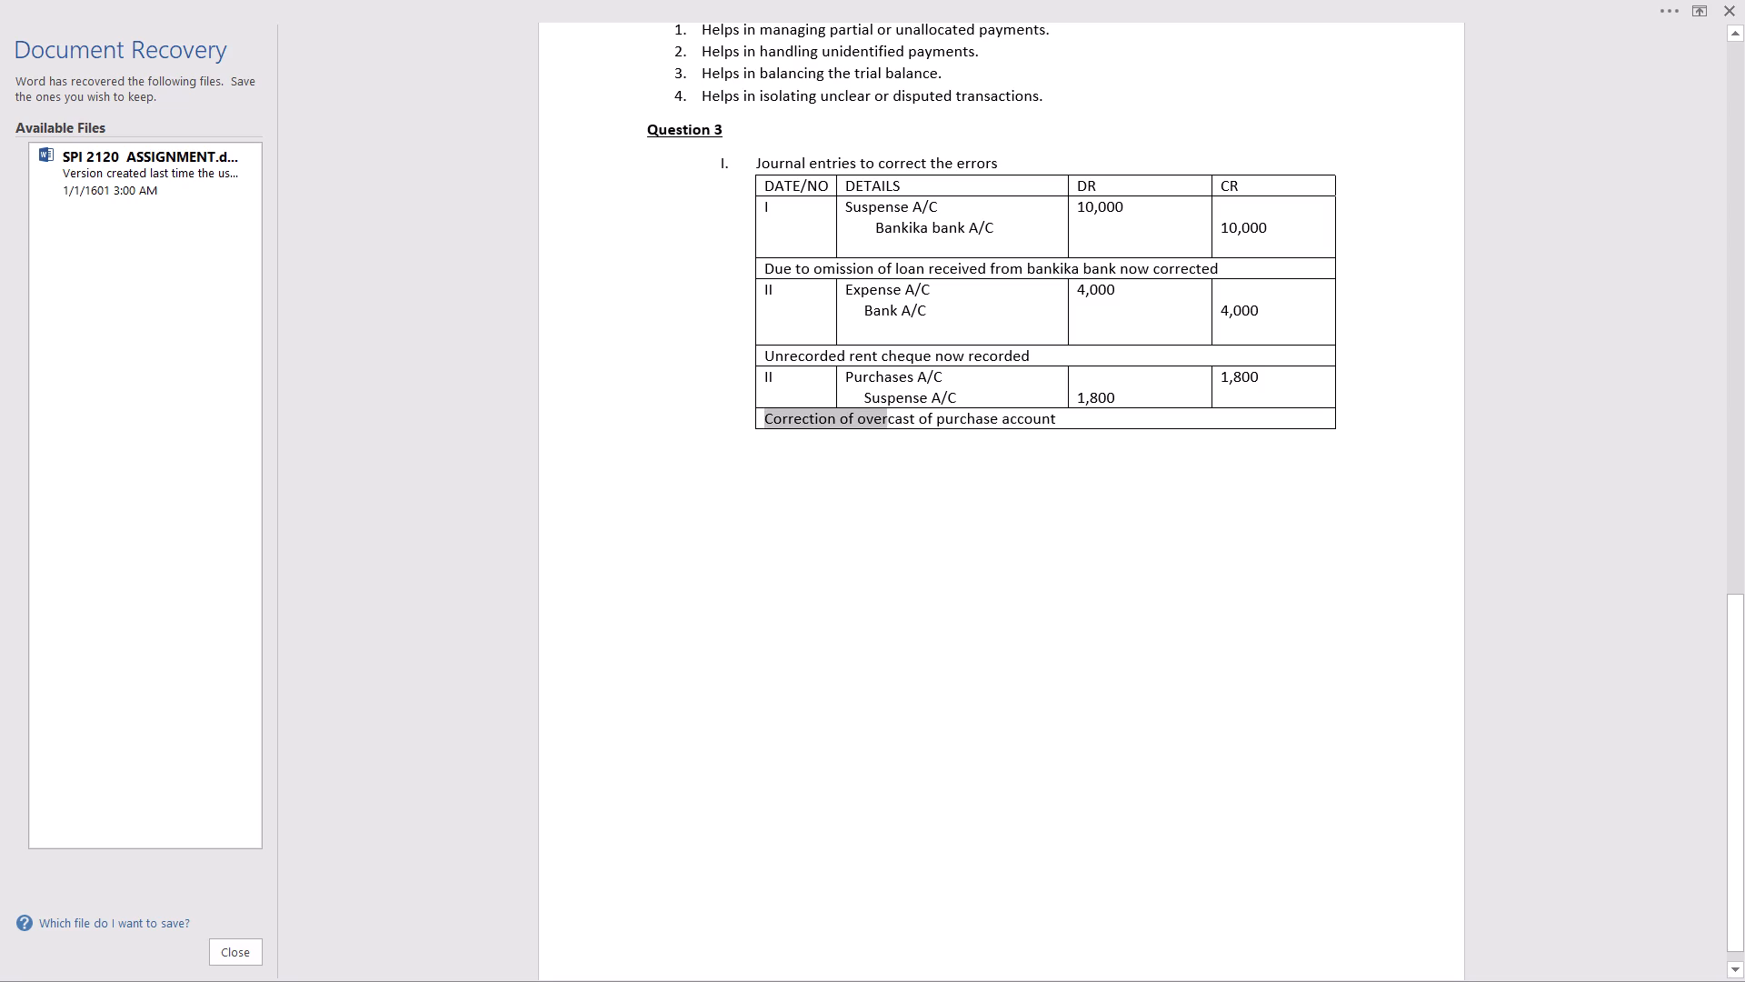
drag(912, 424, 1070, 427)
right_click(1070, 427)
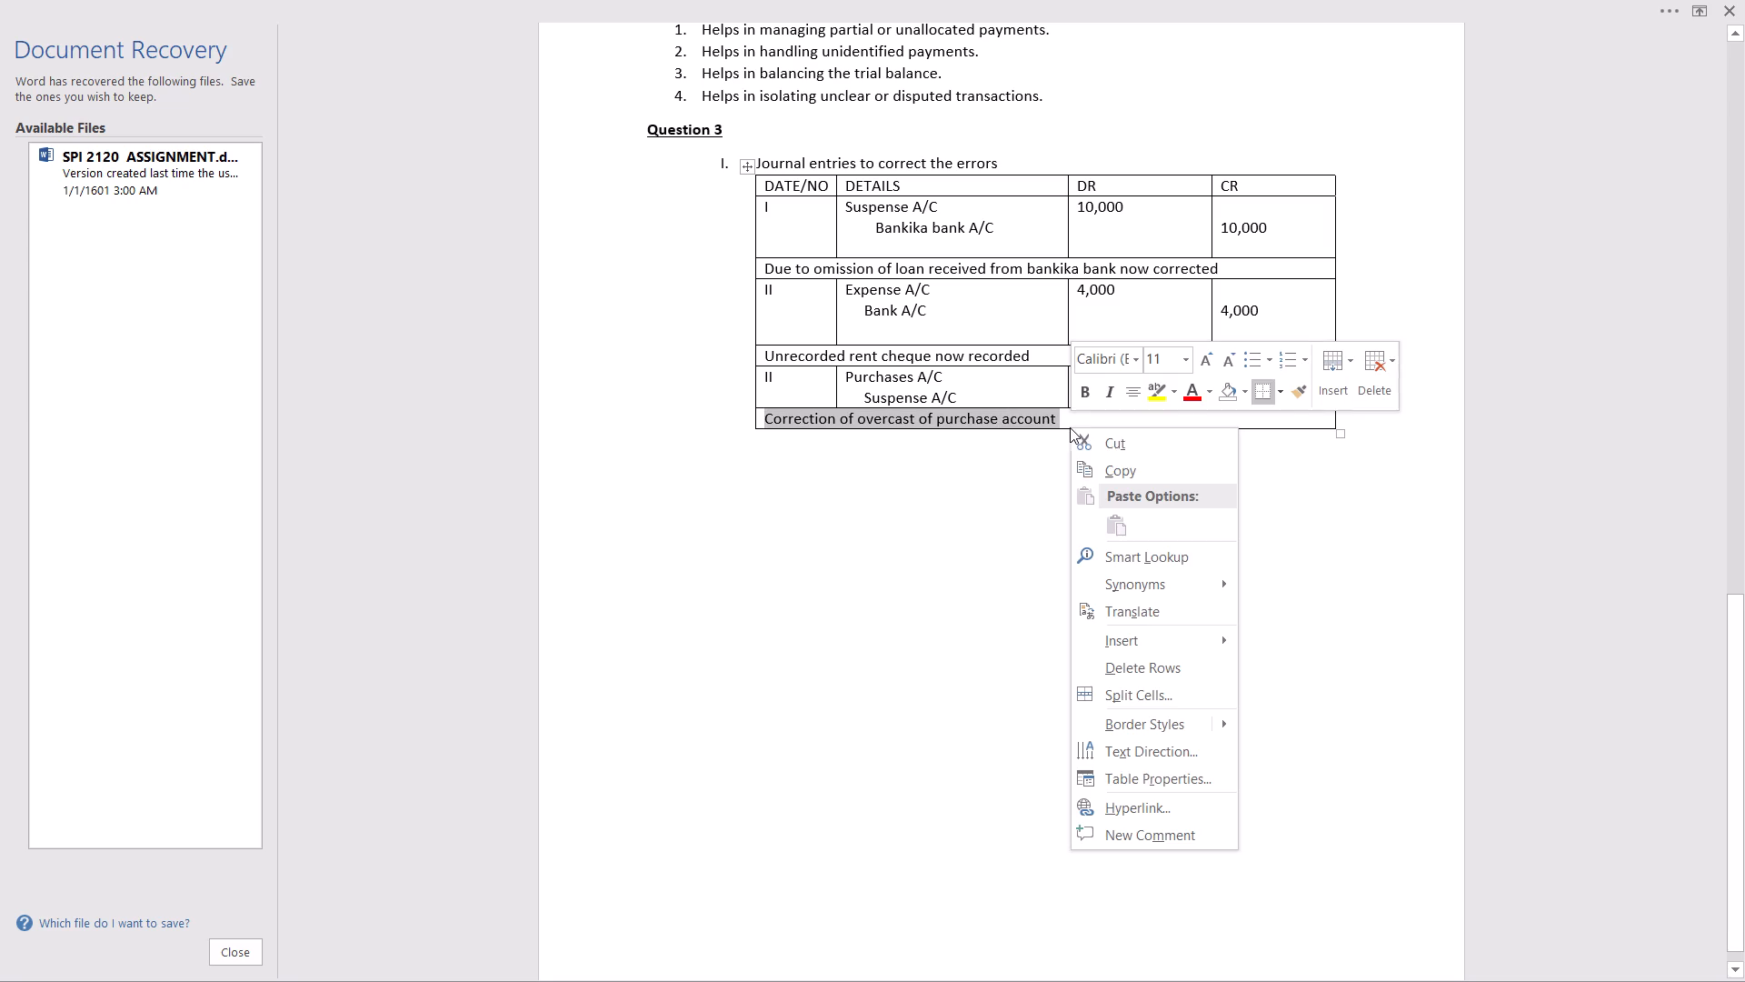
click(1088, 461)
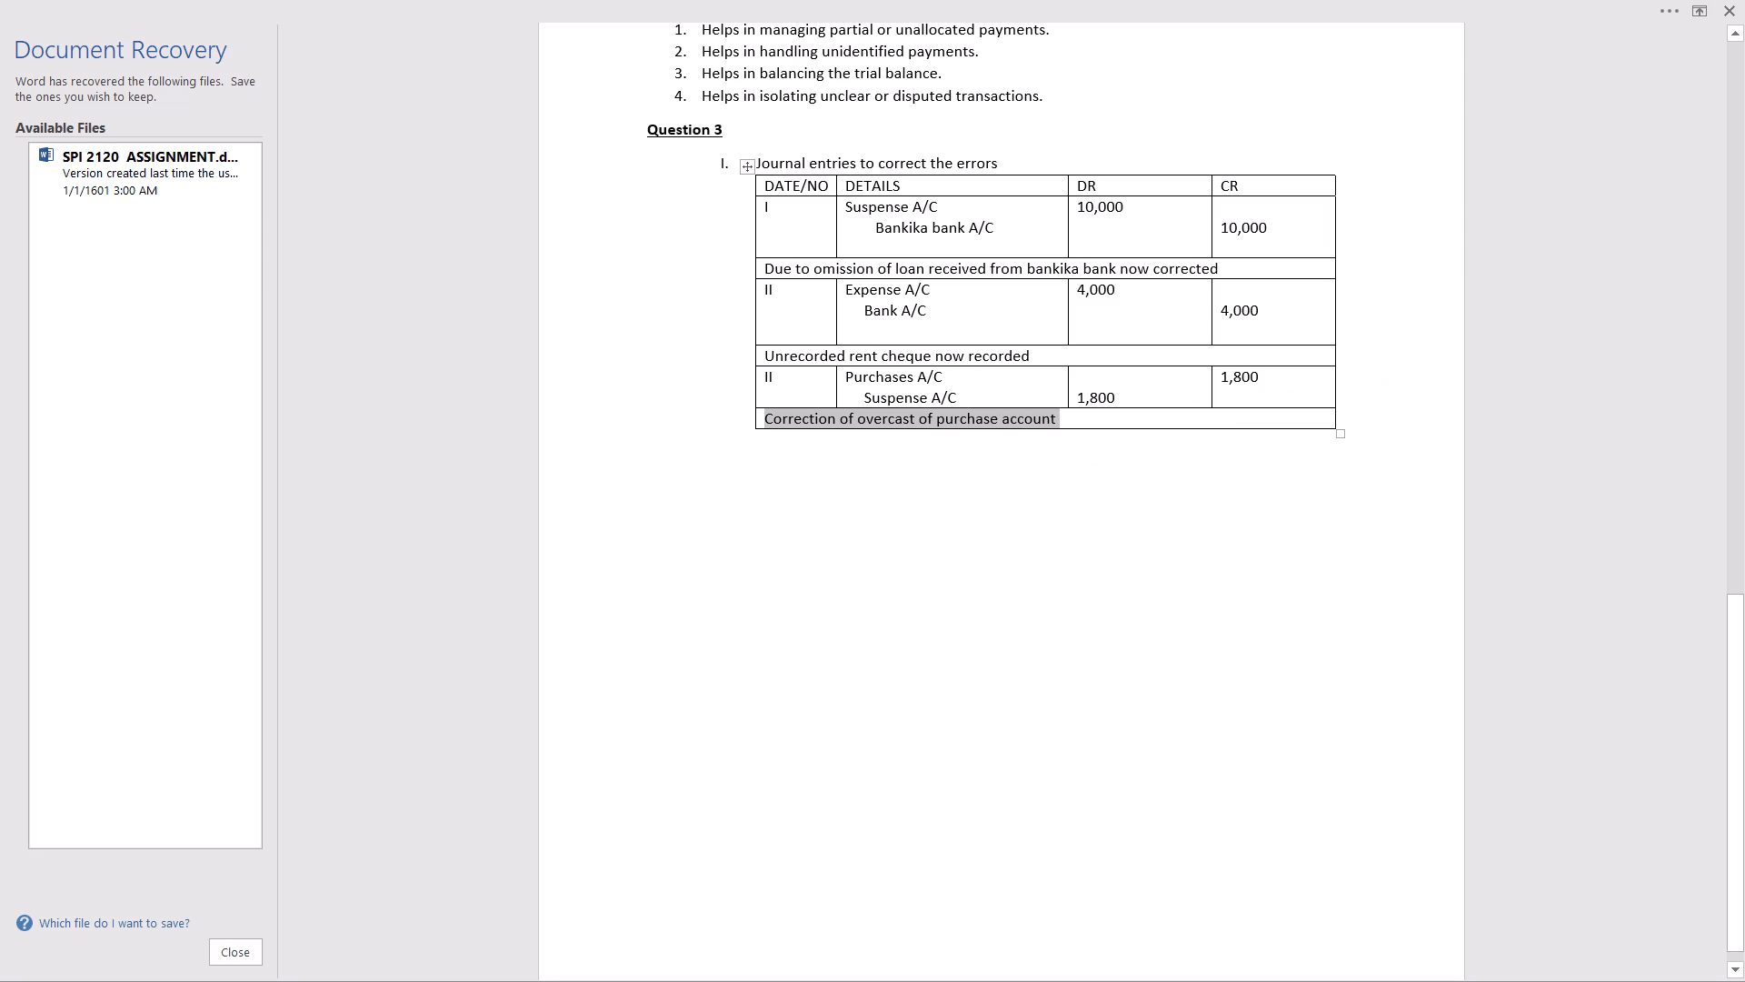
Clear the narration text below the Purchases entry and delete its merged row from the journal table.
click(1093, 424)
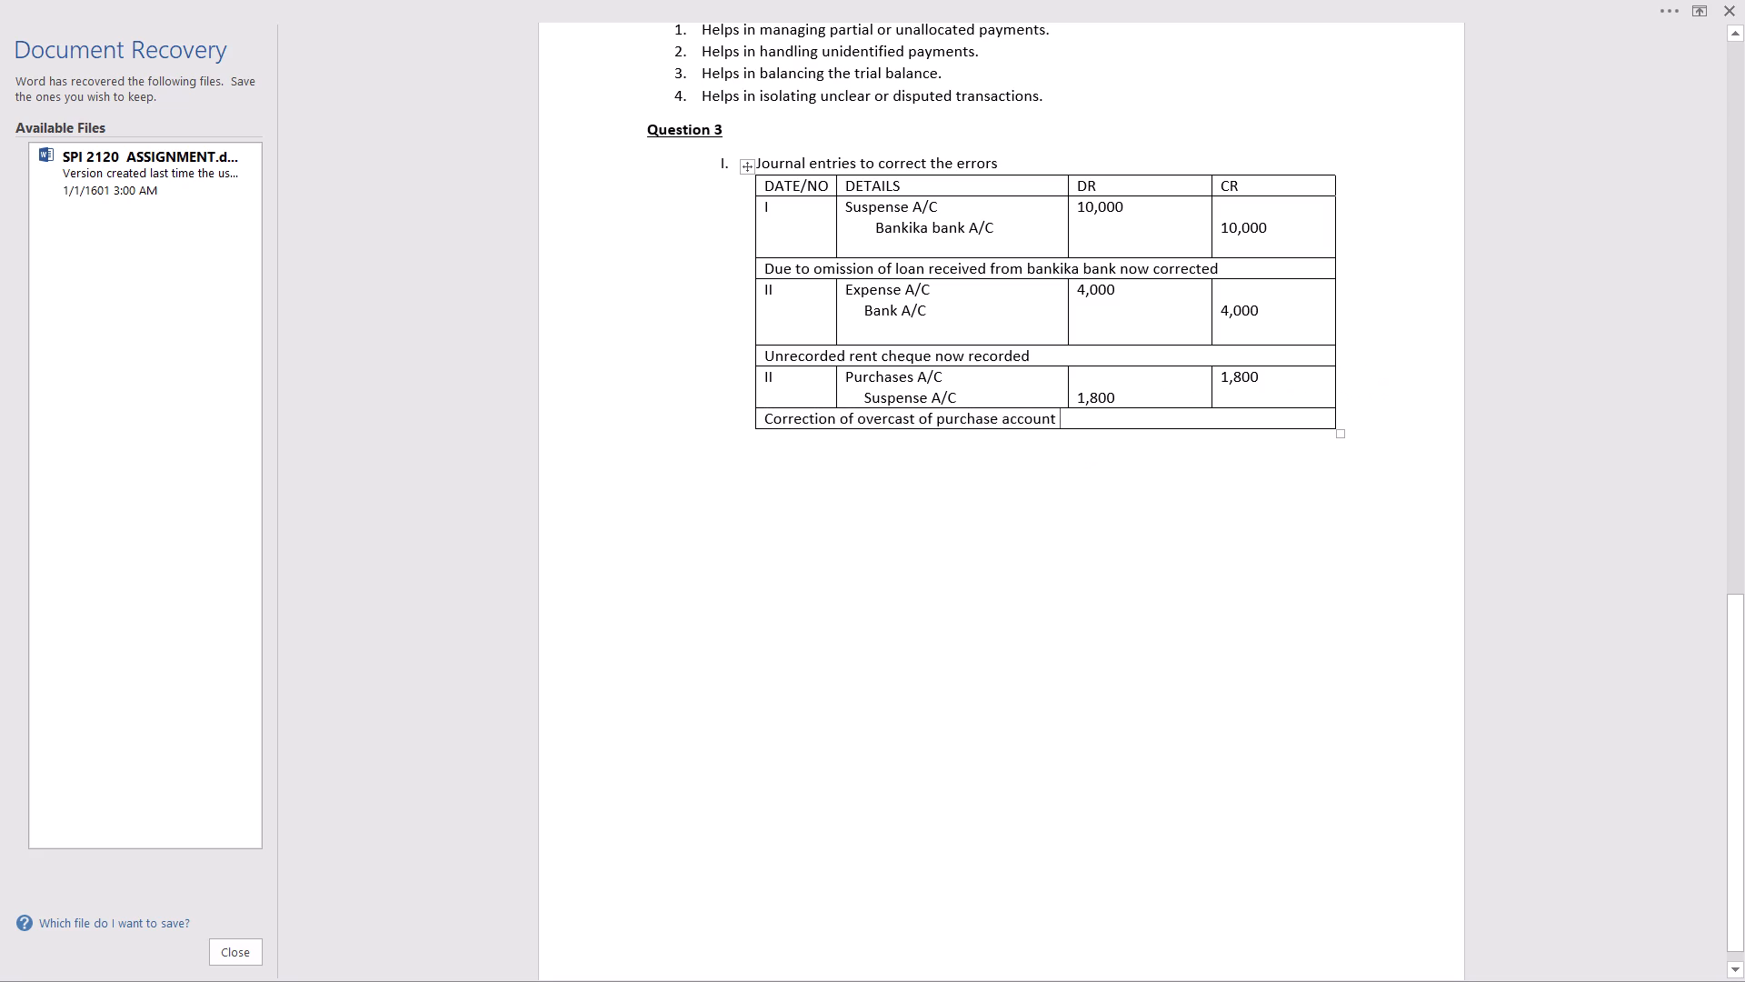
key(BackSpace)
drag(753, 407, 787, 437)
key(BackSpace)
key(BackSpace)
key(BackSpace)
key(BackSpace)
key(BackSpace)
key(BackSpace)
key(BackSpace)
key(BackSpace)
key(BackSpace)
key(BackSpace)
key(BackSpace)
key(BackSpace)
key(BackSpace)
key(BackSpace)
key(BackSpace)
key(BackSpace)
key(BackSpace)
key(BackSpace)
key(BackSpace)
key(BackSpace)
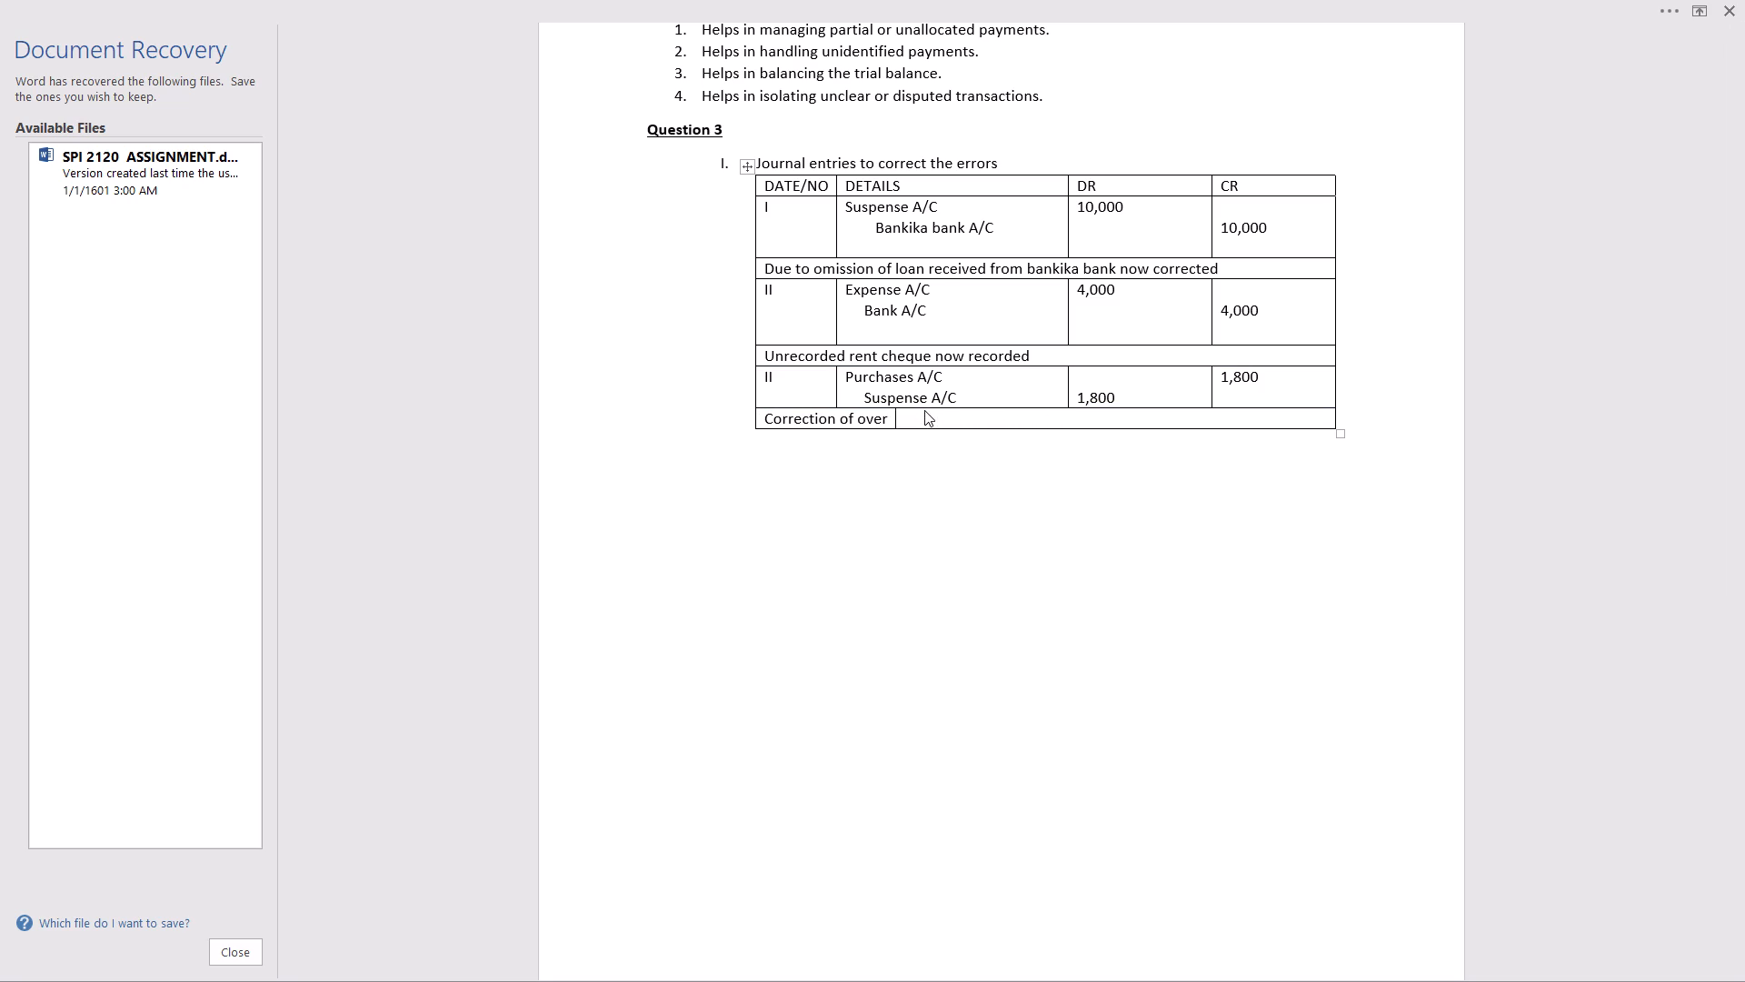
key(BackSpace)
key(BackSpace)
key(BackSpace)
key(BackSpace)
key(BackSpace)
key(BackSpace)
key(BackSpace)
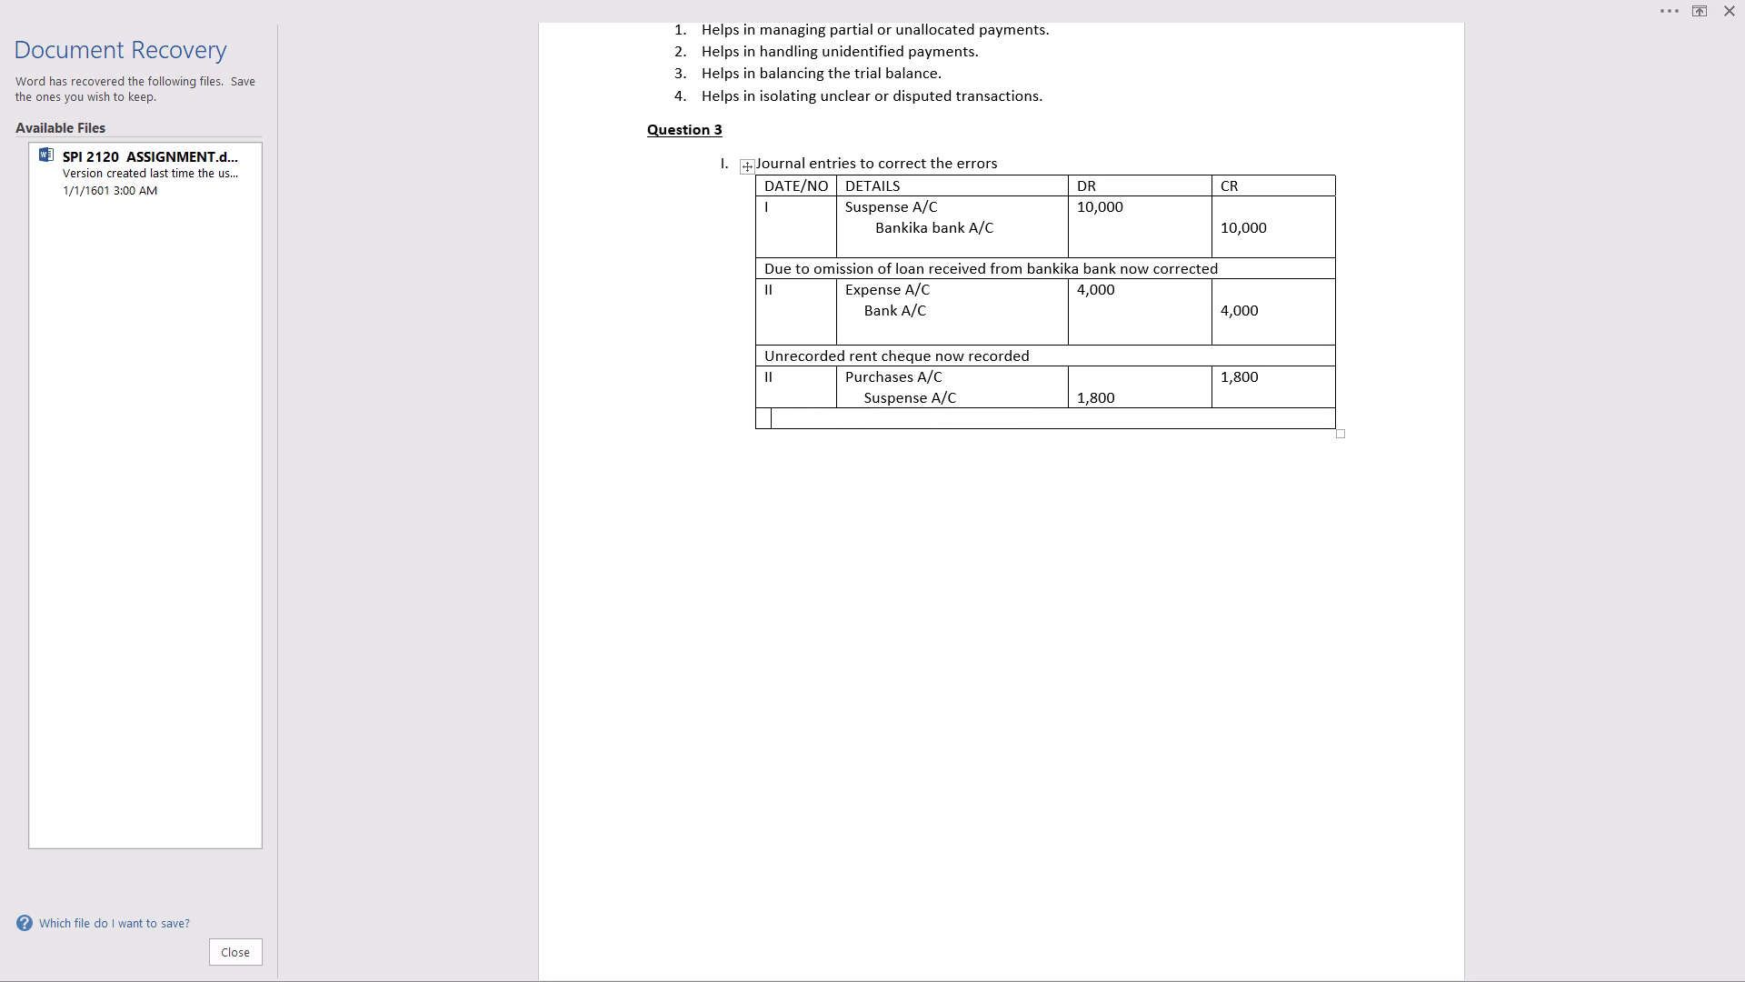
right_click(924, 410)
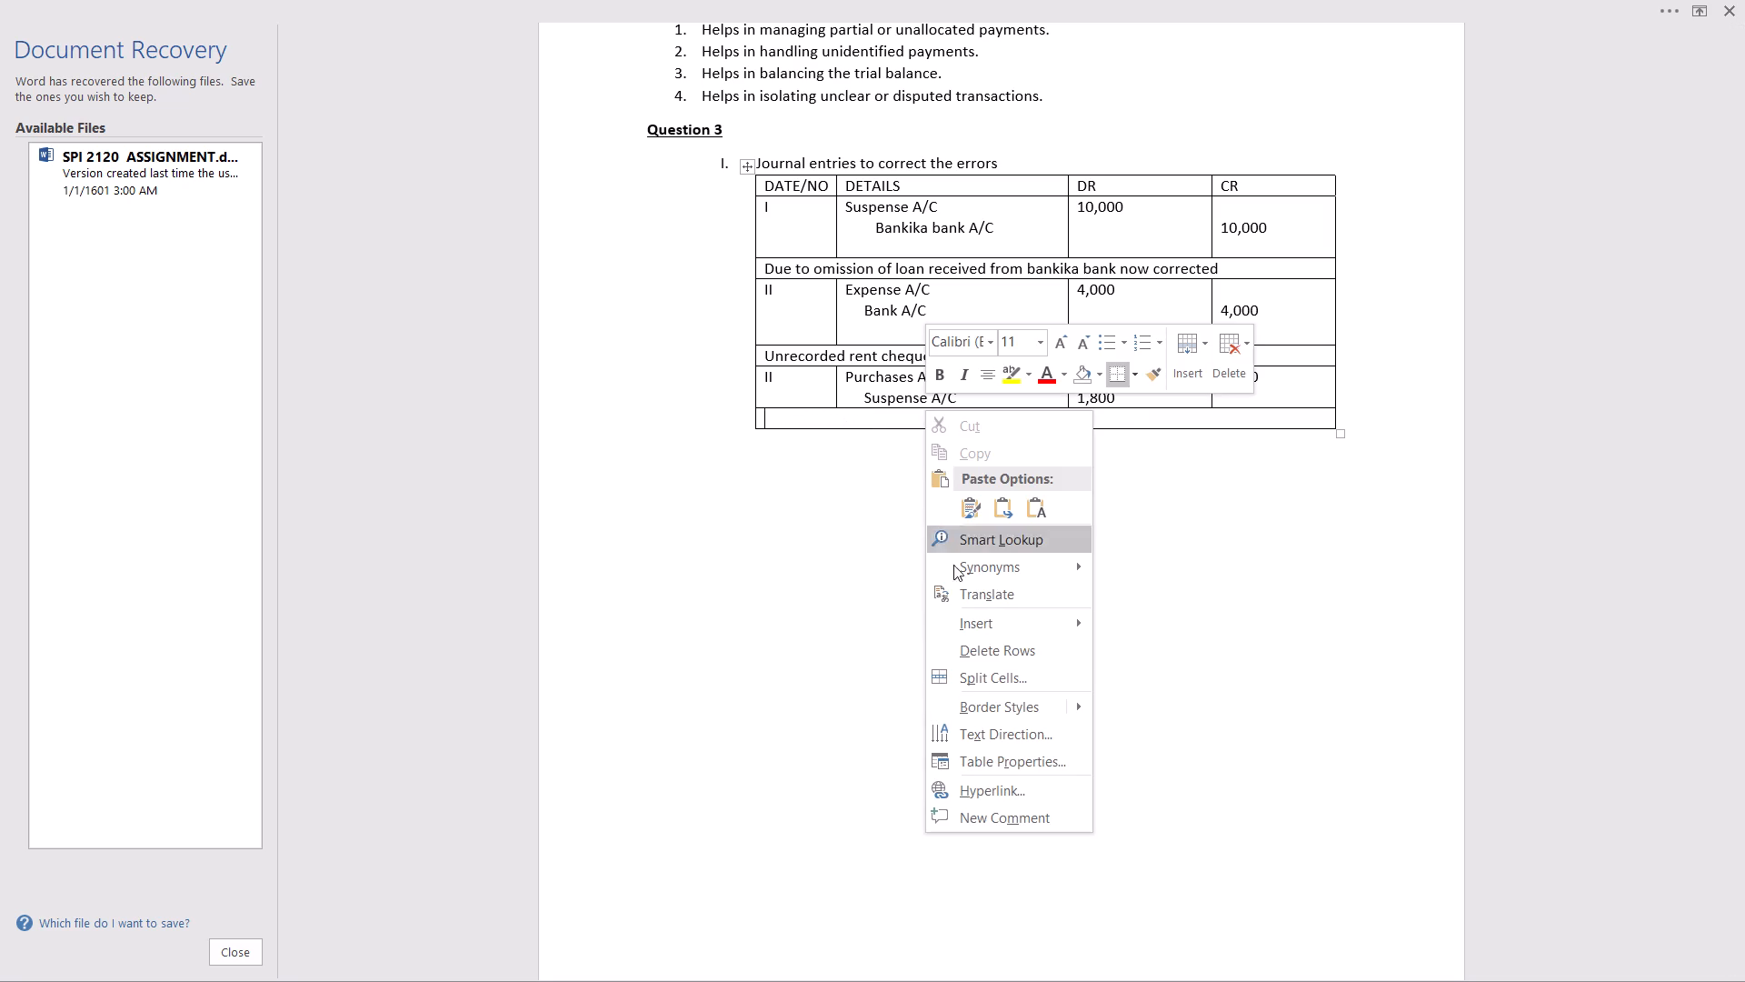
click(979, 657)
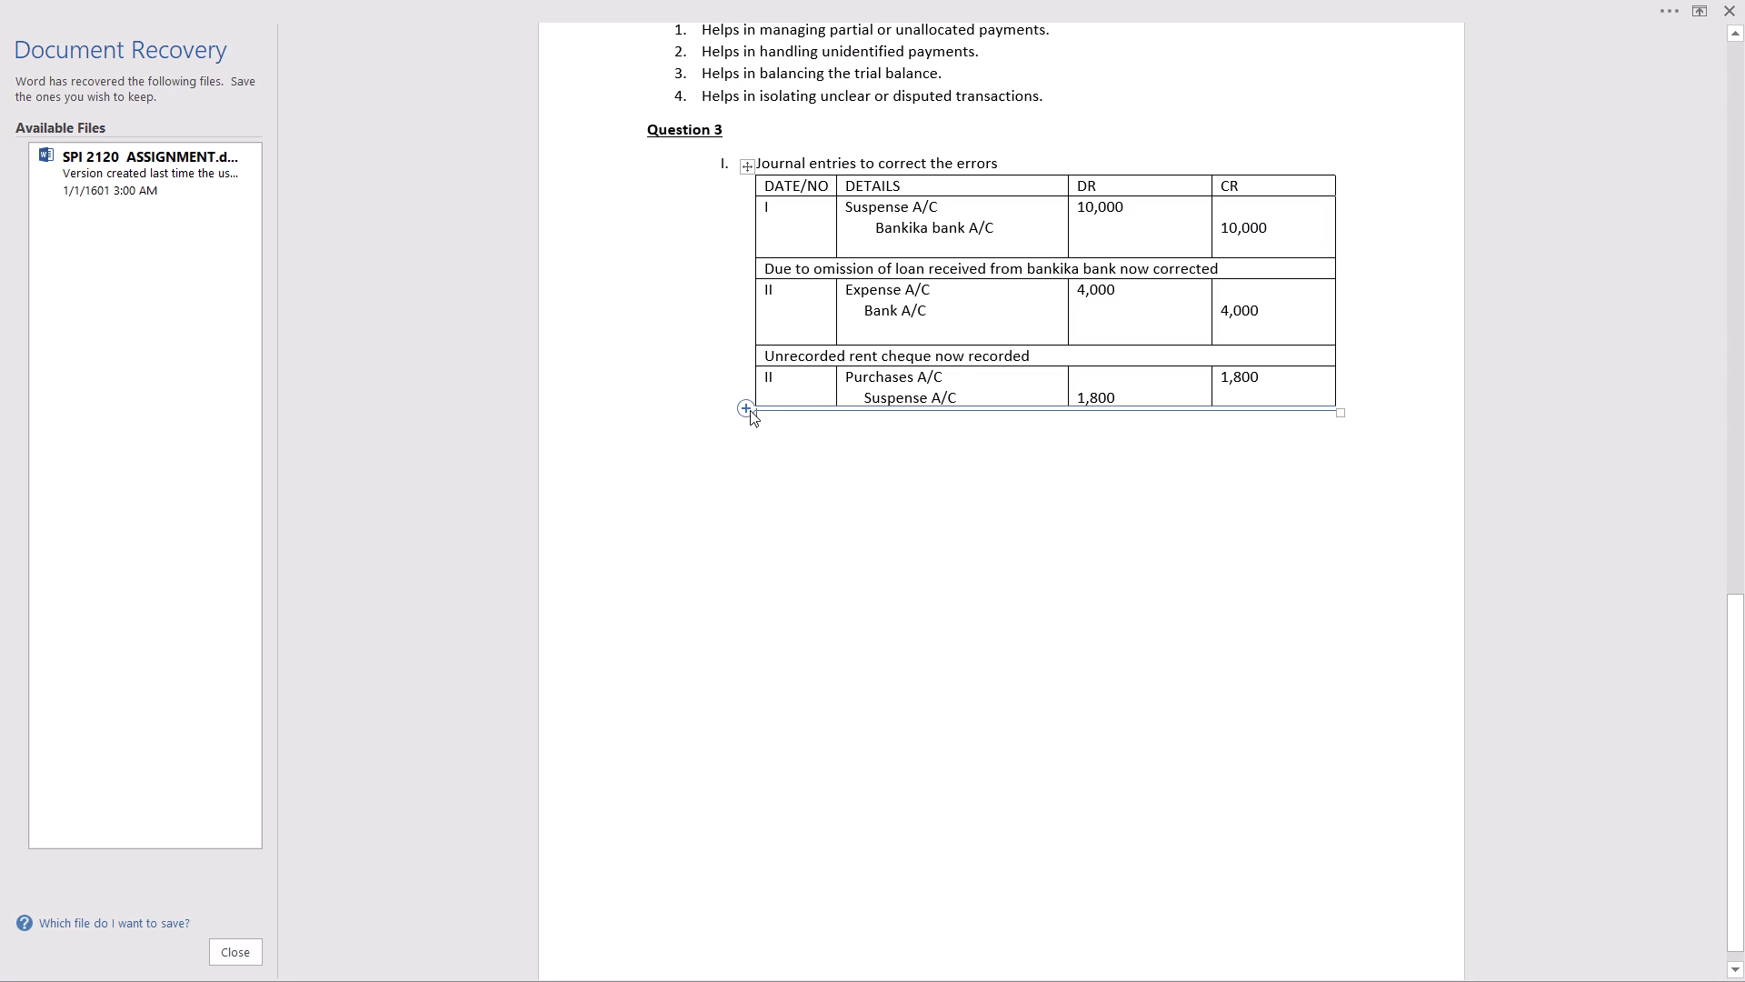
Add five blank four-column rows below the Purchases entry in the journal table.
click(750, 410)
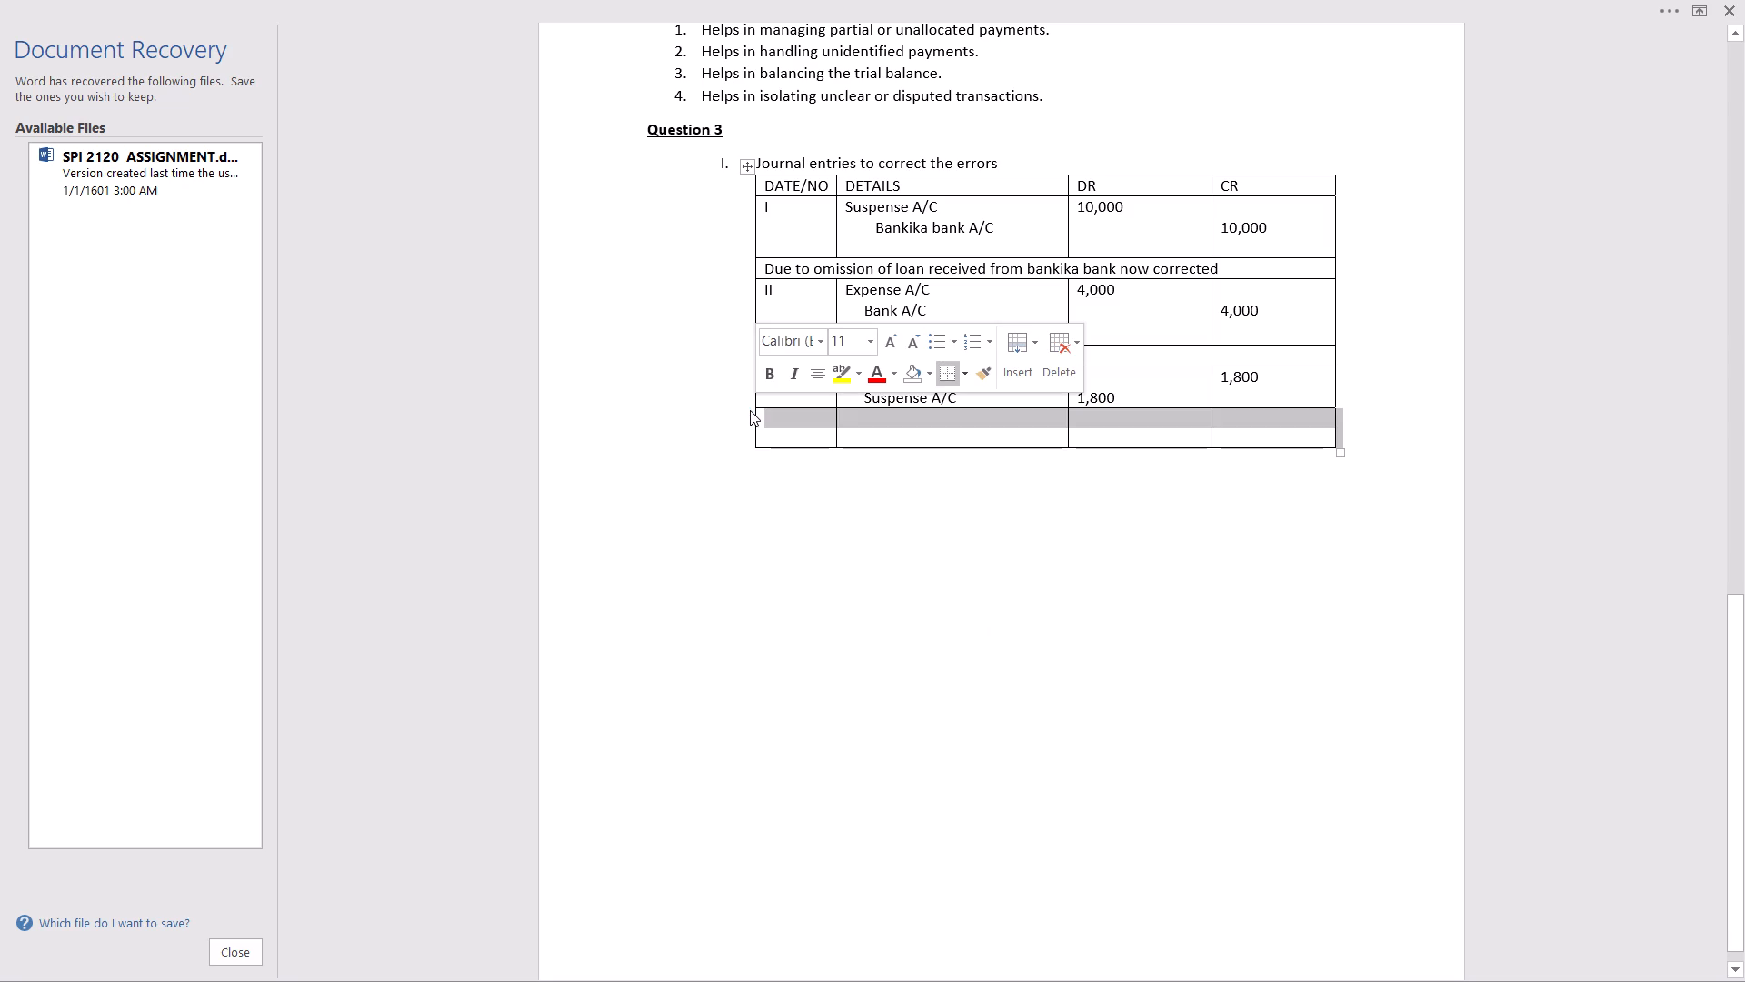
click(750, 410)
click(750, 410)
click(750, 410)
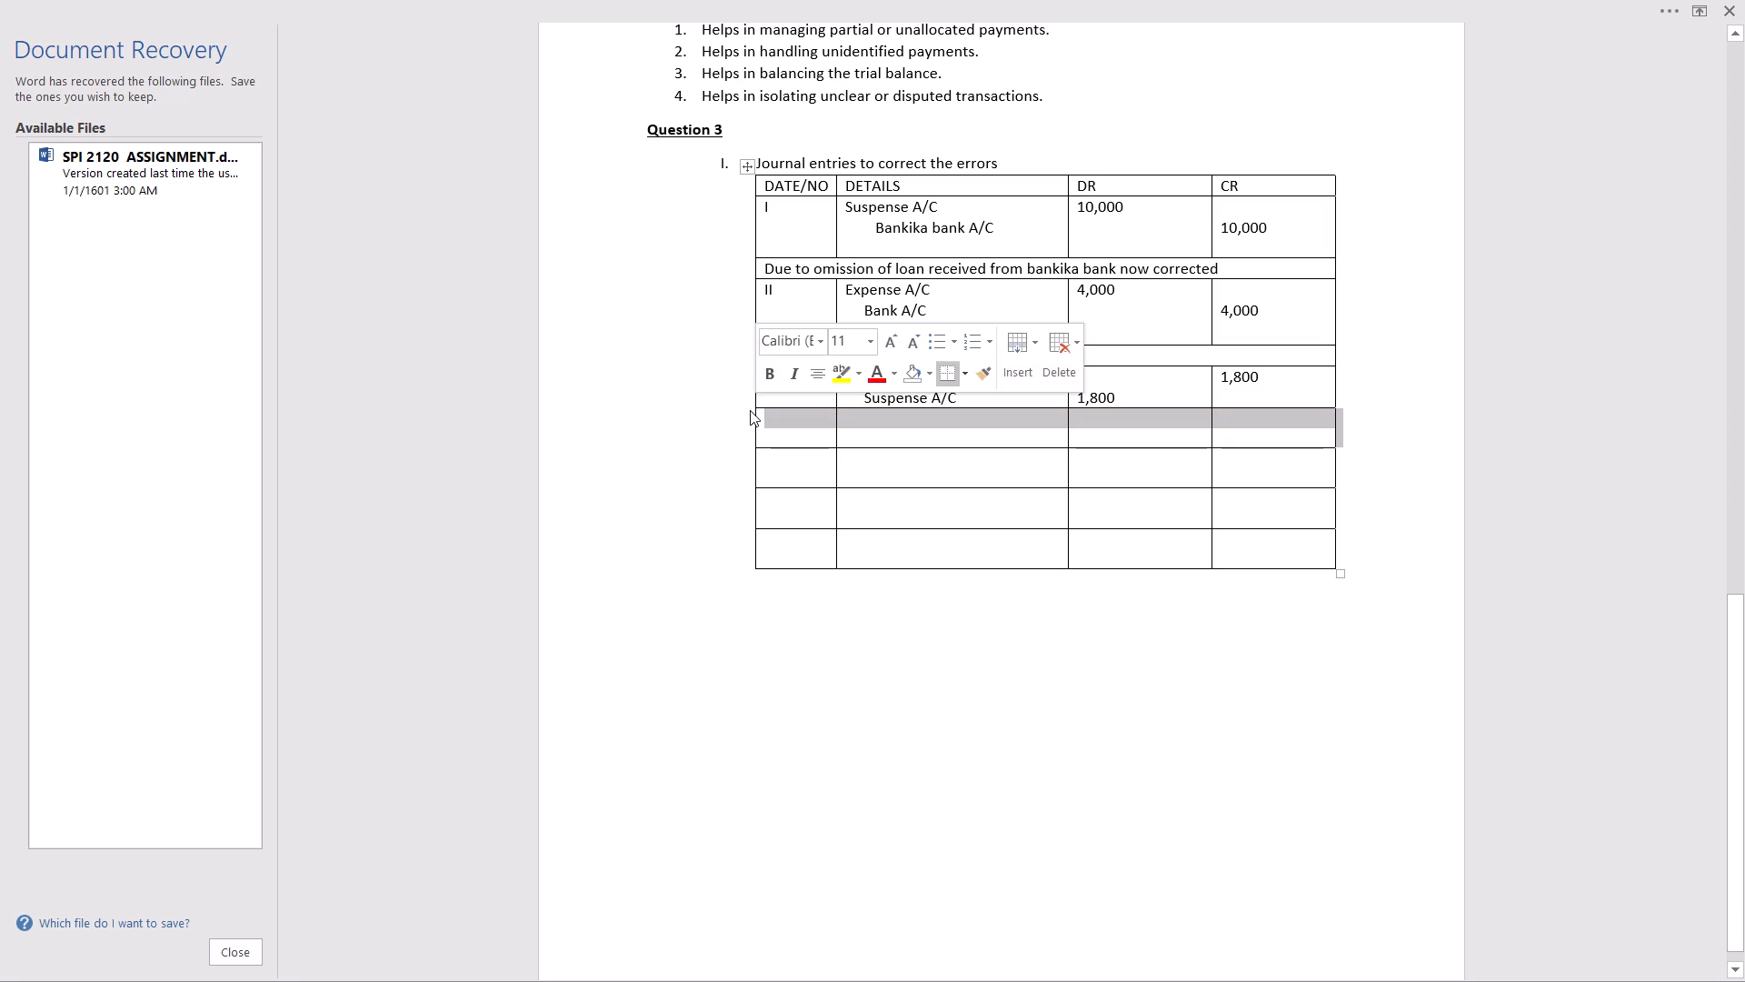
click(750, 410)
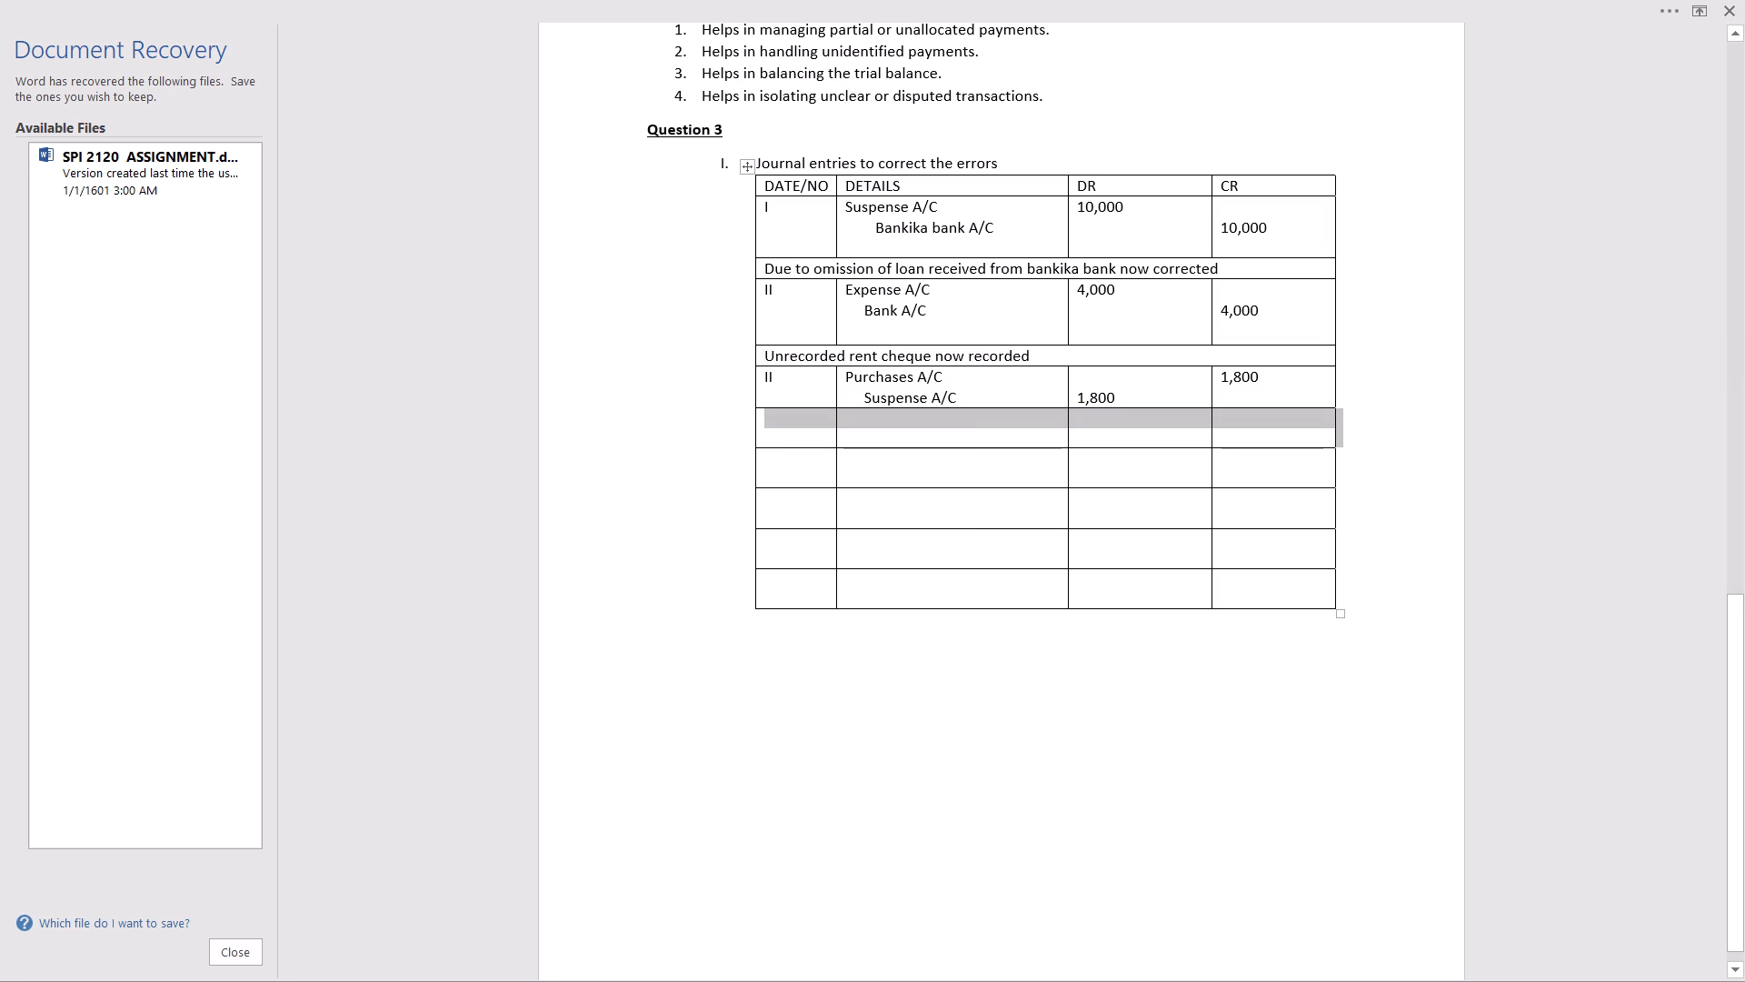
Reduce the heights of the first two blank rows below the Purchases entry to about one line each.
drag(842, 487, 842, 469)
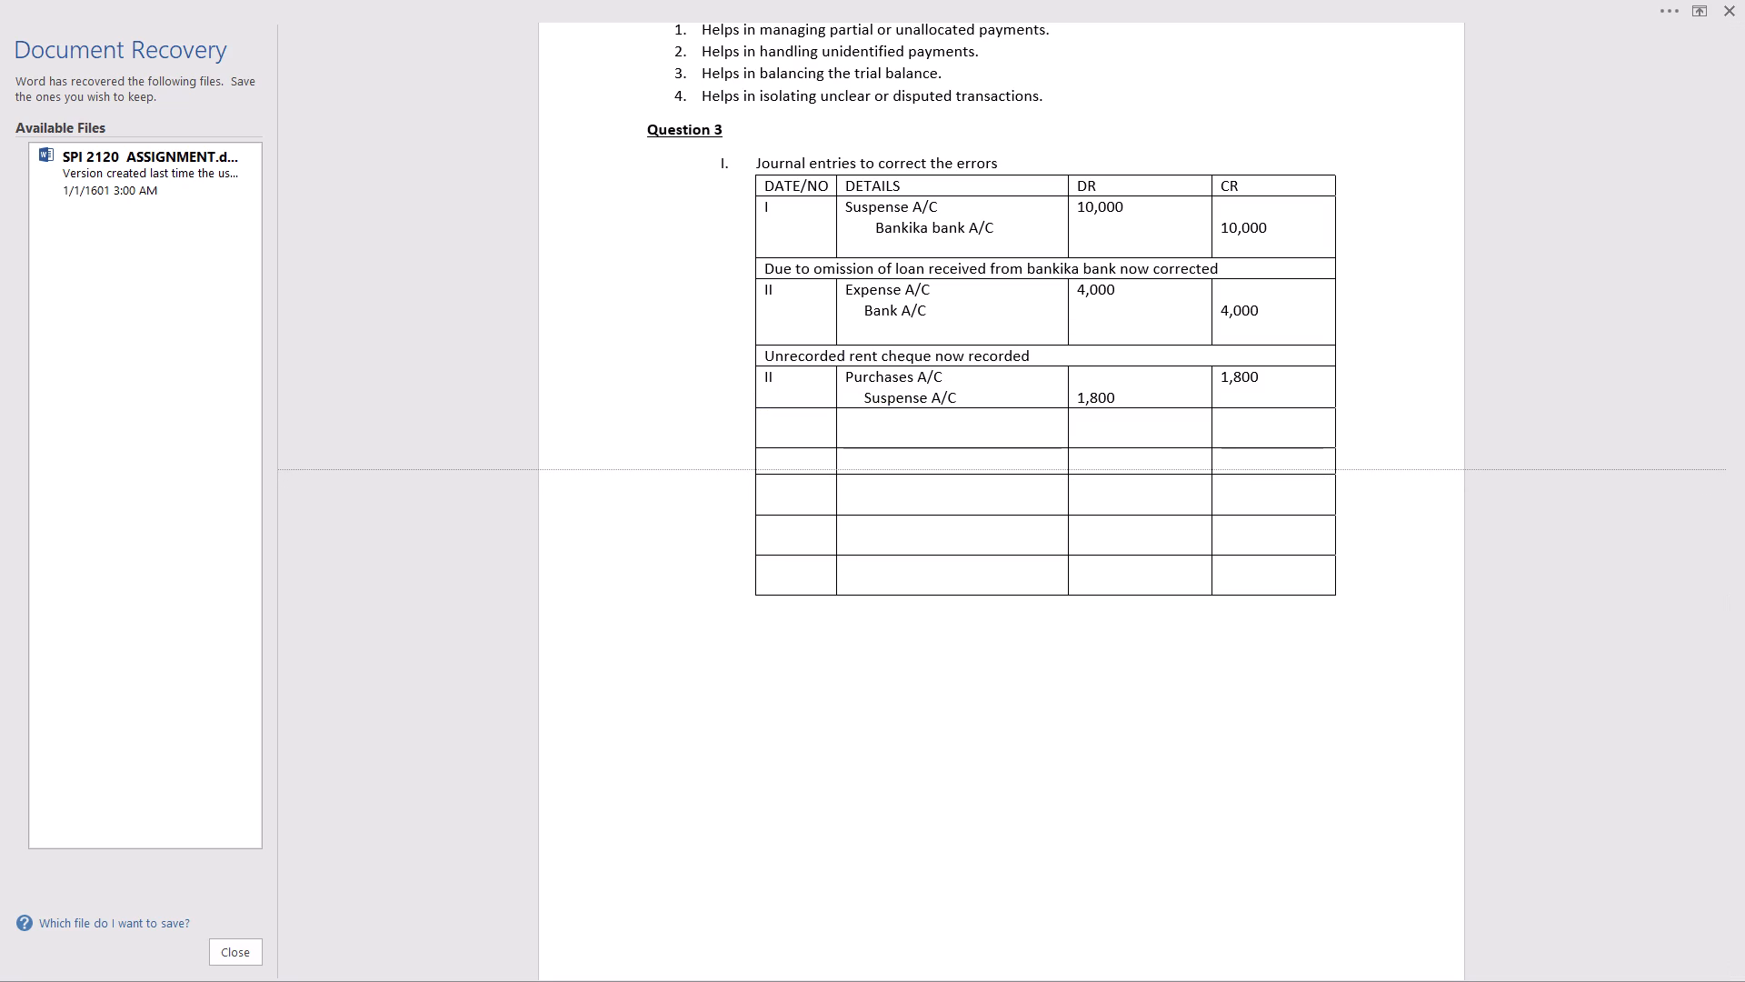
drag(842, 469, 846, 474)
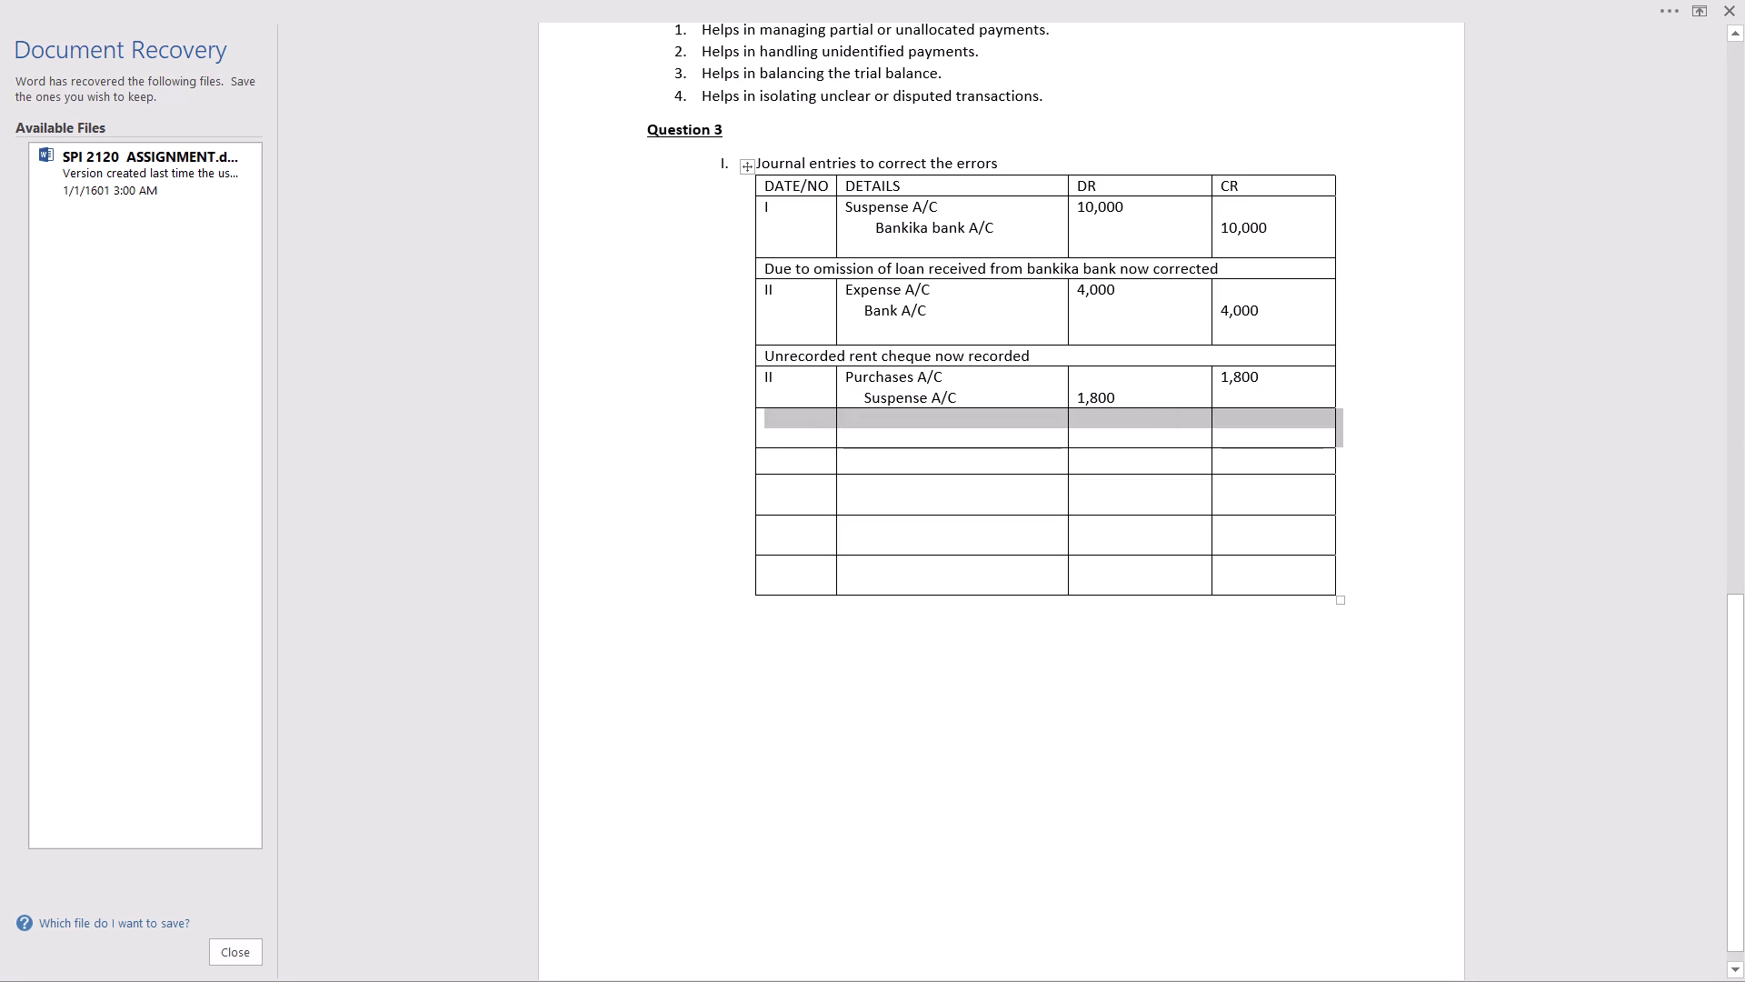
drag(868, 449, 868, 437)
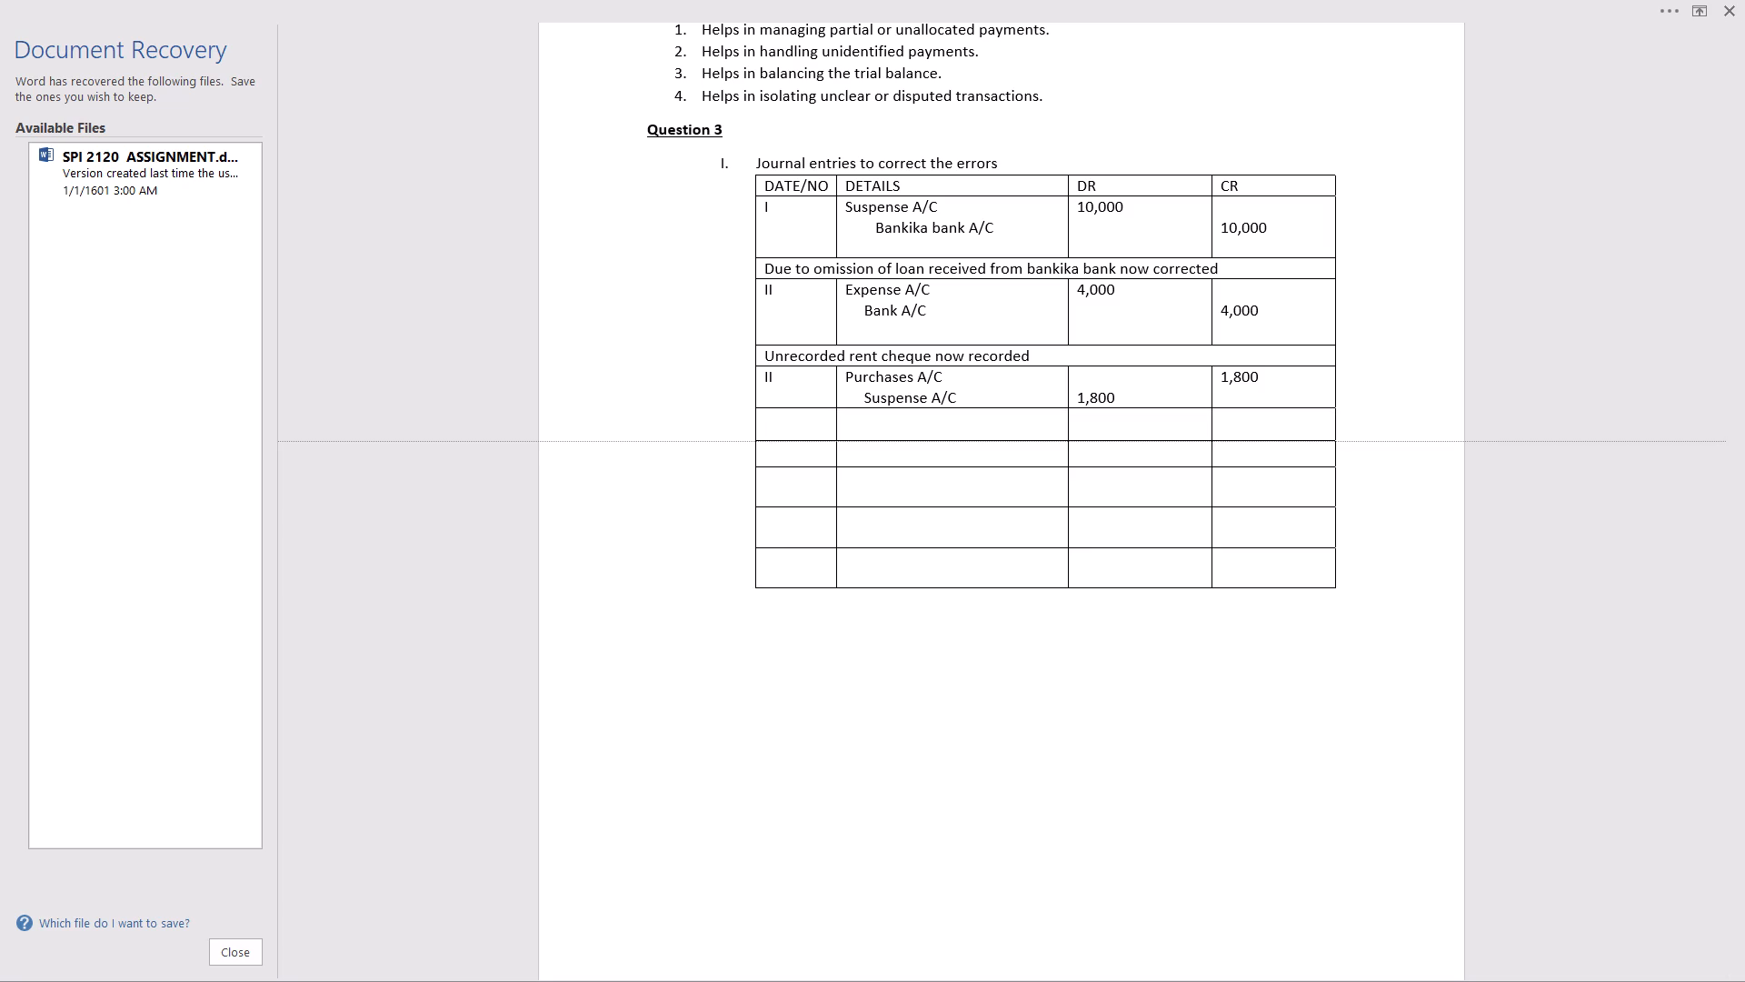
drag(868, 437, 868, 432)
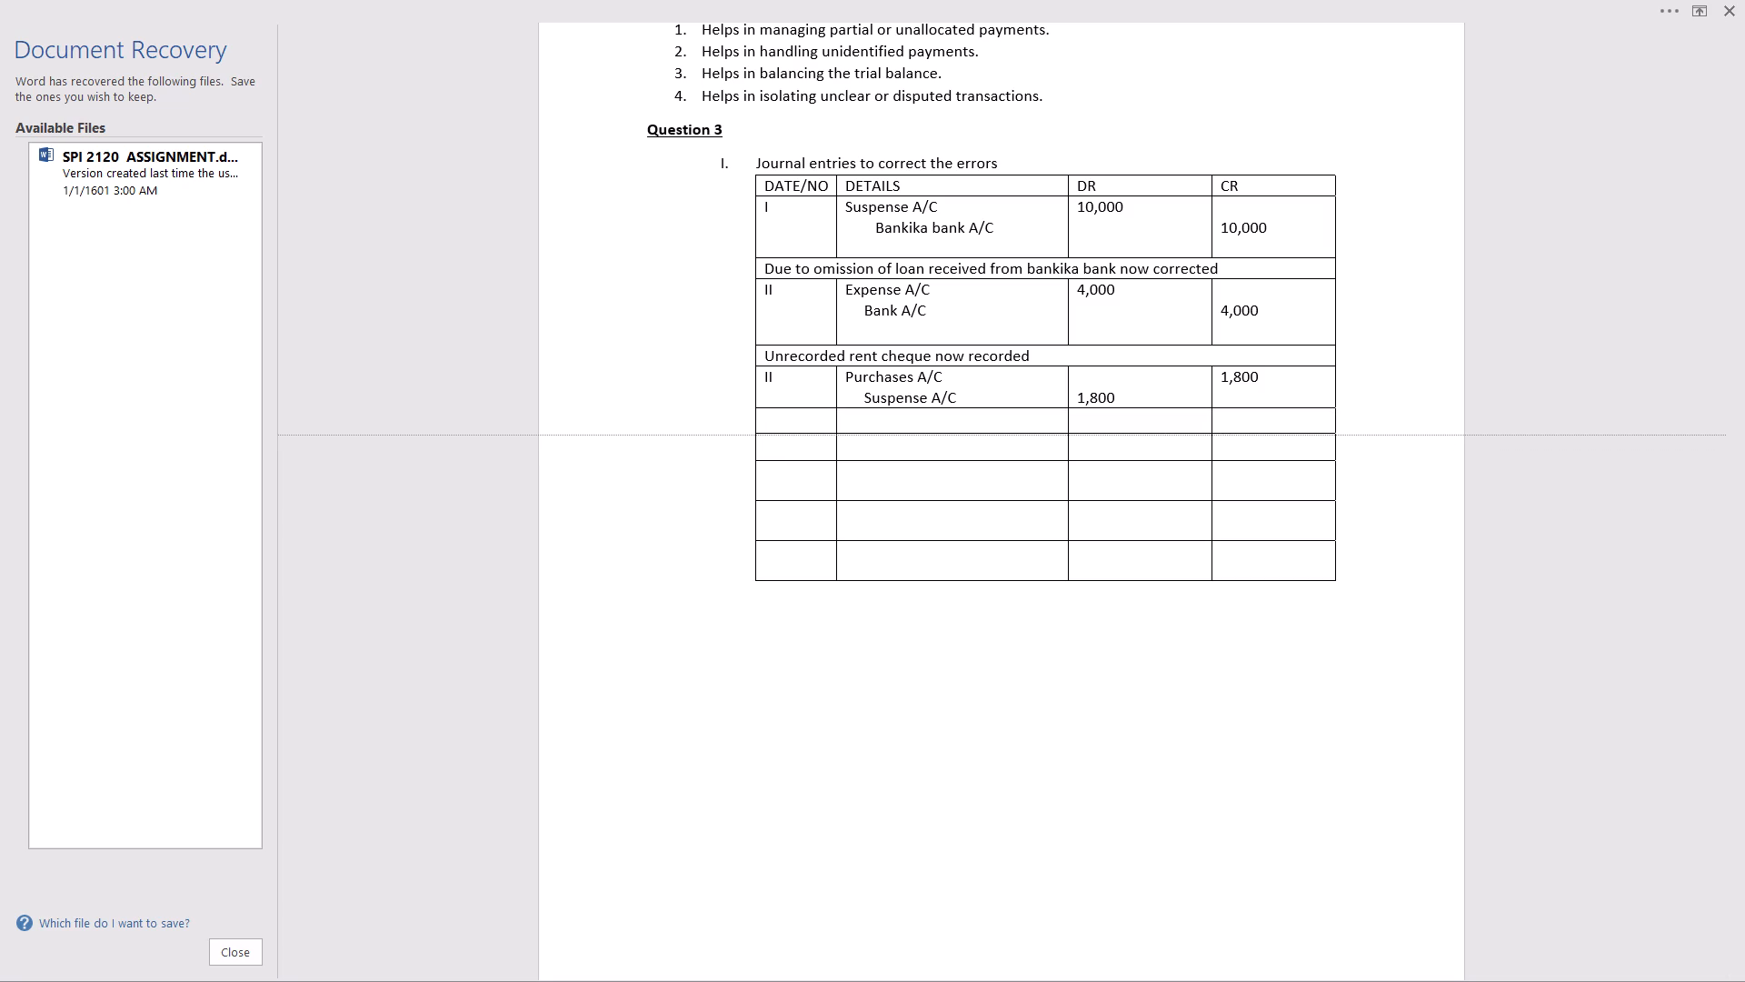
drag(868, 432, 868, 429)
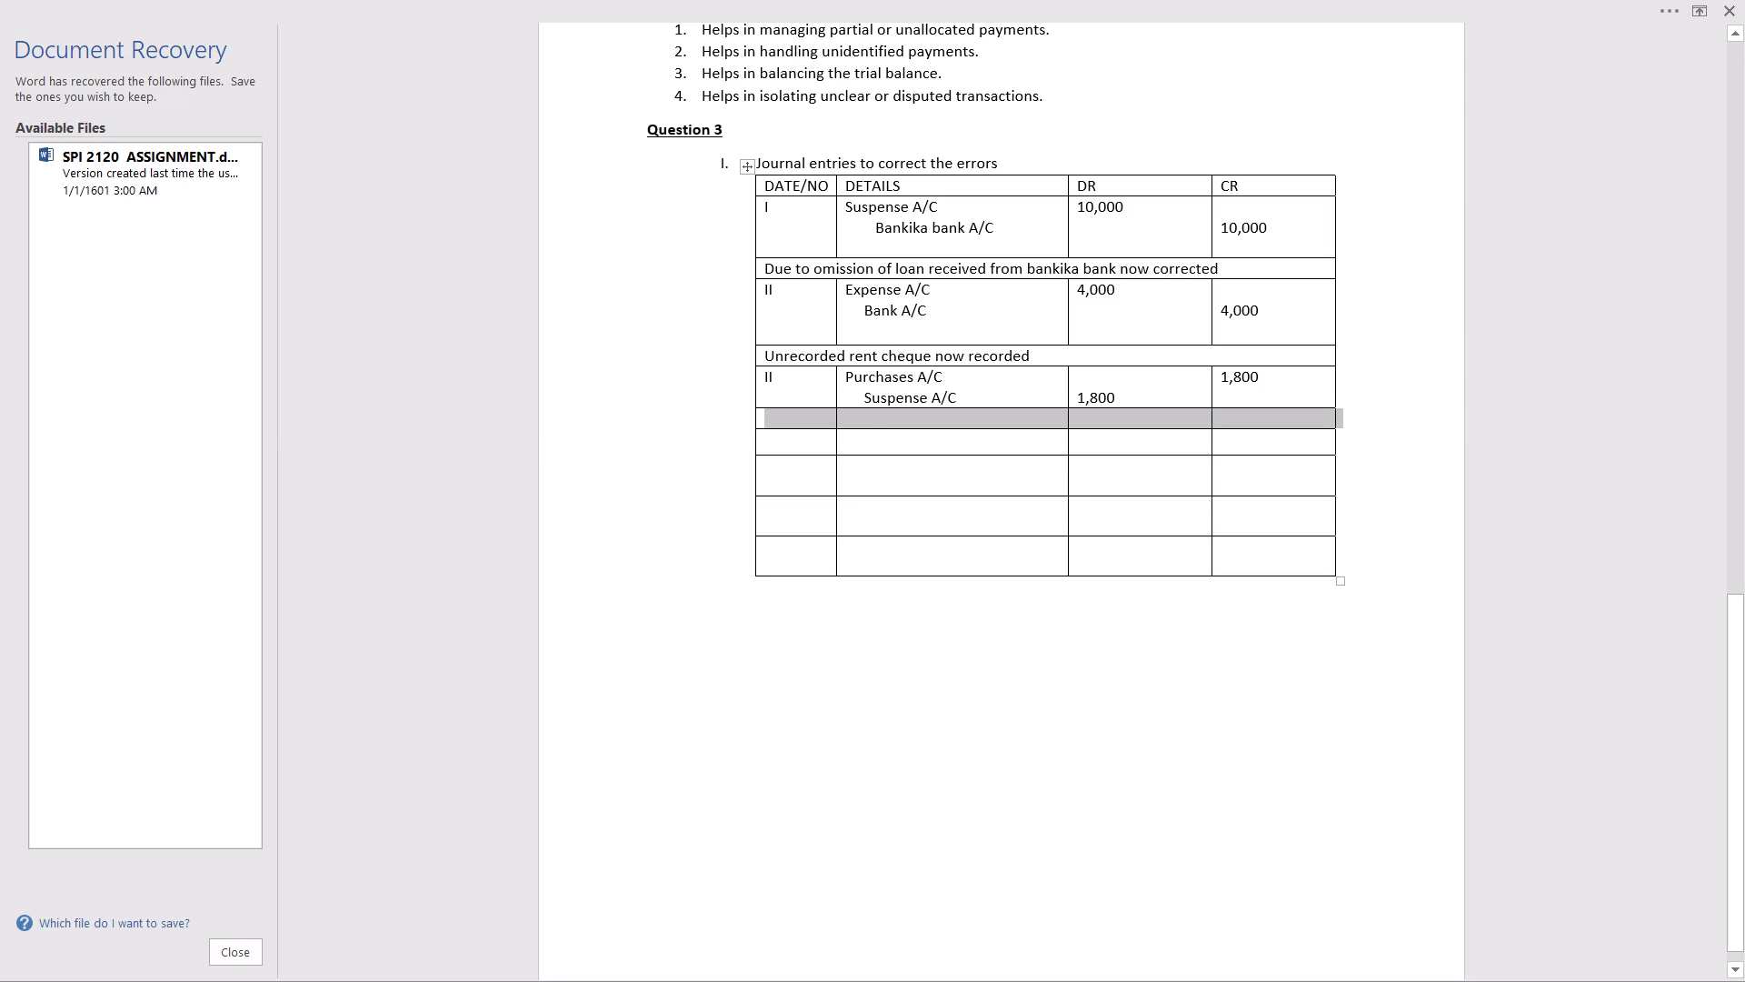
Merge the cells of the first blank row below the Purchases entry into one full-width cell.
right_click(868, 417)
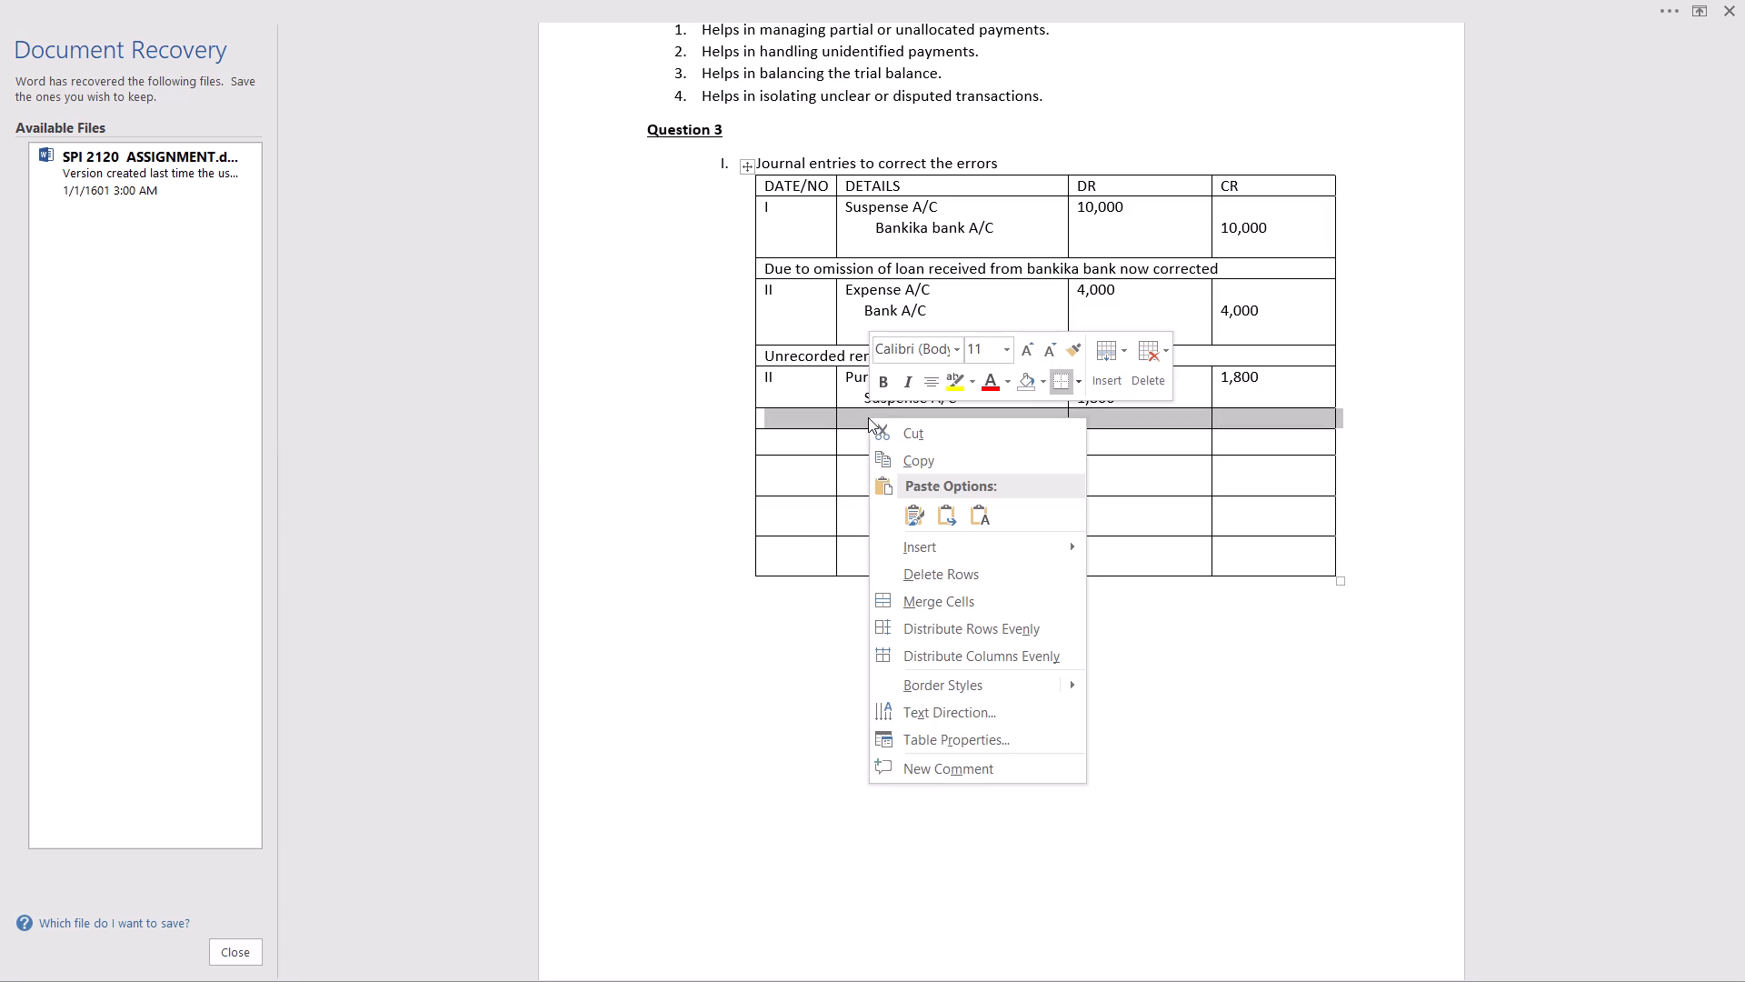
click(941, 602)
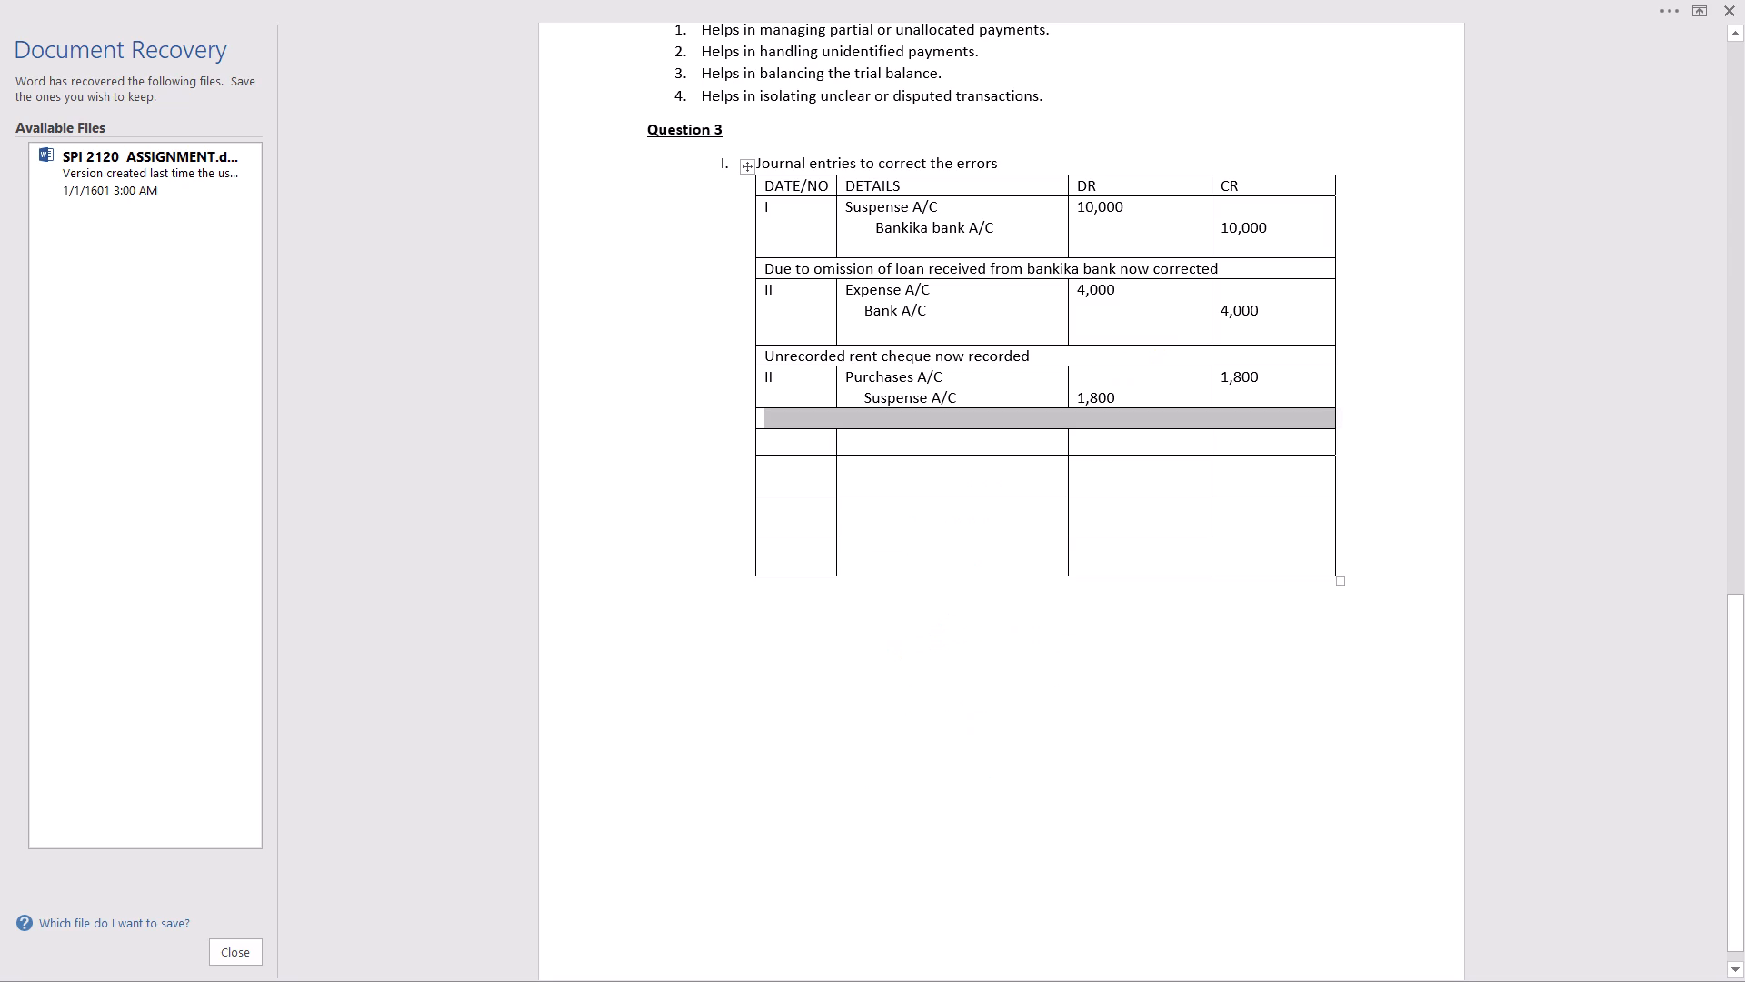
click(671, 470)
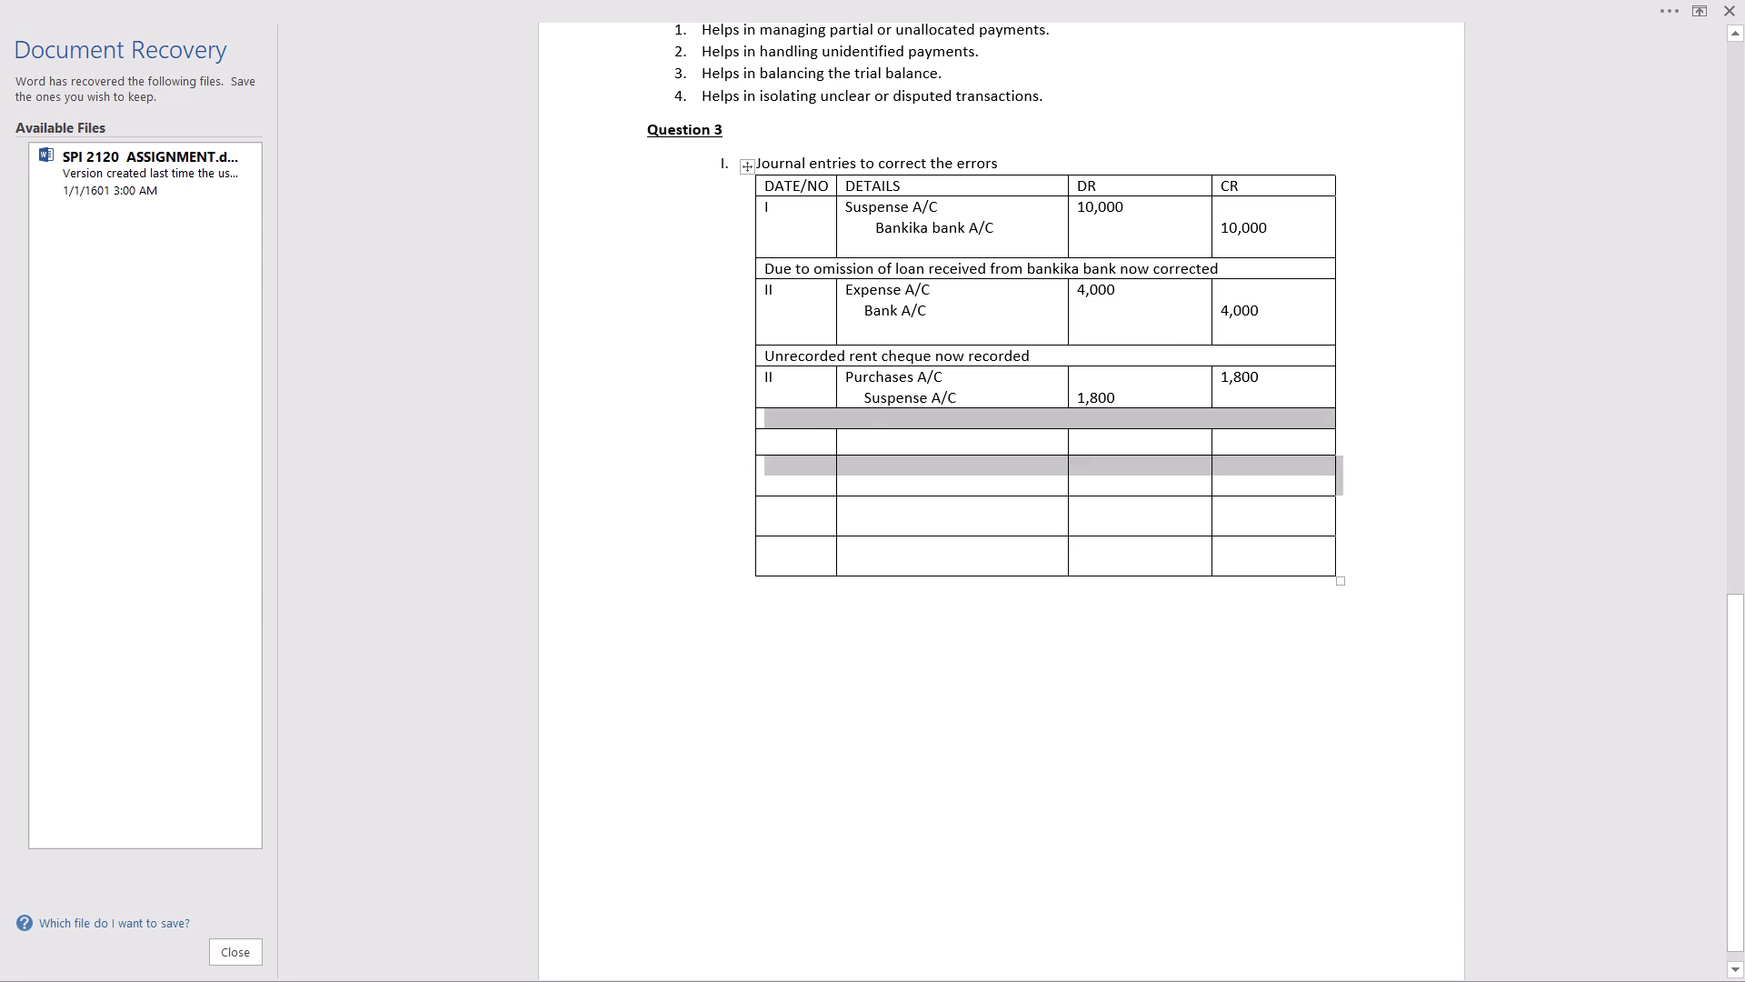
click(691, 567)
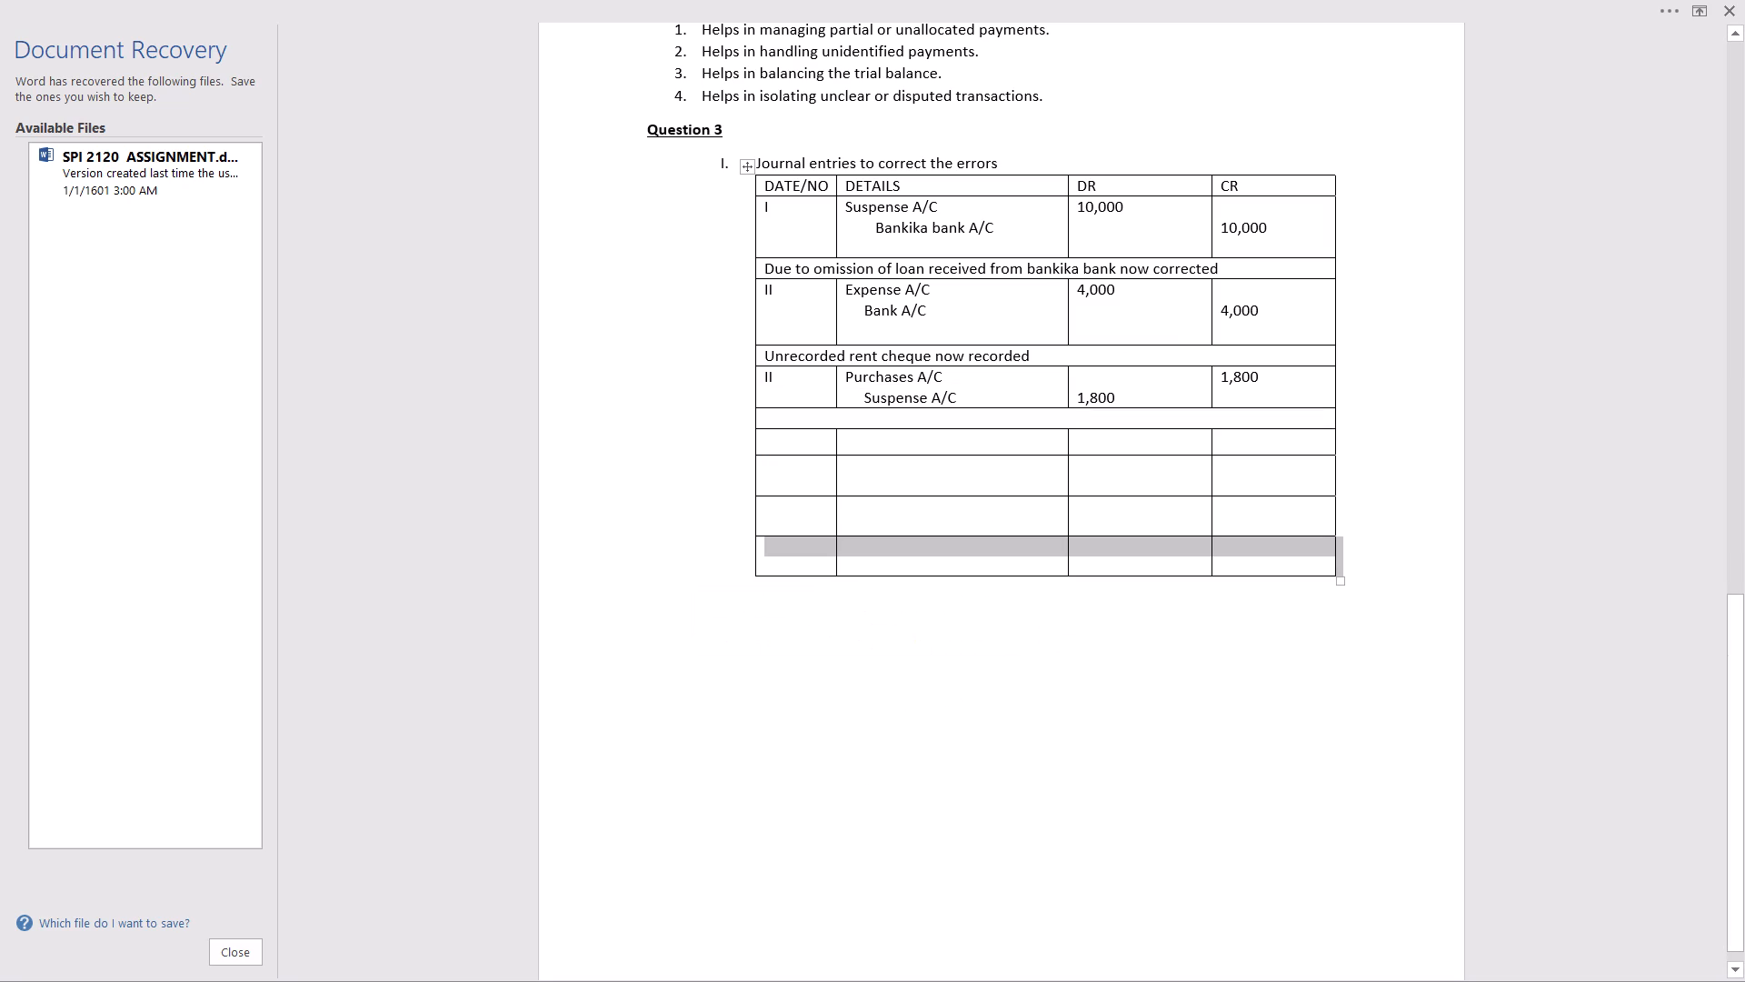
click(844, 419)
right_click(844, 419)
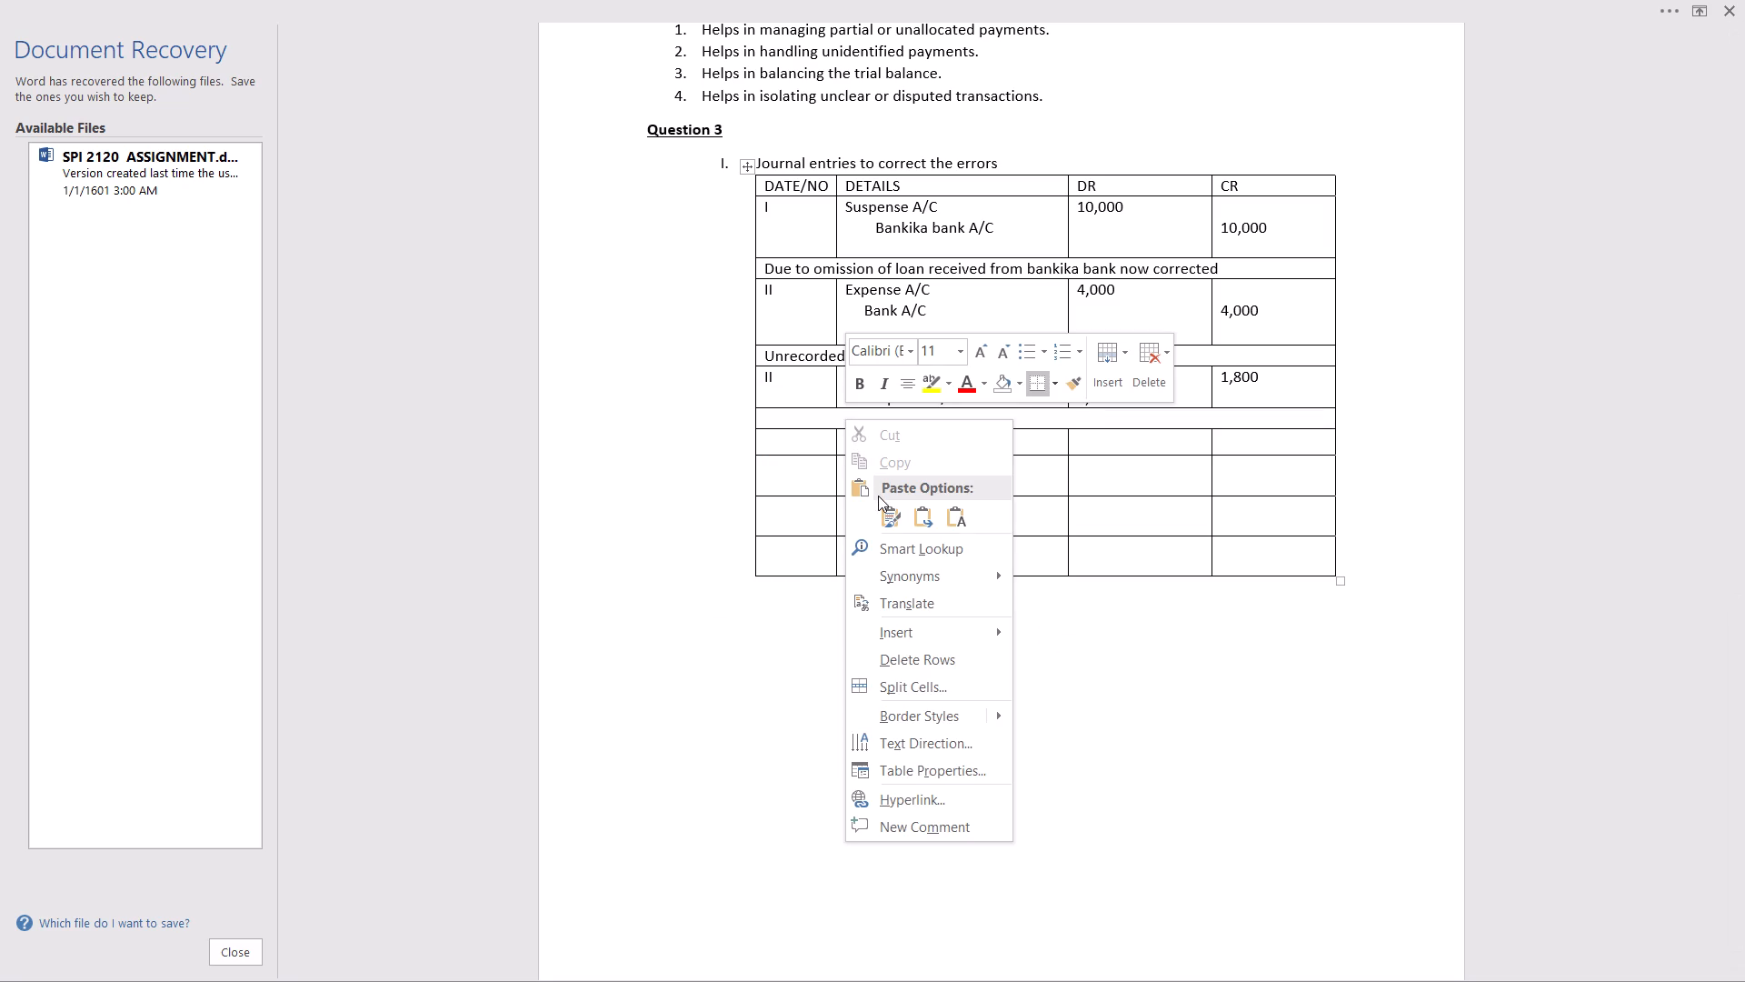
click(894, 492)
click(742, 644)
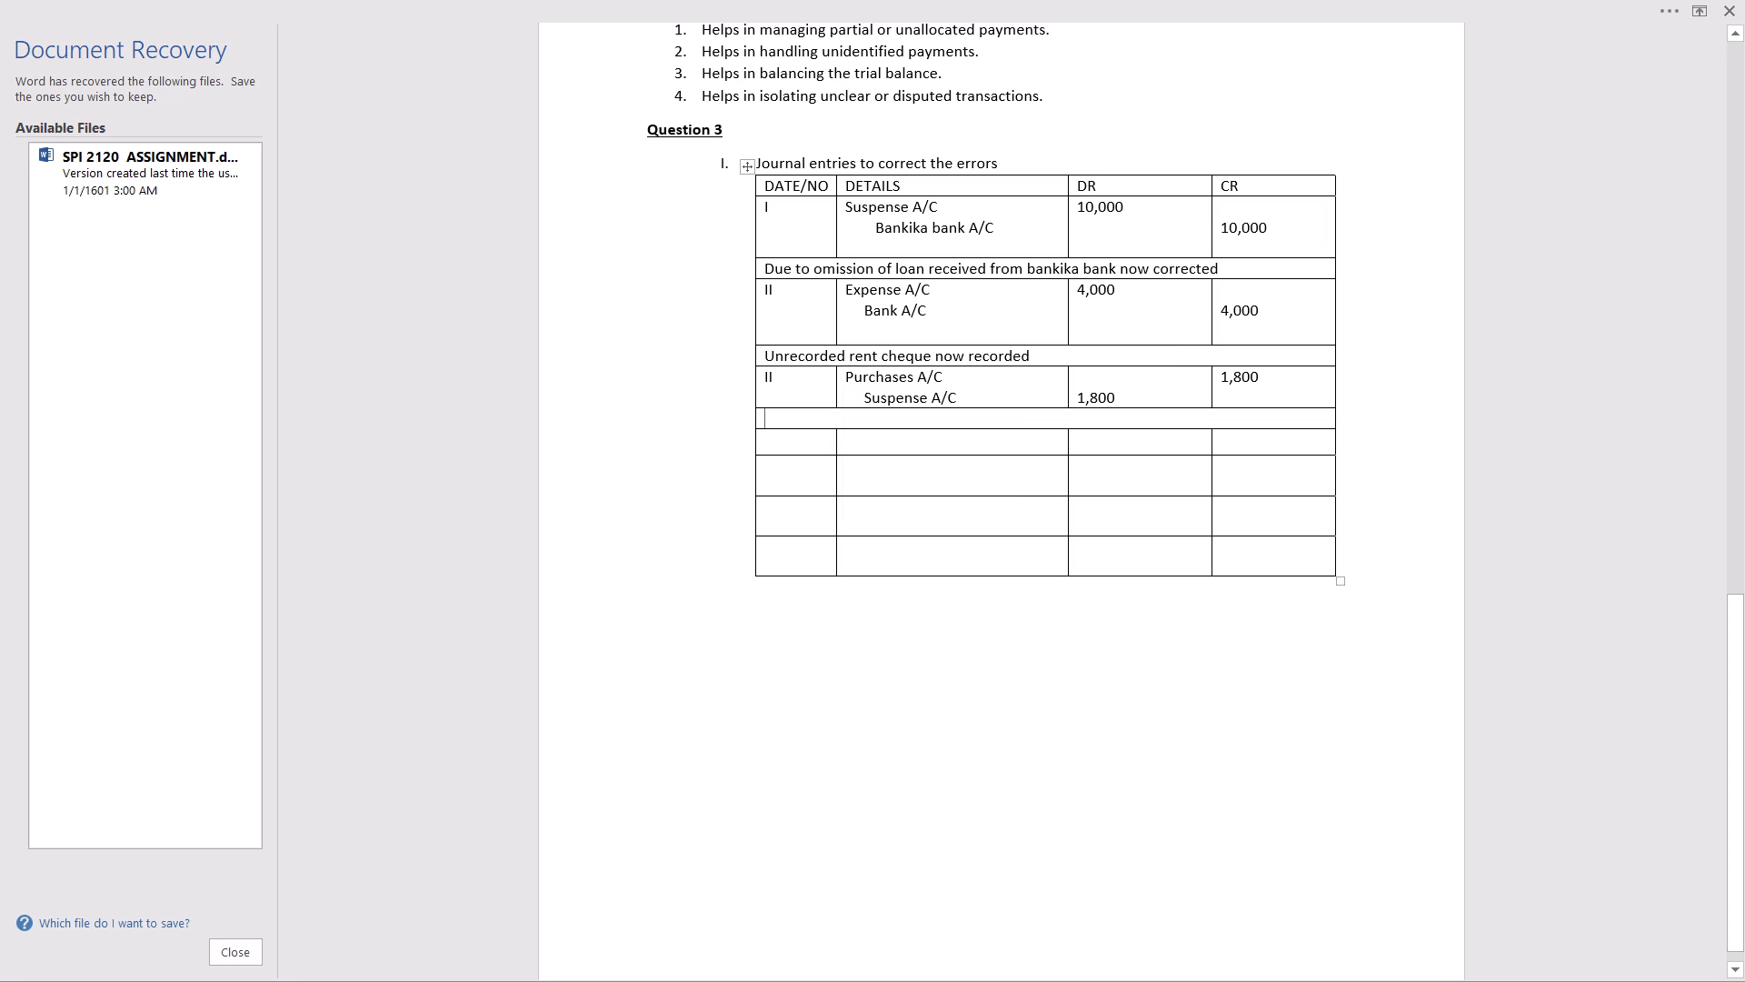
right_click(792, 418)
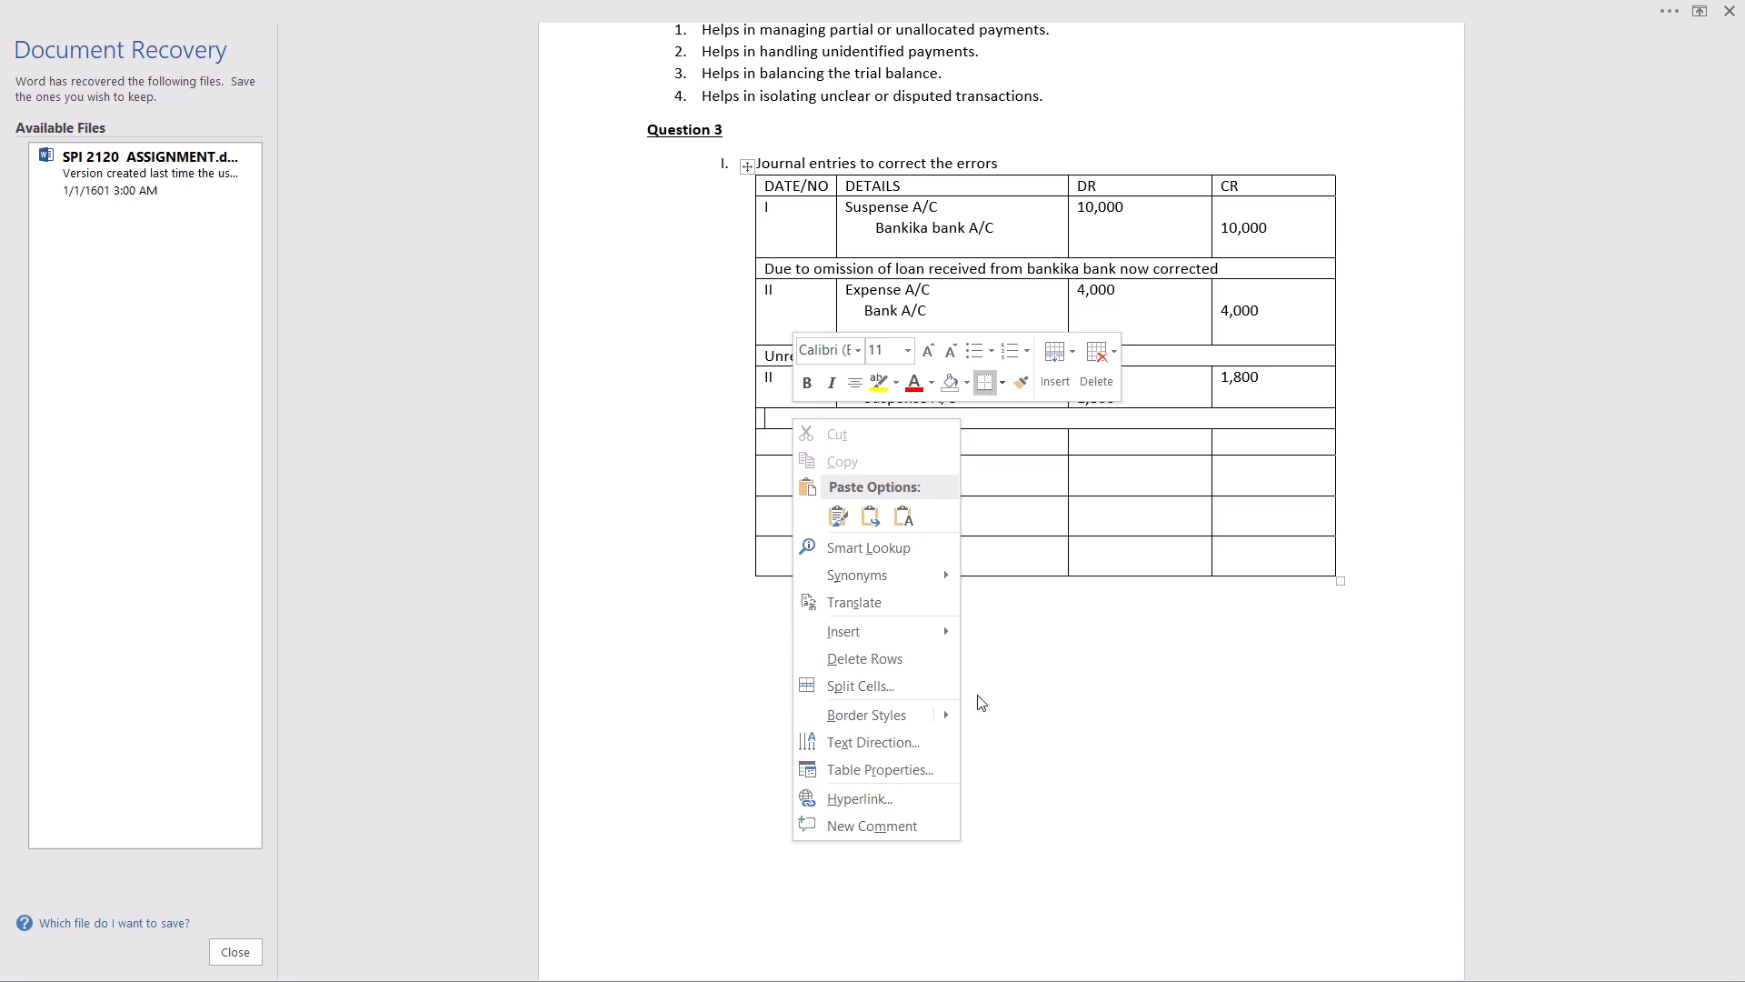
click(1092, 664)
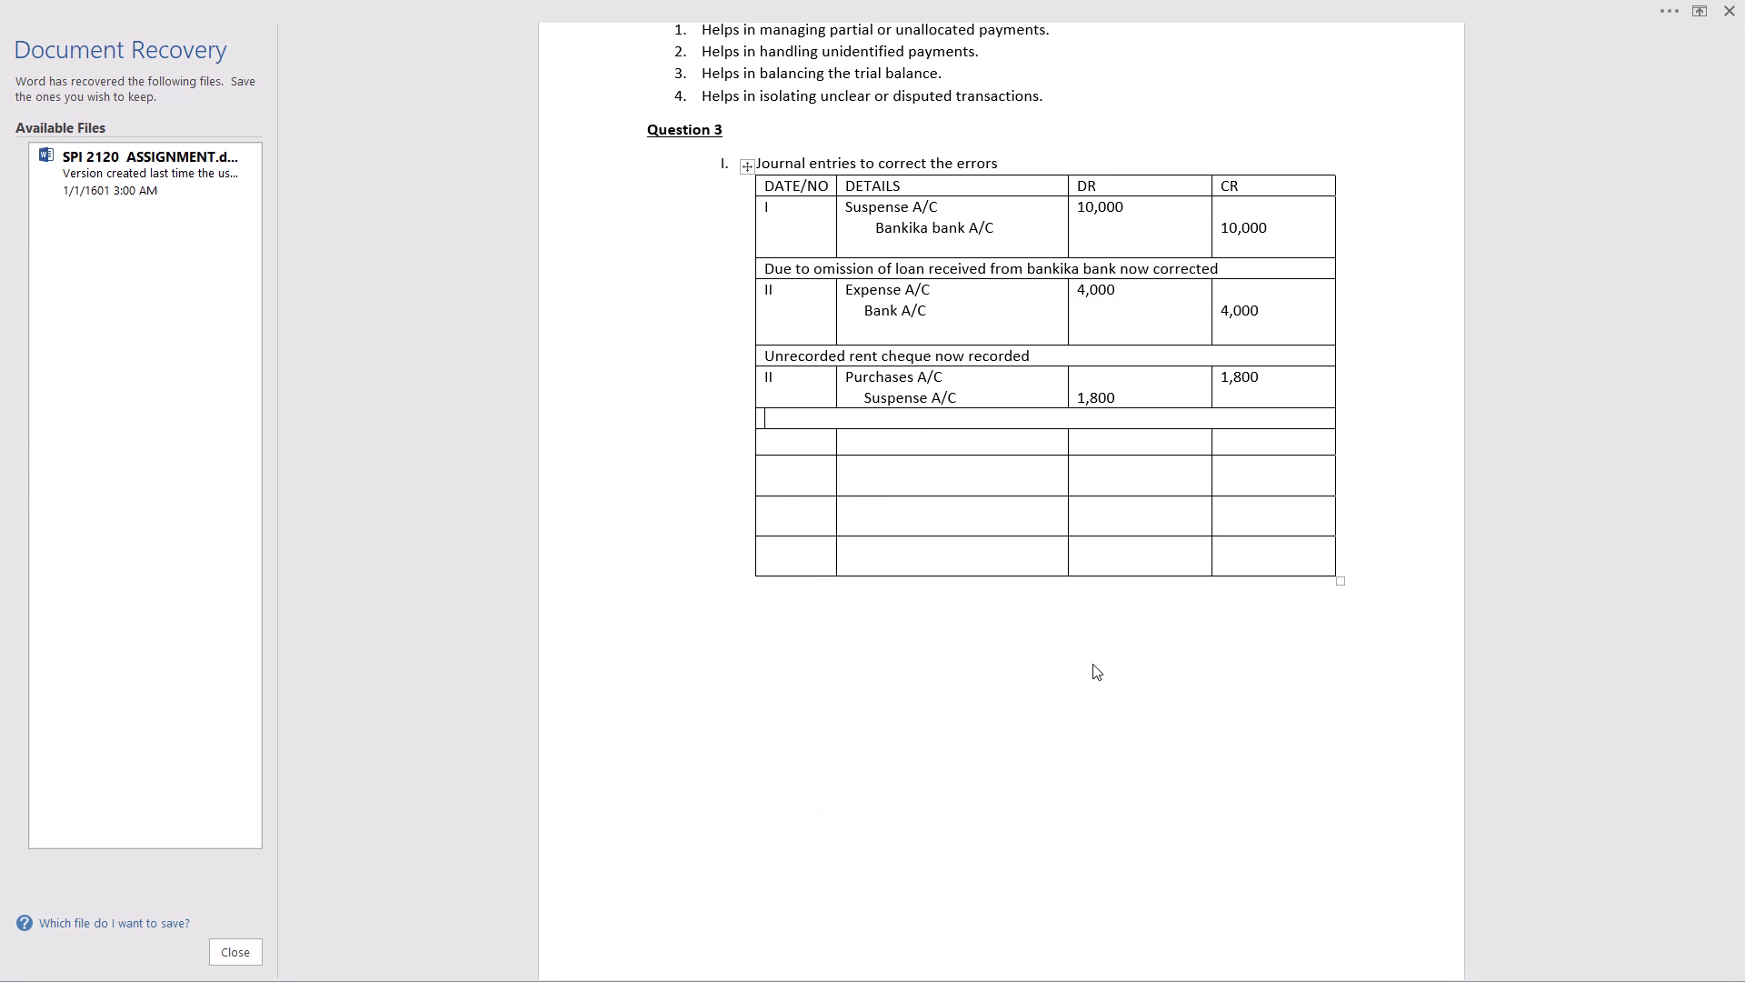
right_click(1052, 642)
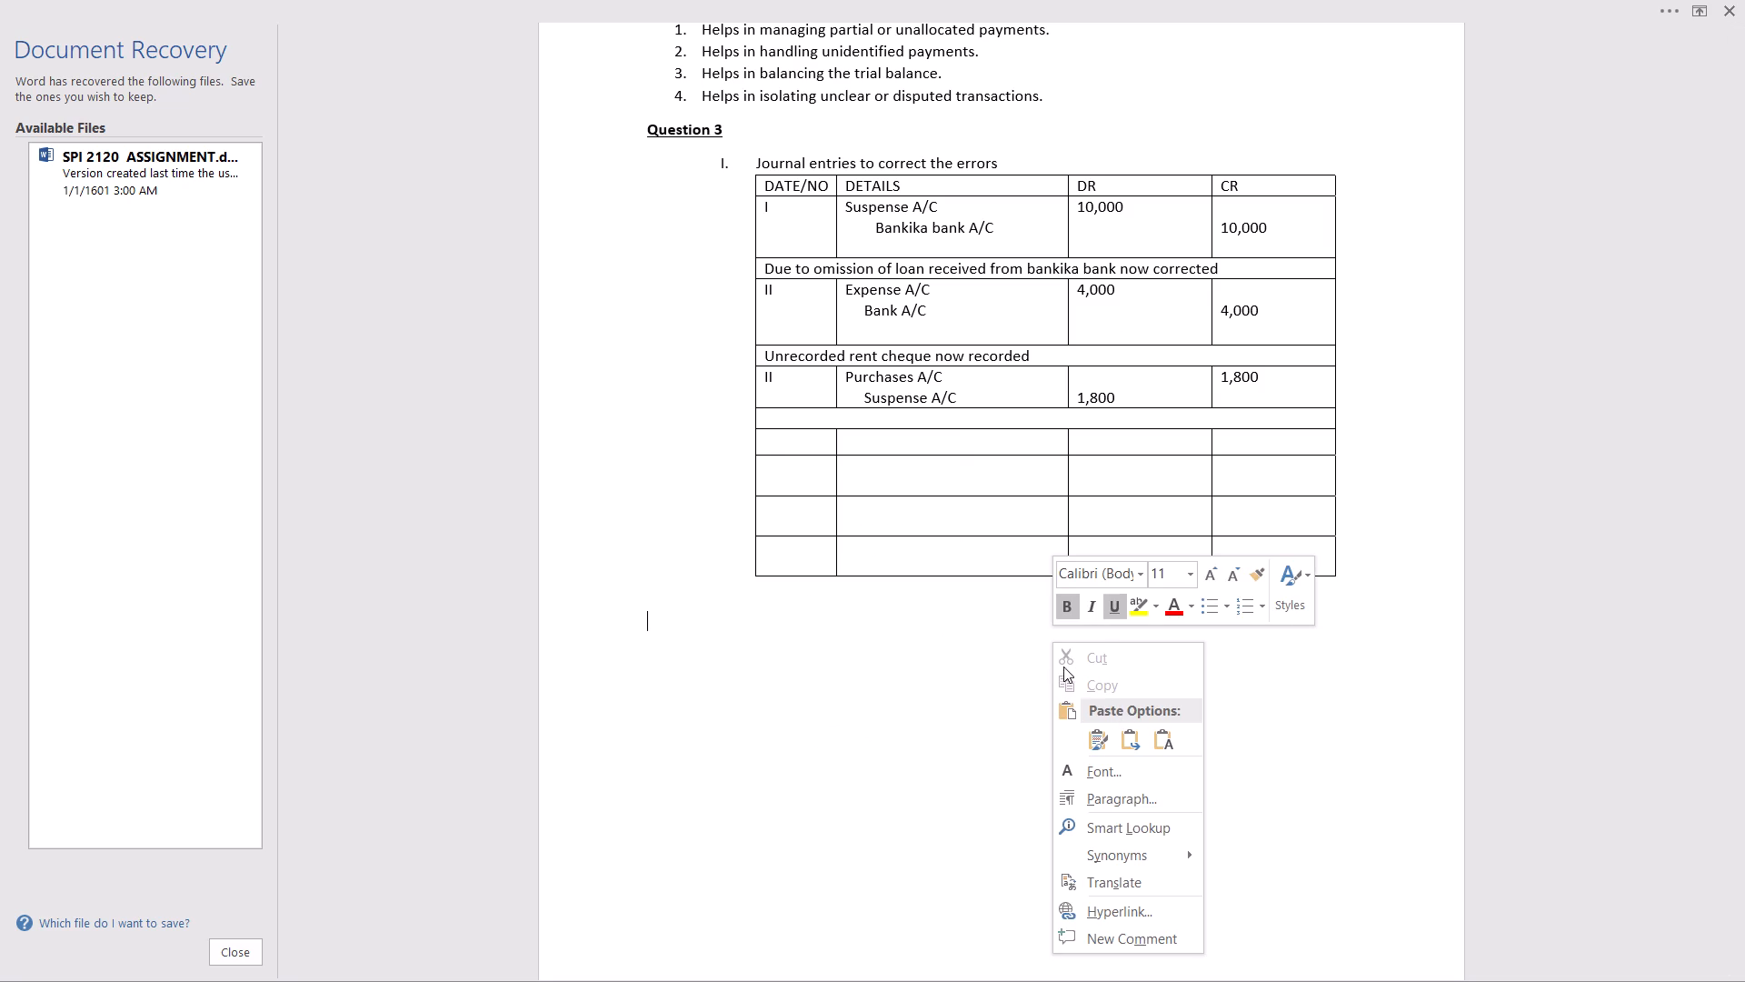
Paste the copied narration "Correction of overcast of purchase account" into the merged row below the Purchases entry.
click(887, 419)
right_click(887, 419)
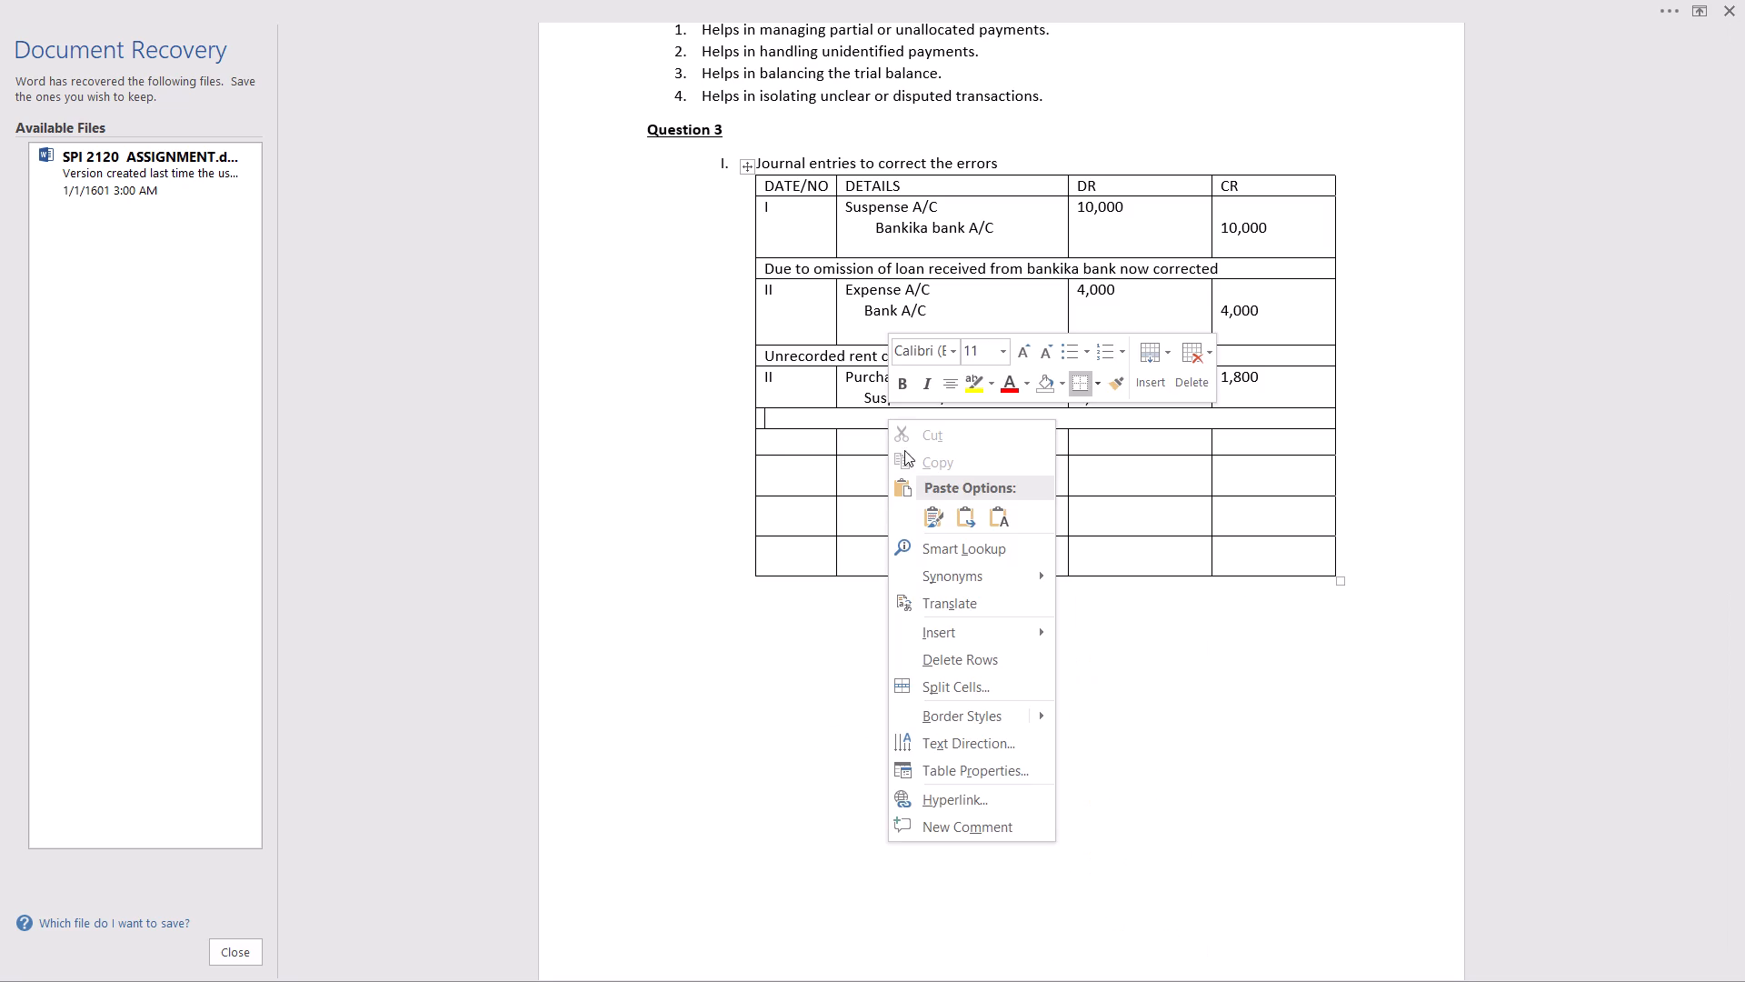
click(929, 507)
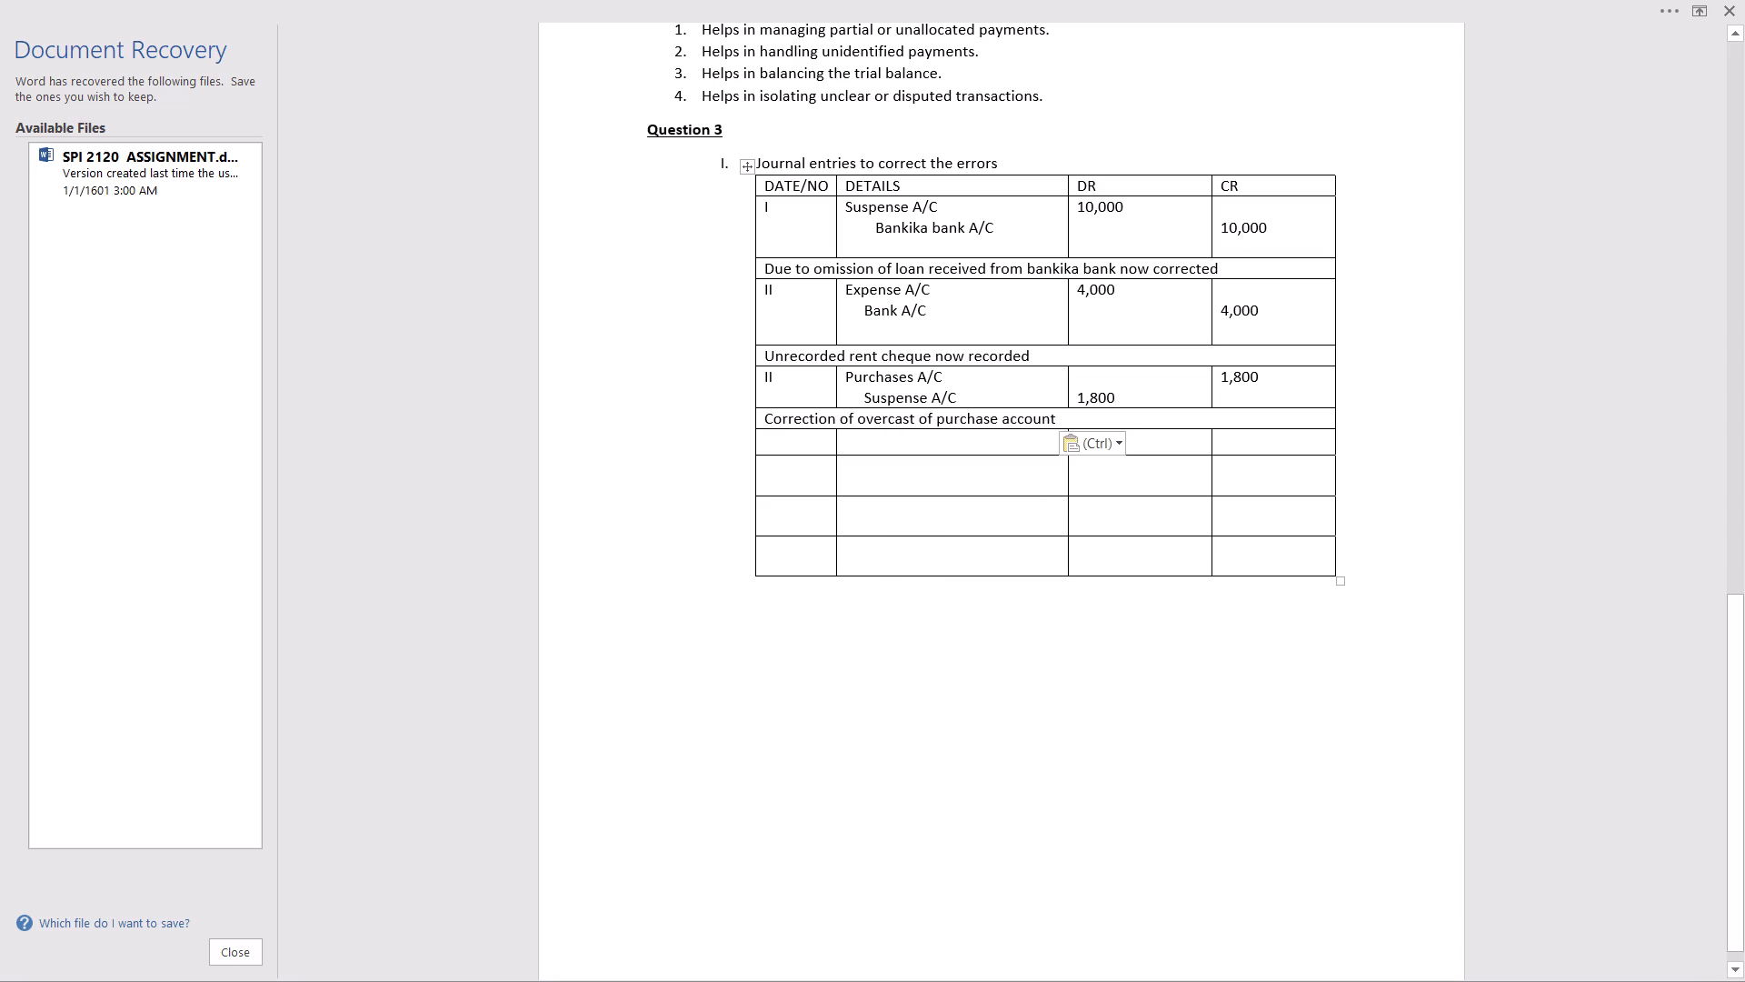
click(833, 647)
Increase the height of the blank row below the purchase overcast narration to about two text lines.
drag(881, 455, 883, 456)
drag(883, 456, 885, 465)
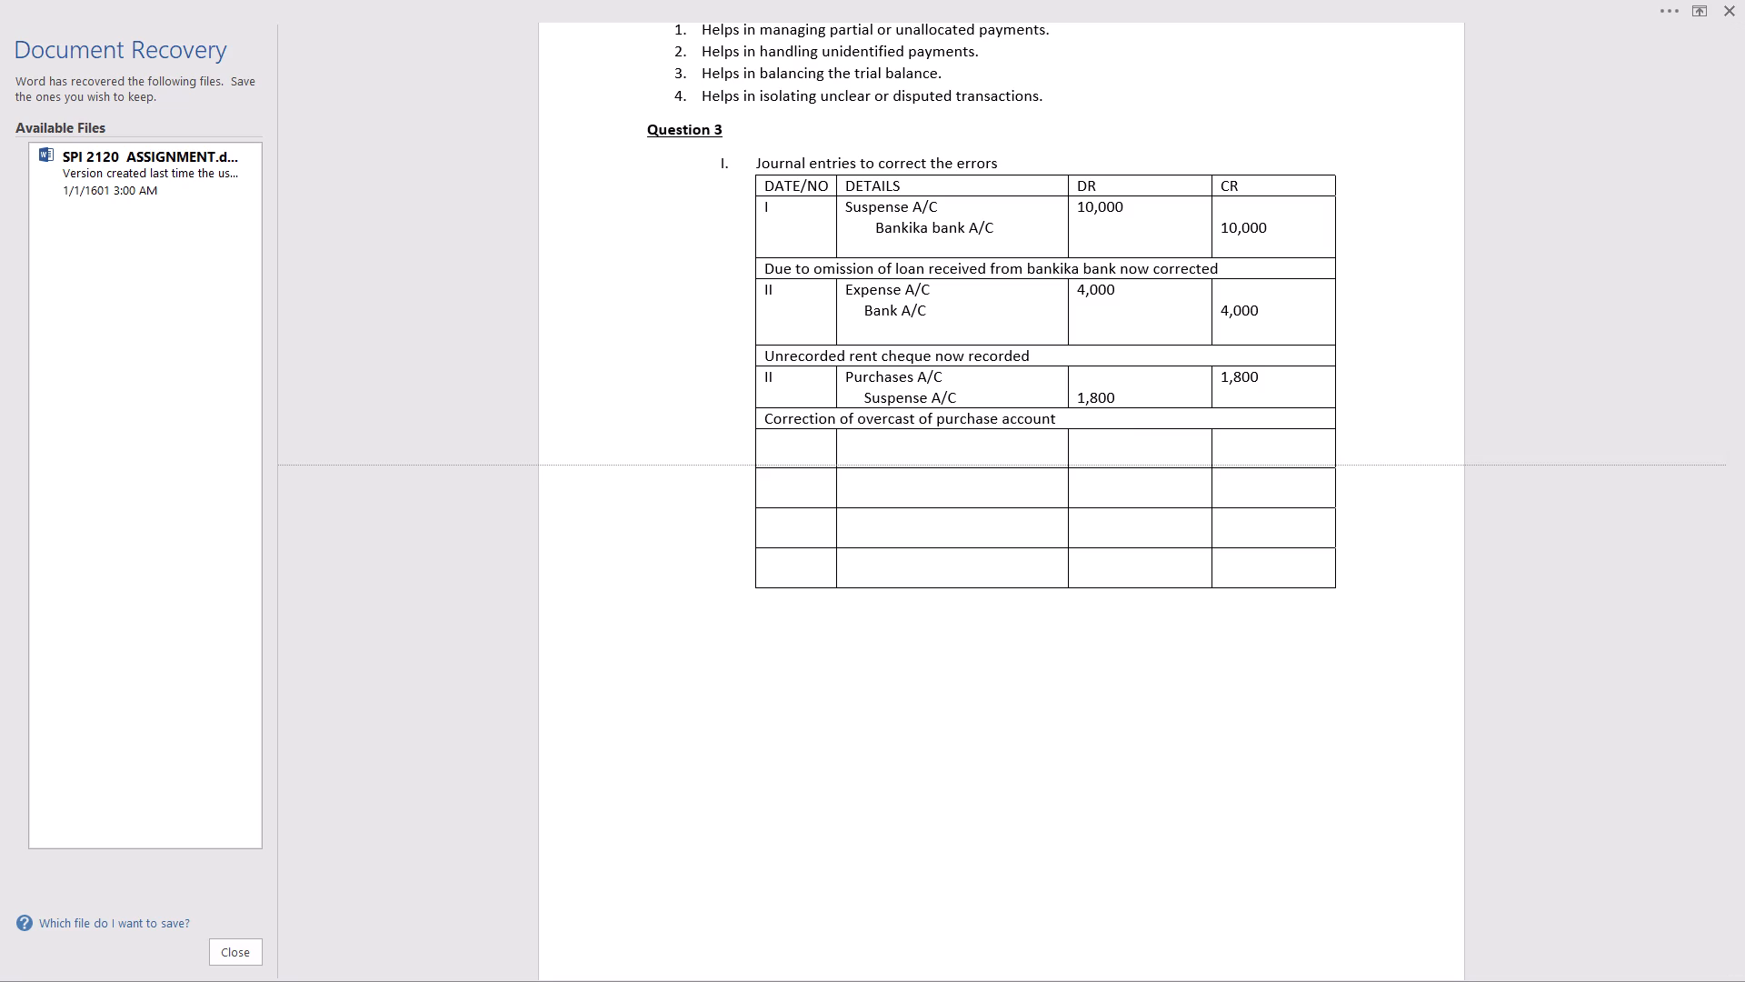
drag(885, 465, 883, 474)
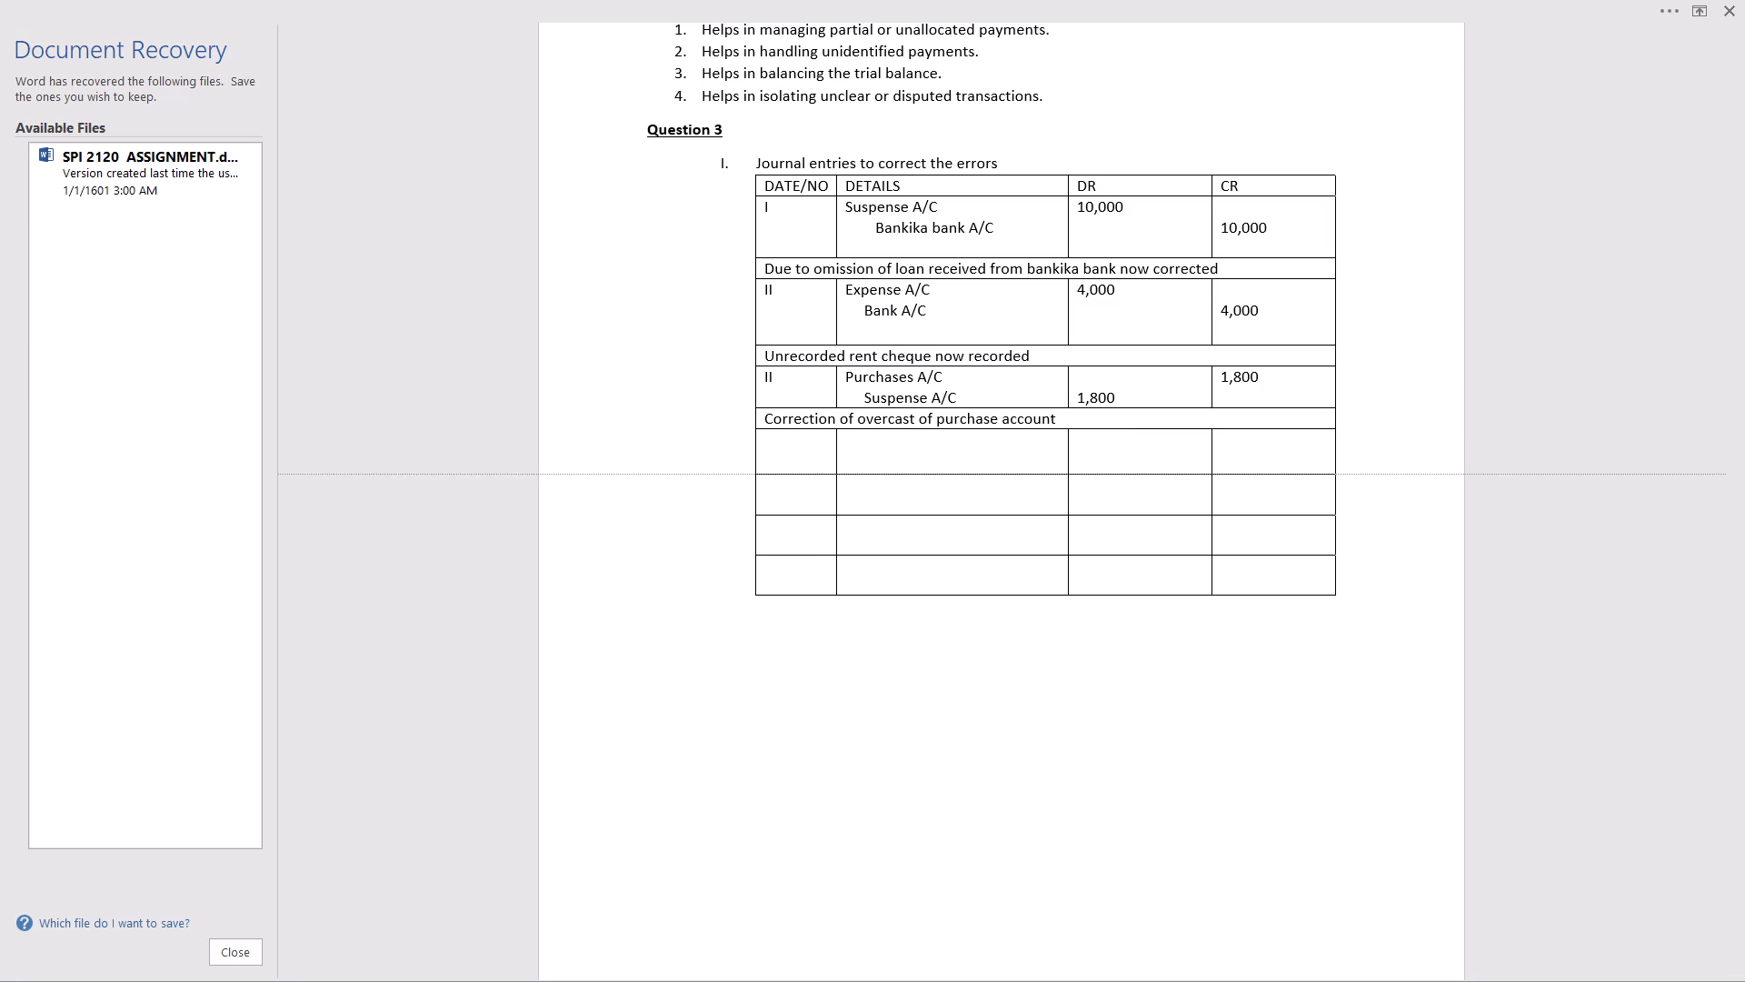
drag(883, 474, 879, 468)
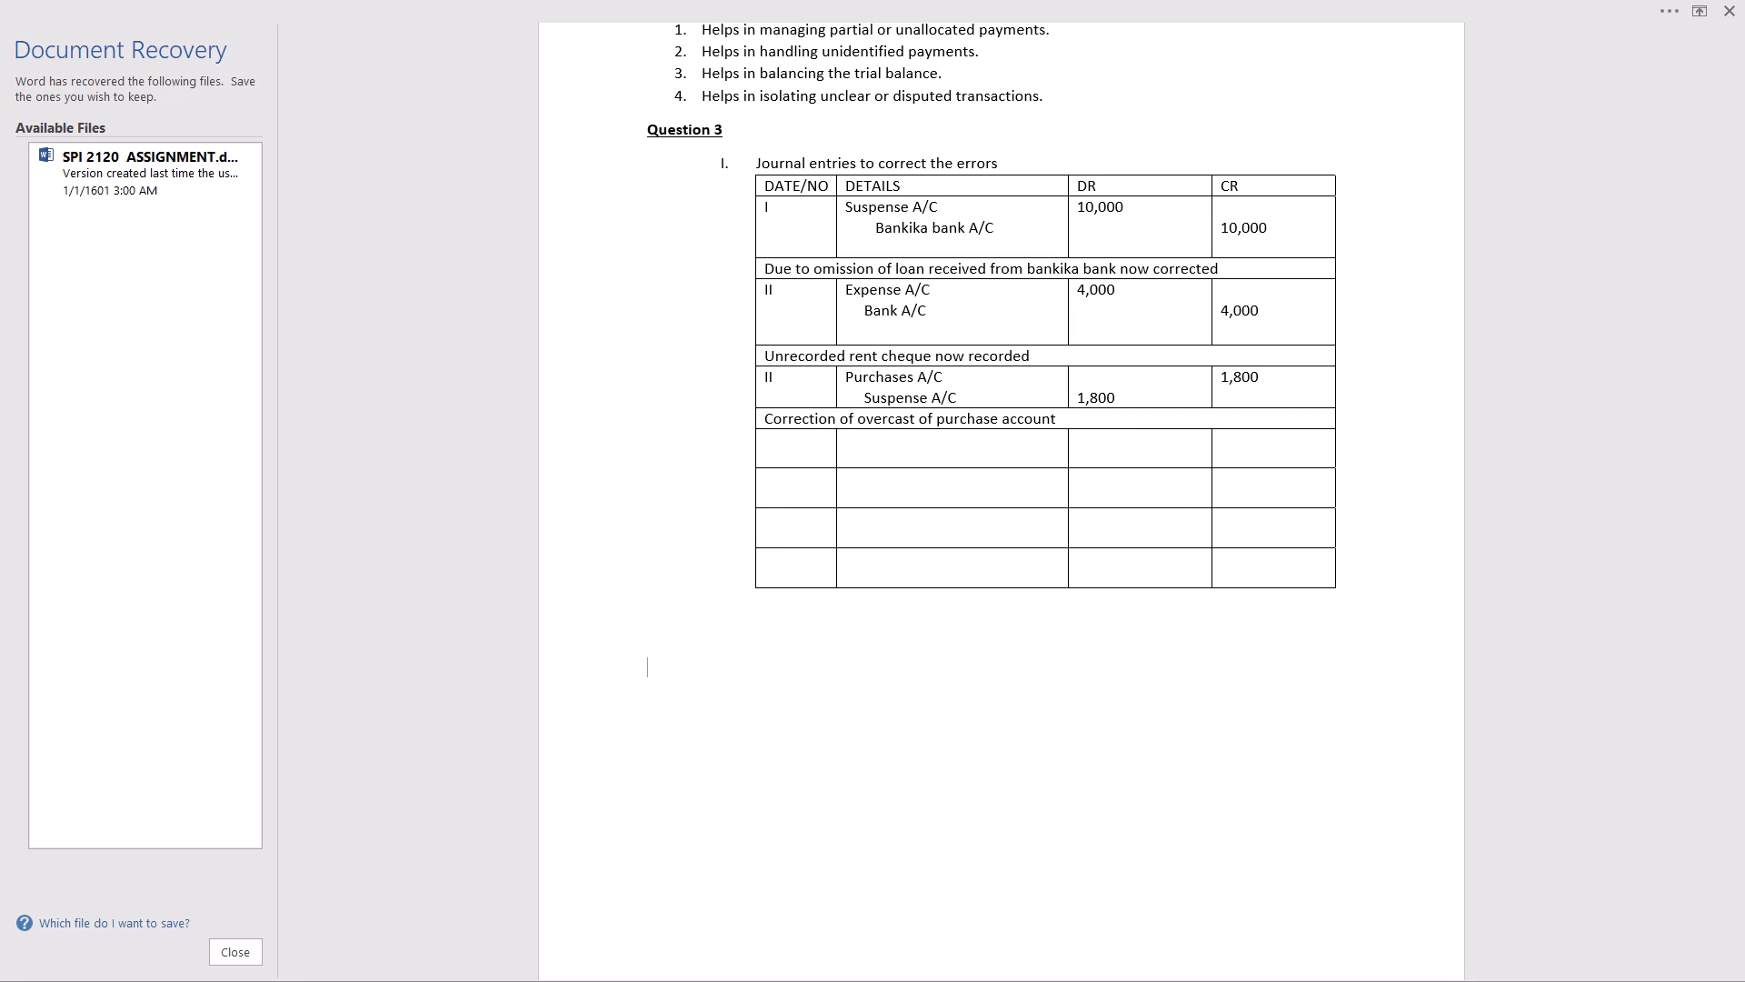
Number the row below the purchase overcast narration IV and enter "Discount allowed A/C" as its first account.
click(794, 438)
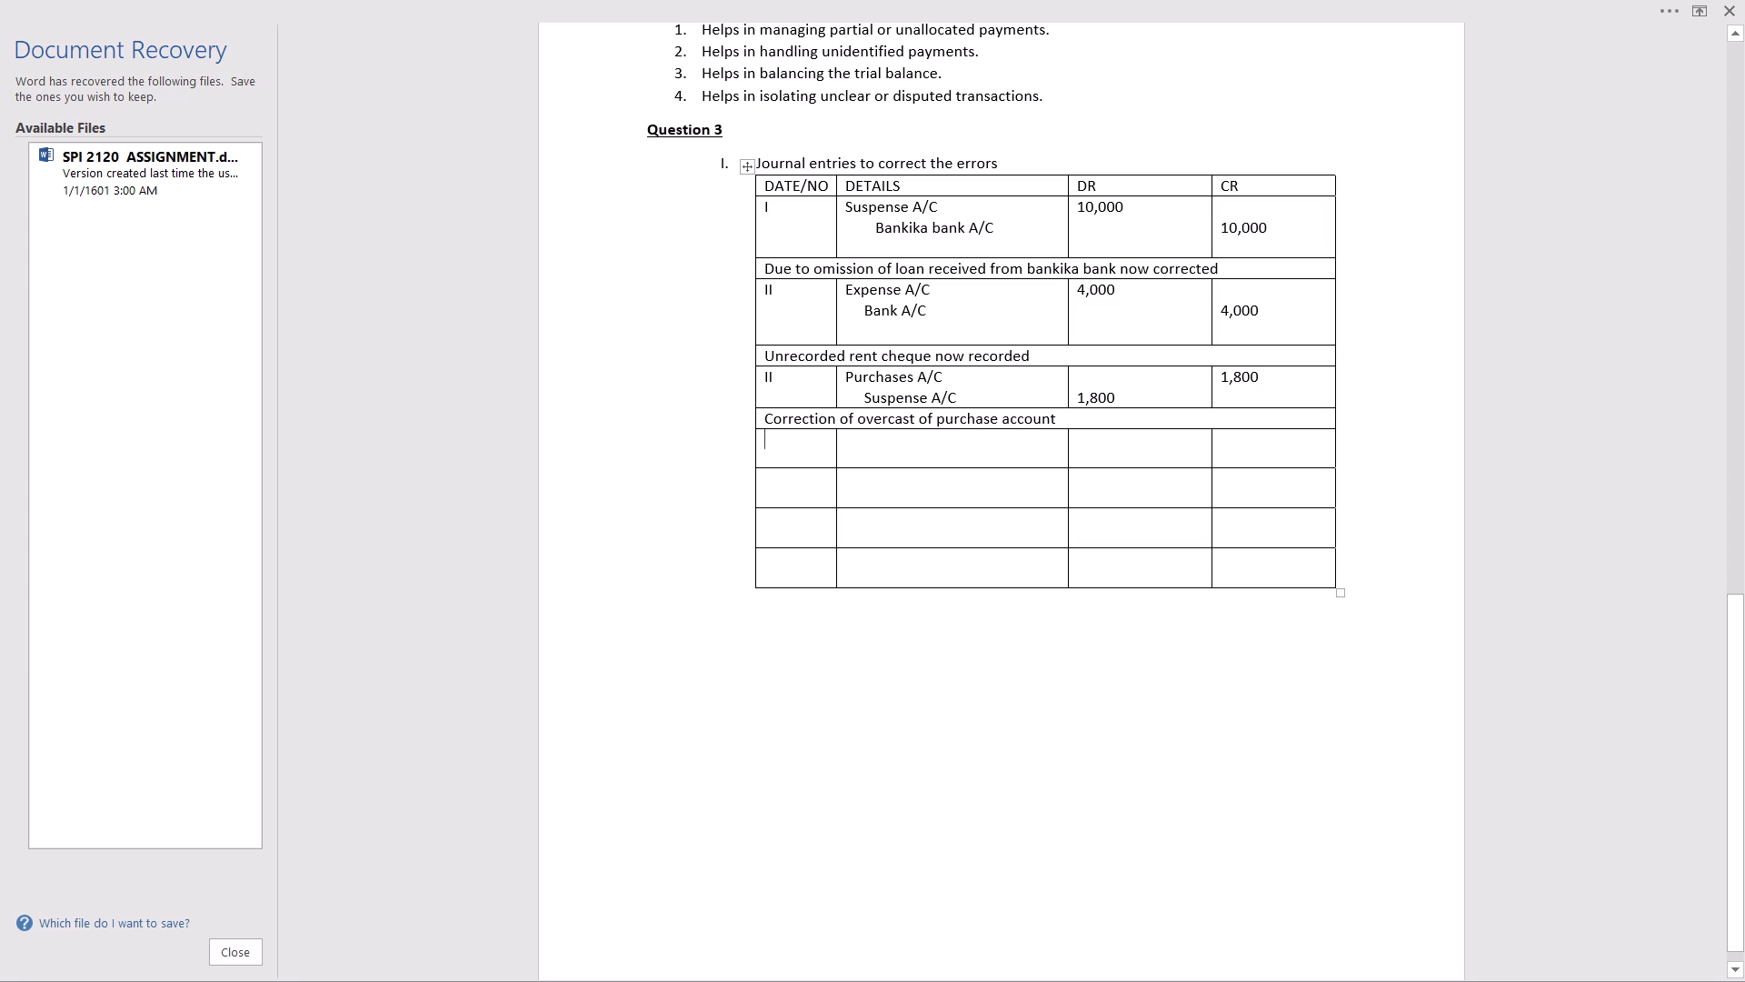
text(IV)
click(853, 439)
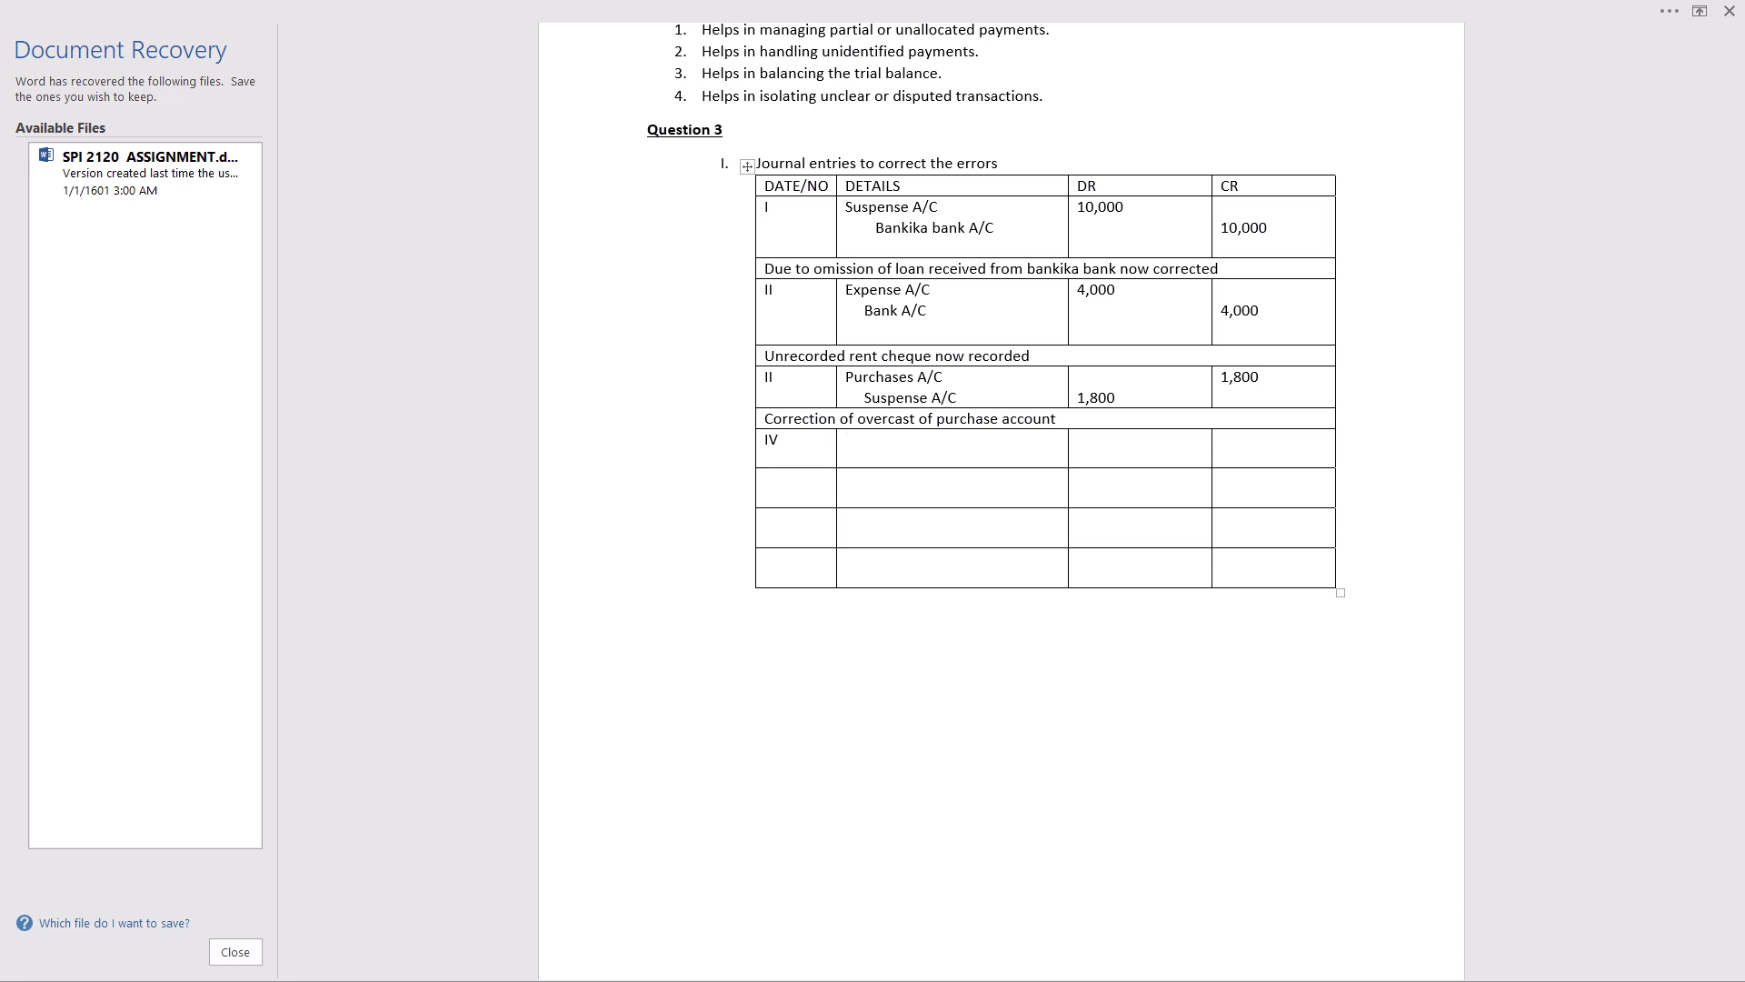
click(896, 677)
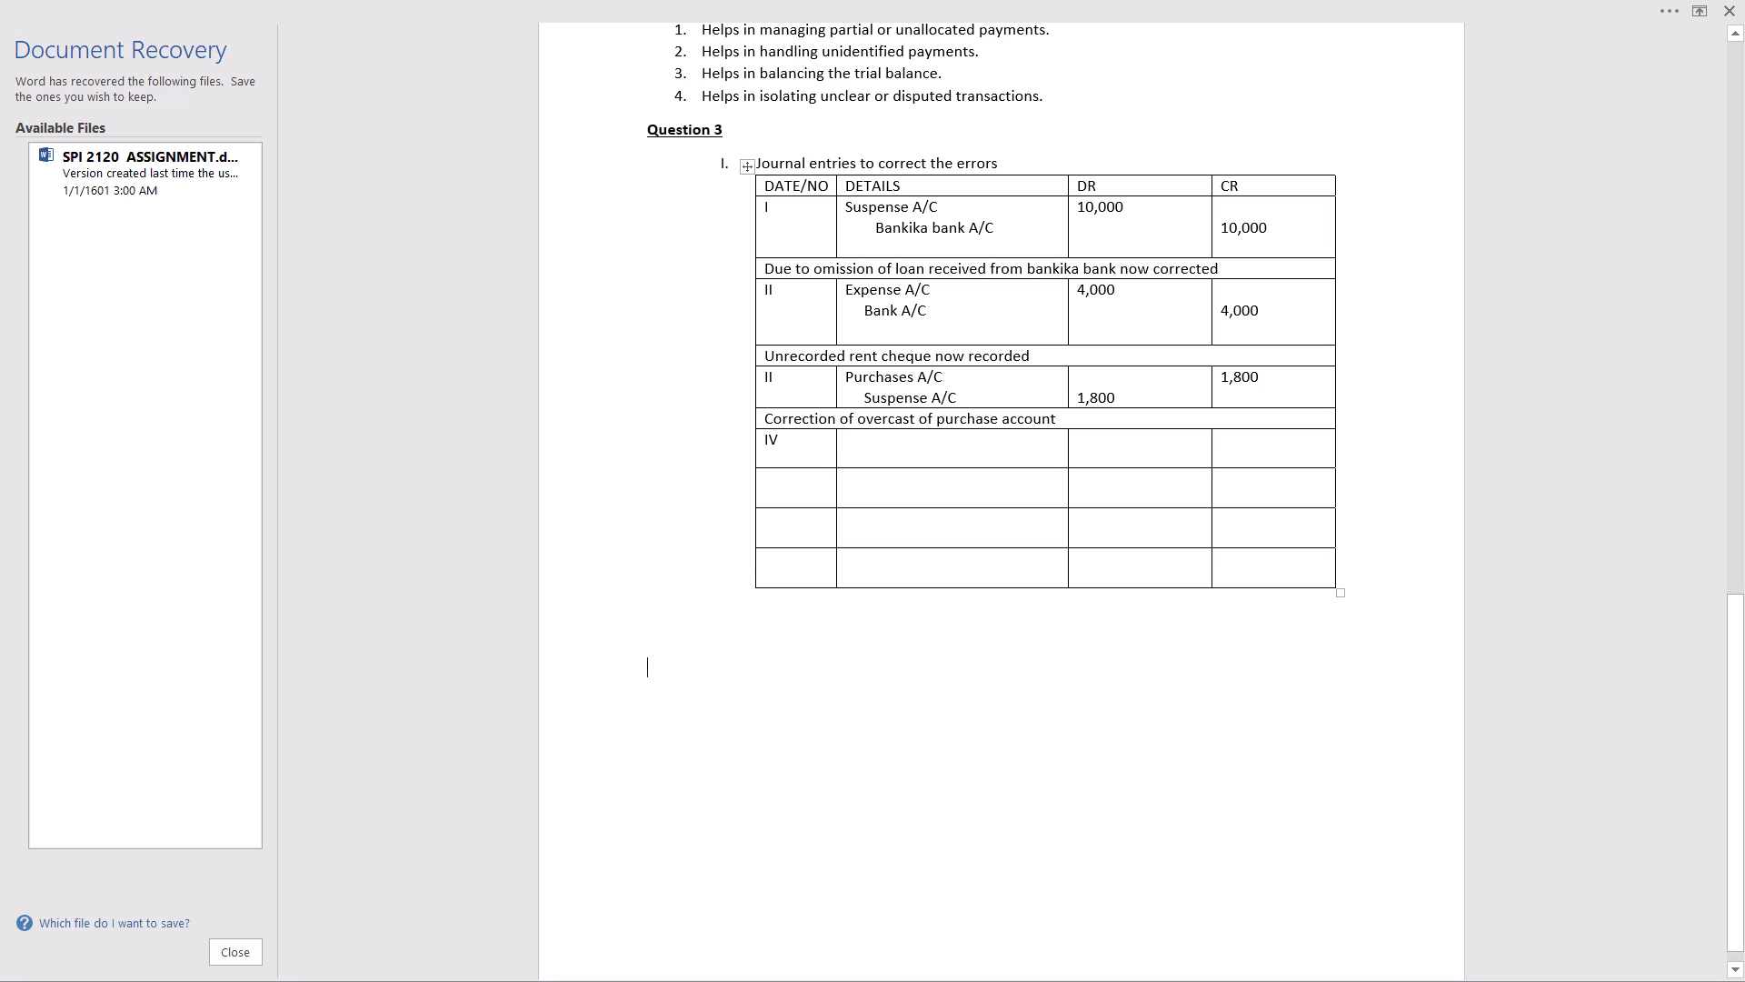
click(863, 456)
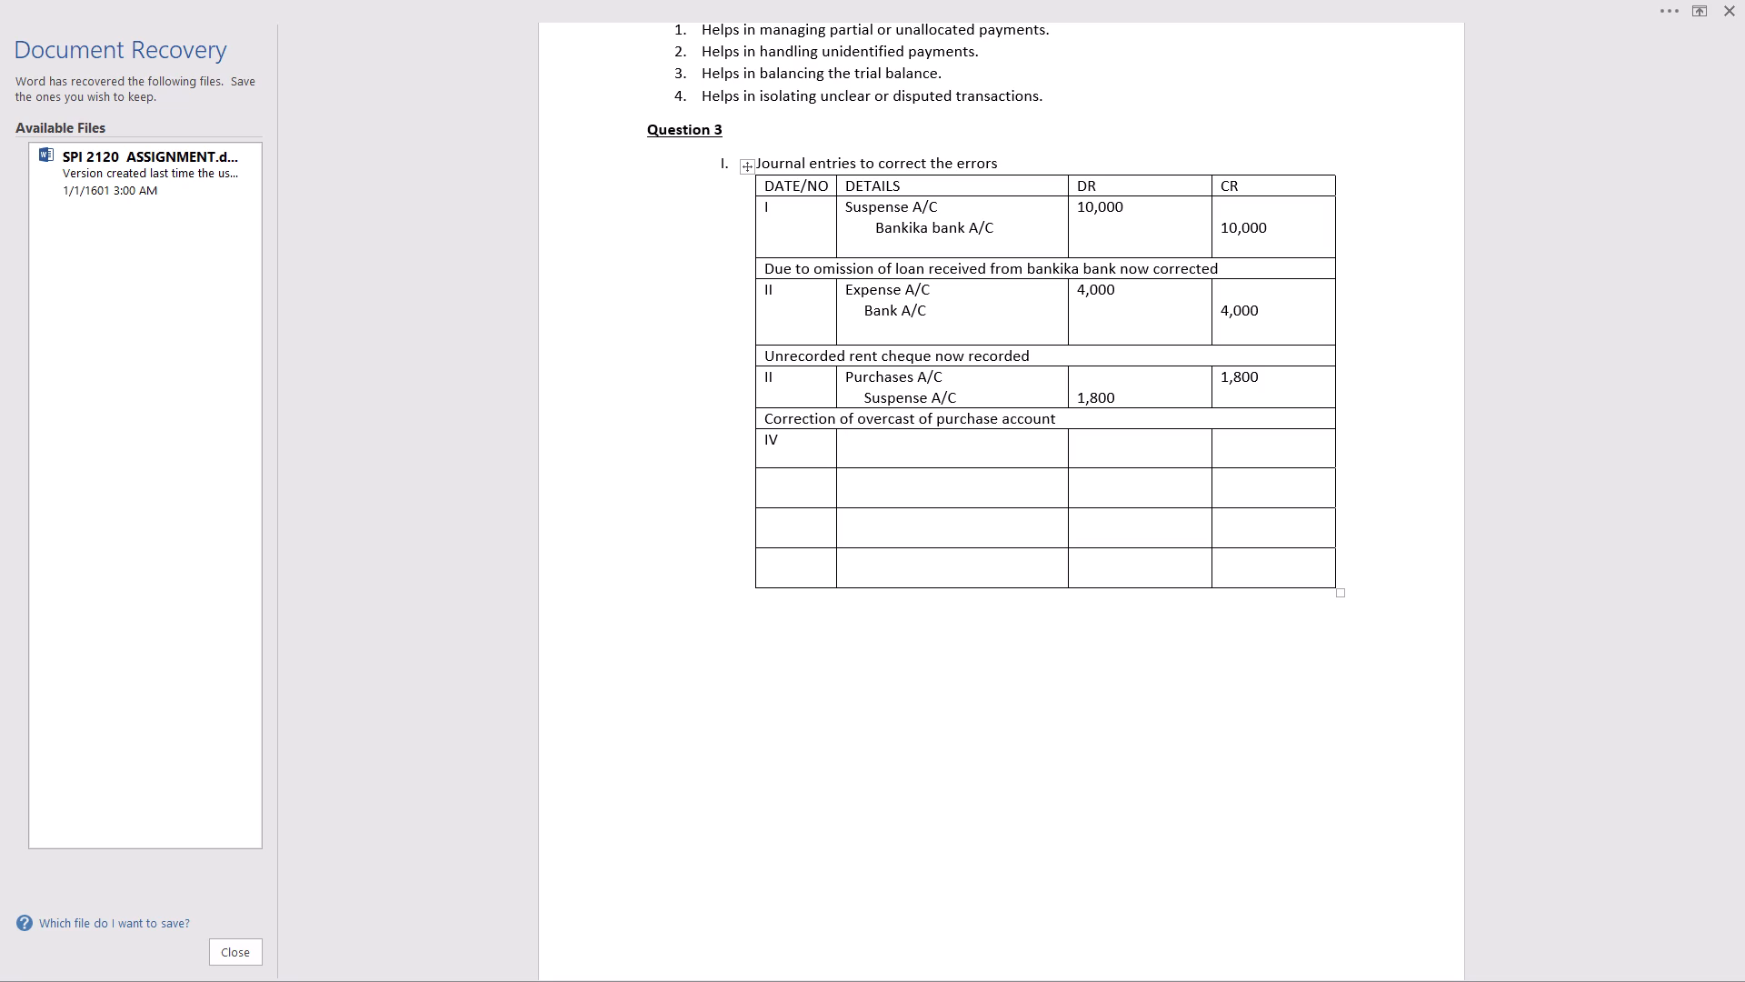
click(887, 446)
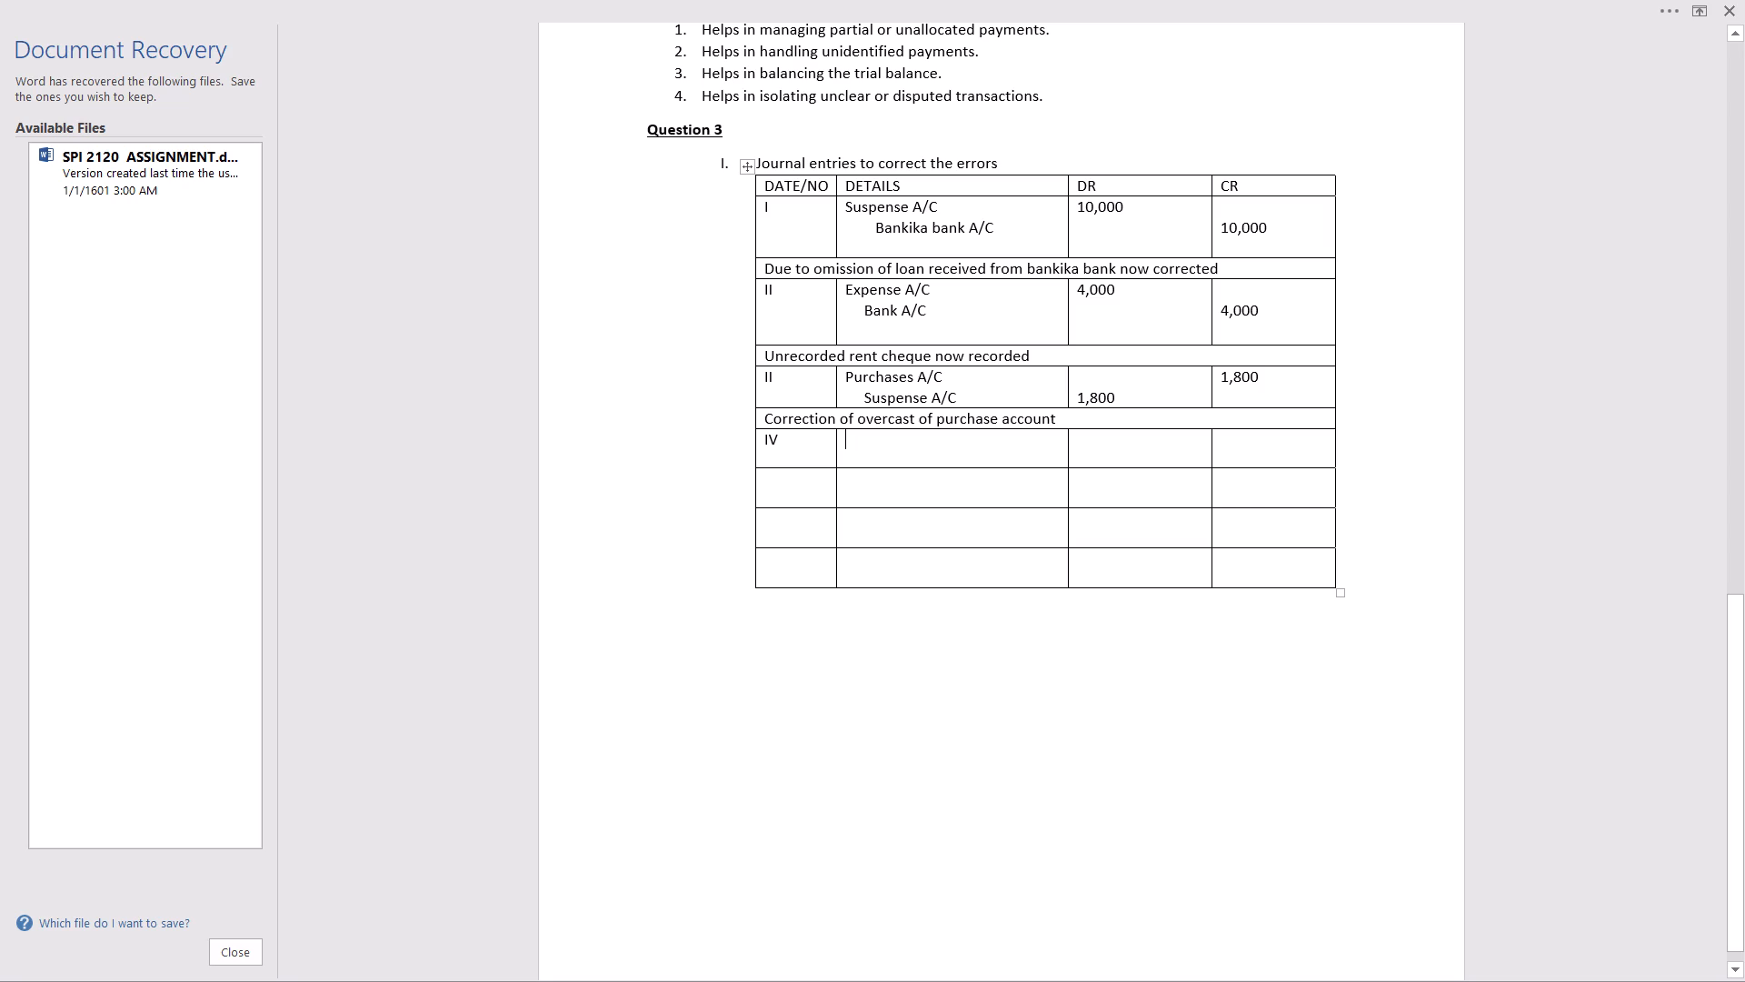
text(di)
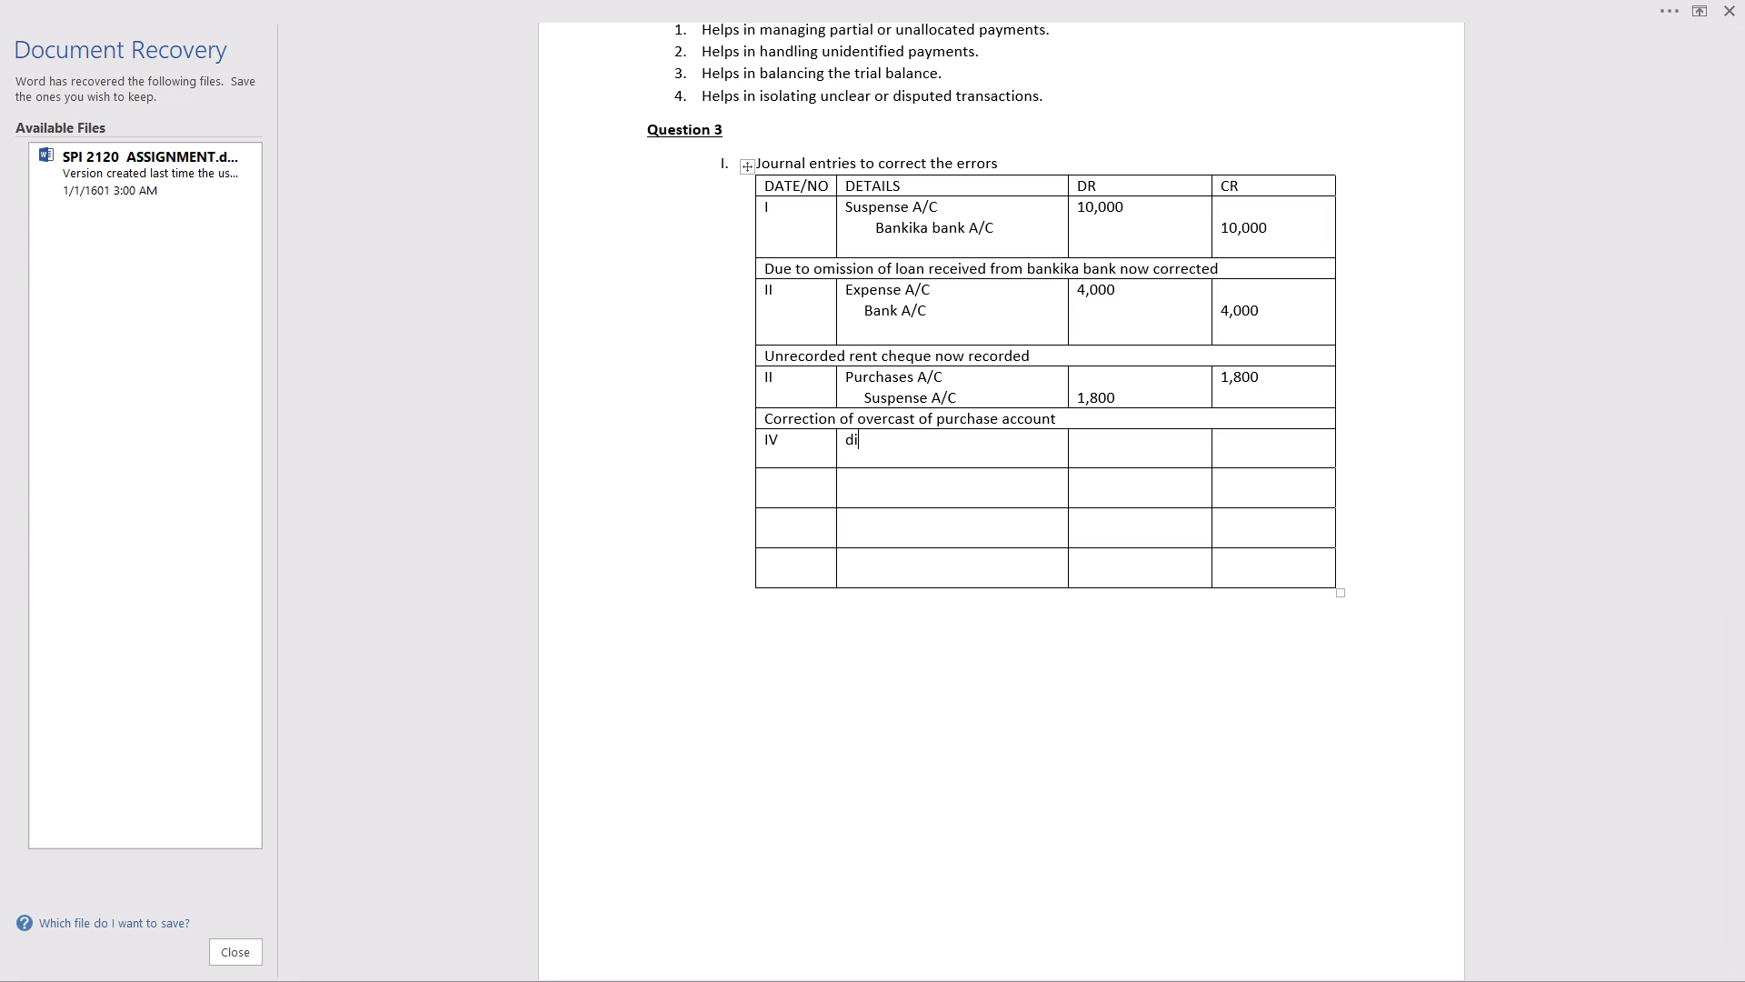
text(scoub)
key(BackSpace)
text(nt alo)
key(BackSpace)
text(lowed)
key(space)
key(shift+a)
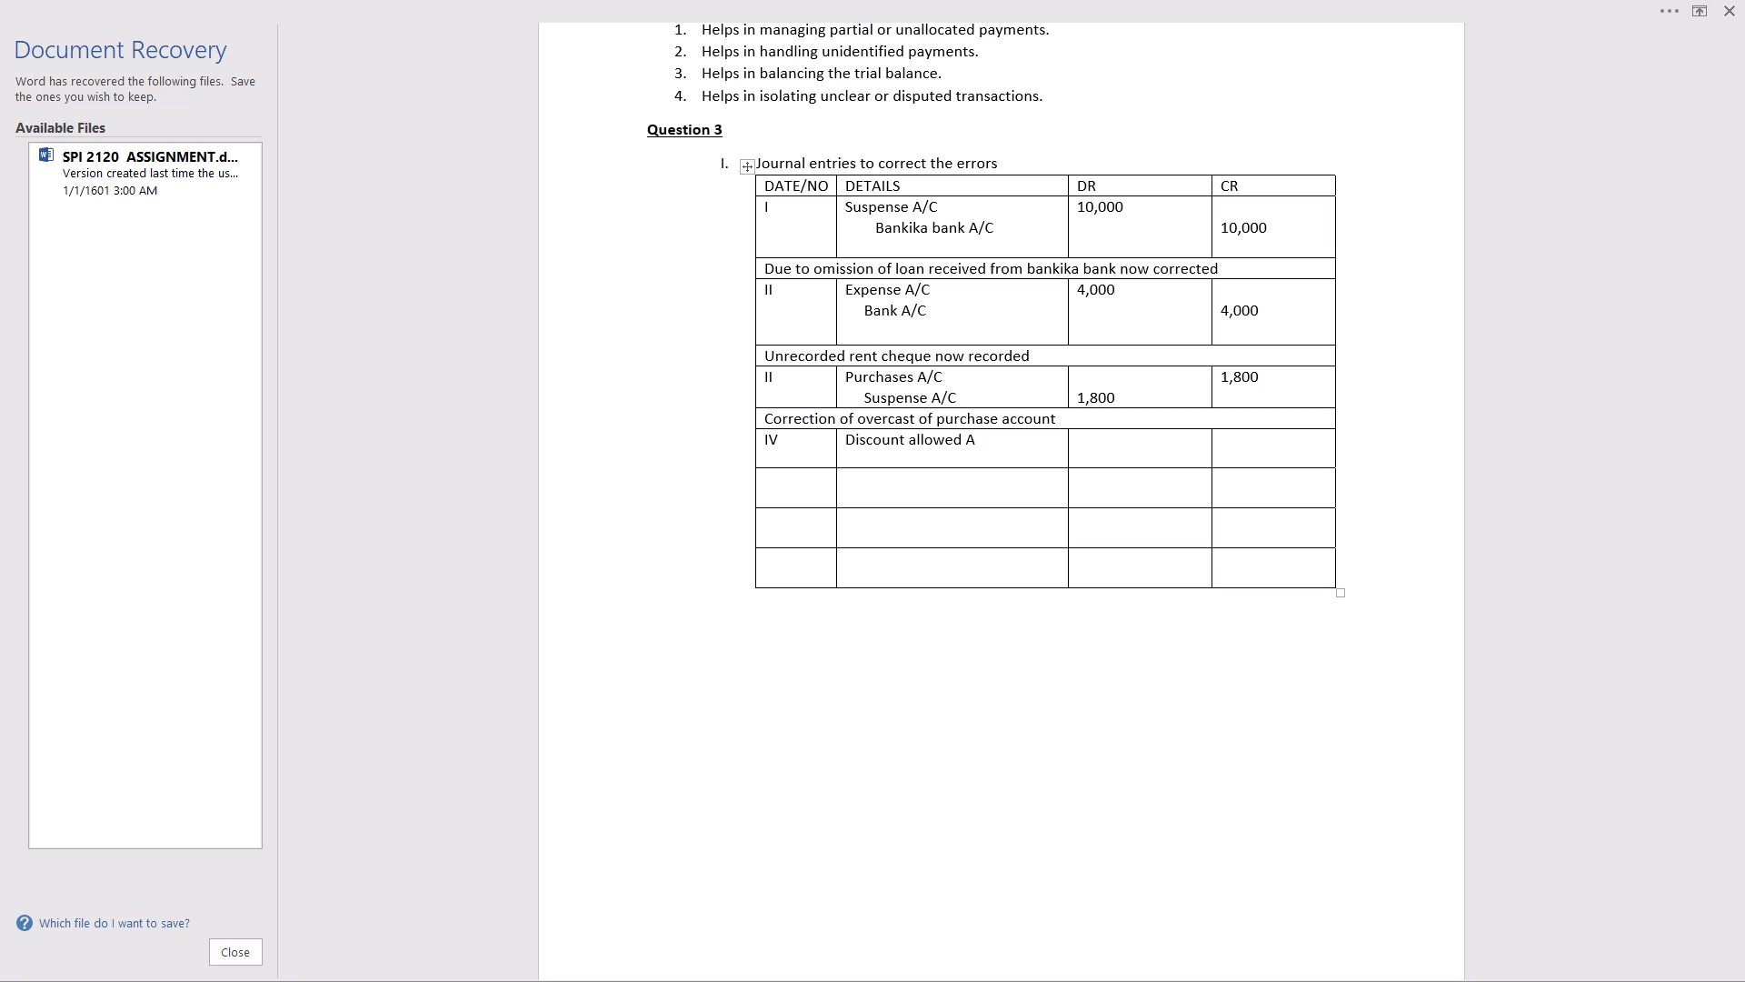
text(/C)
Enter 500 as the debit amount for Discount allowed A/C in entry IV.
click(1110, 451)
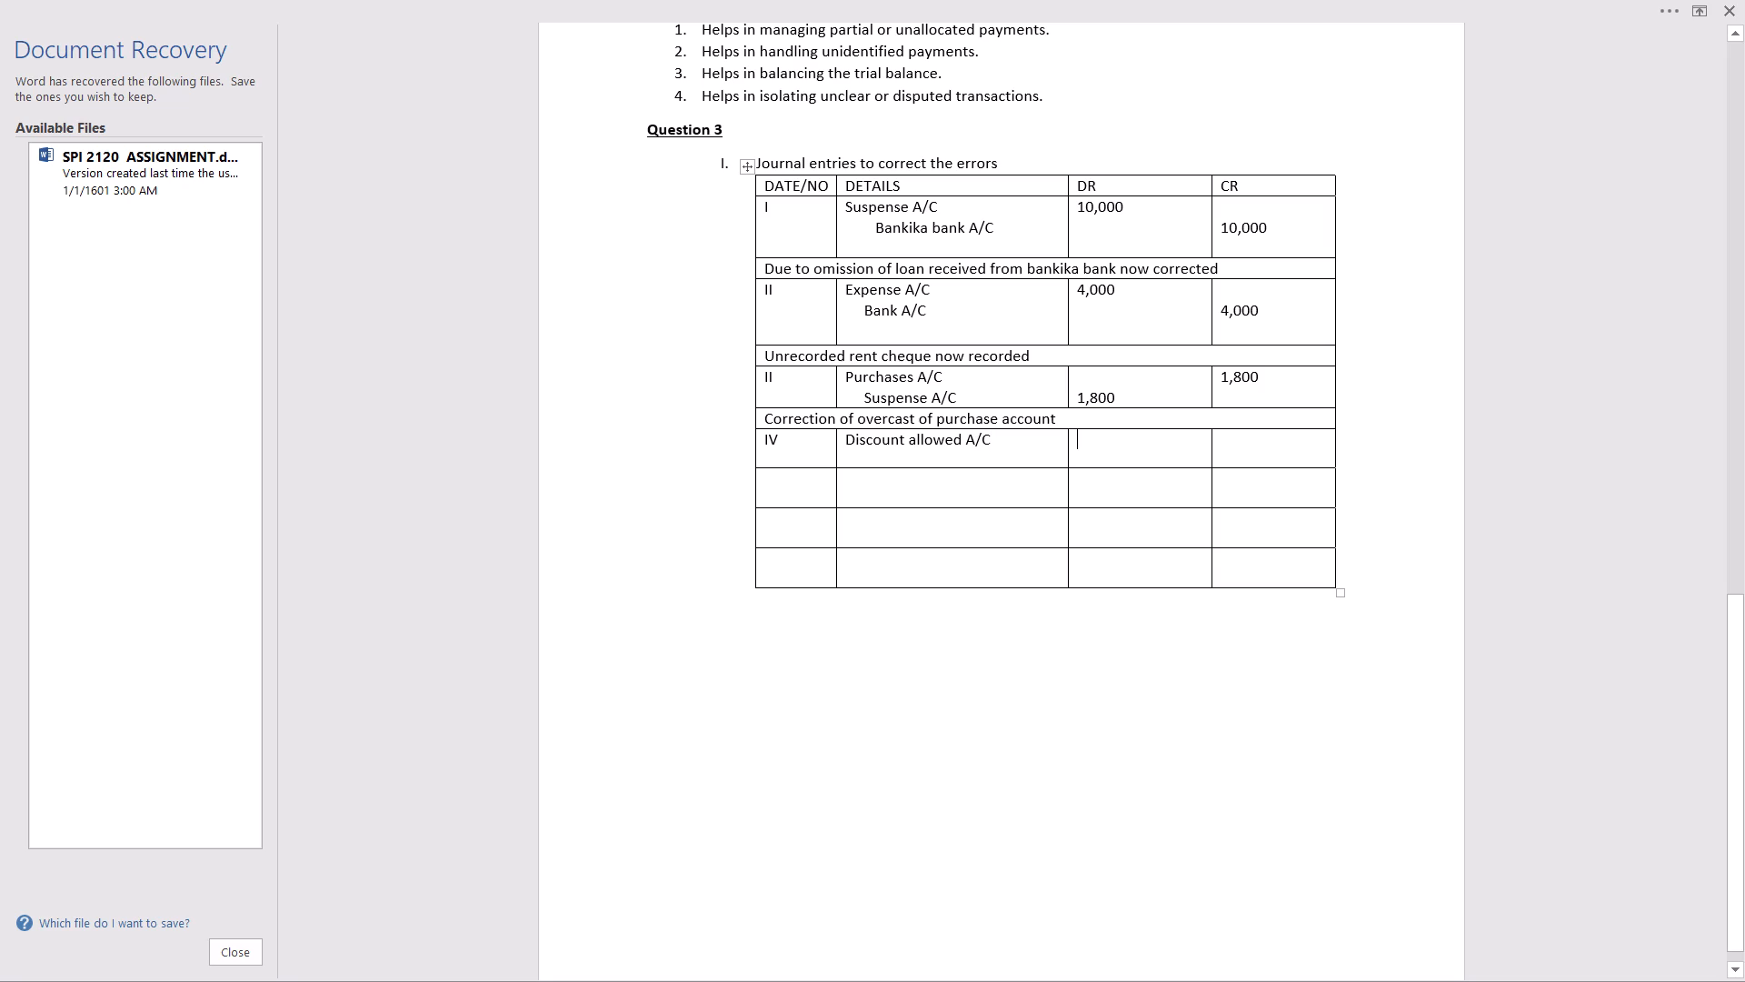
key(5)
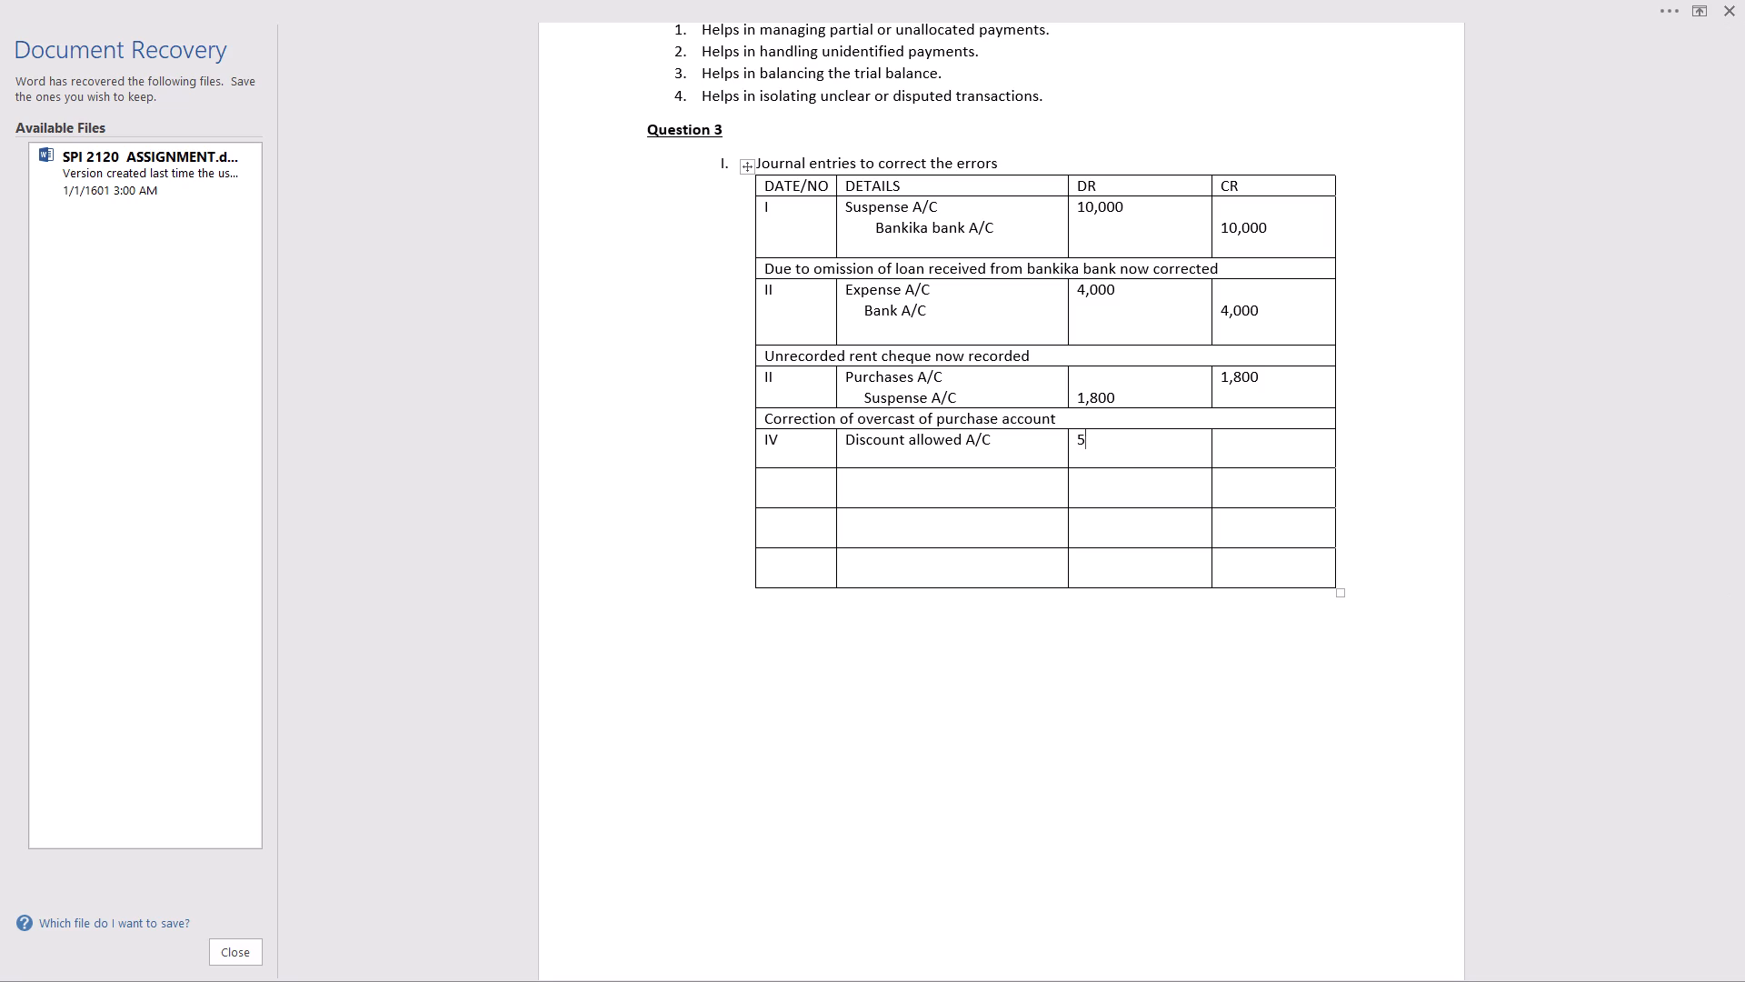
text(00)
Add a second line reading "Discount received account", indented four spaces, below Discount allowed A/C in entry IV.
click(1025, 437)
key(Return)
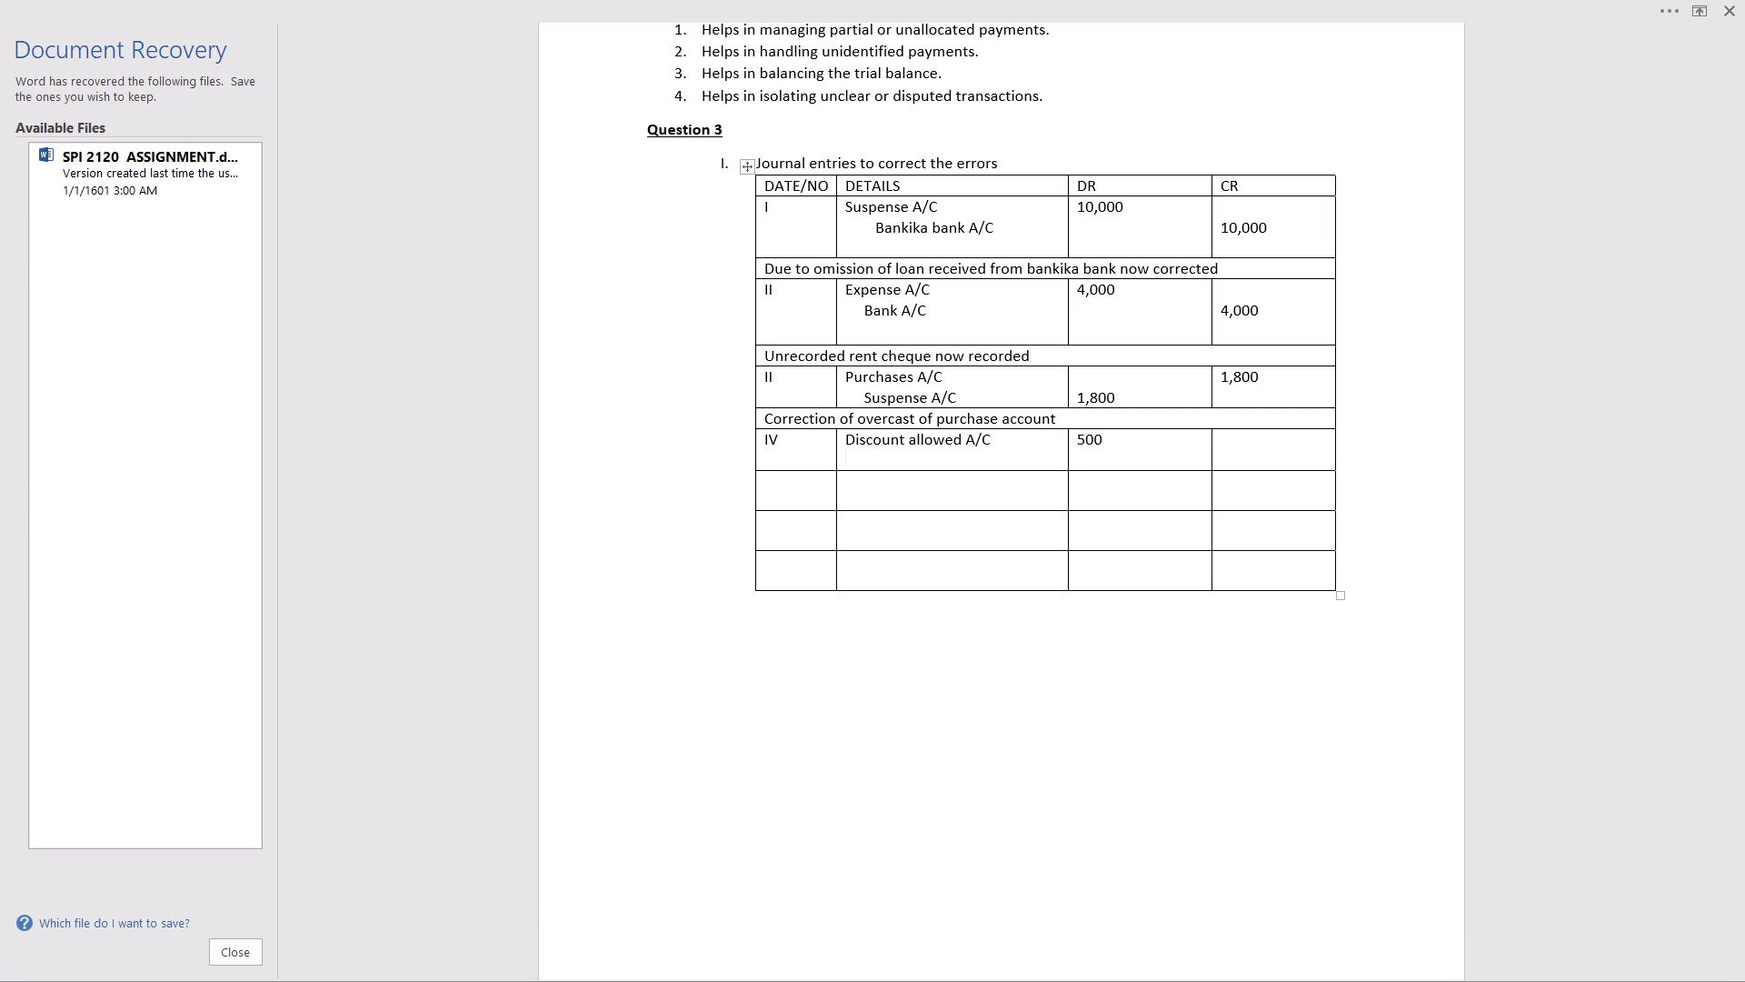
key(space)
key(space)
key(space)
key(space)
text(di)
key(BackSpace)
key(BackSpace)
text(Discount received account)
key(space)
Replace the word "account" with "A/C" in the Discount received line of entry IV.
key(BackSpace)
key(BackSpace)
key(BackSpace)
key(BackSpace)
key(BackSpace)
key(BackSpace)
key(BackSpace)
key(BackSpace)
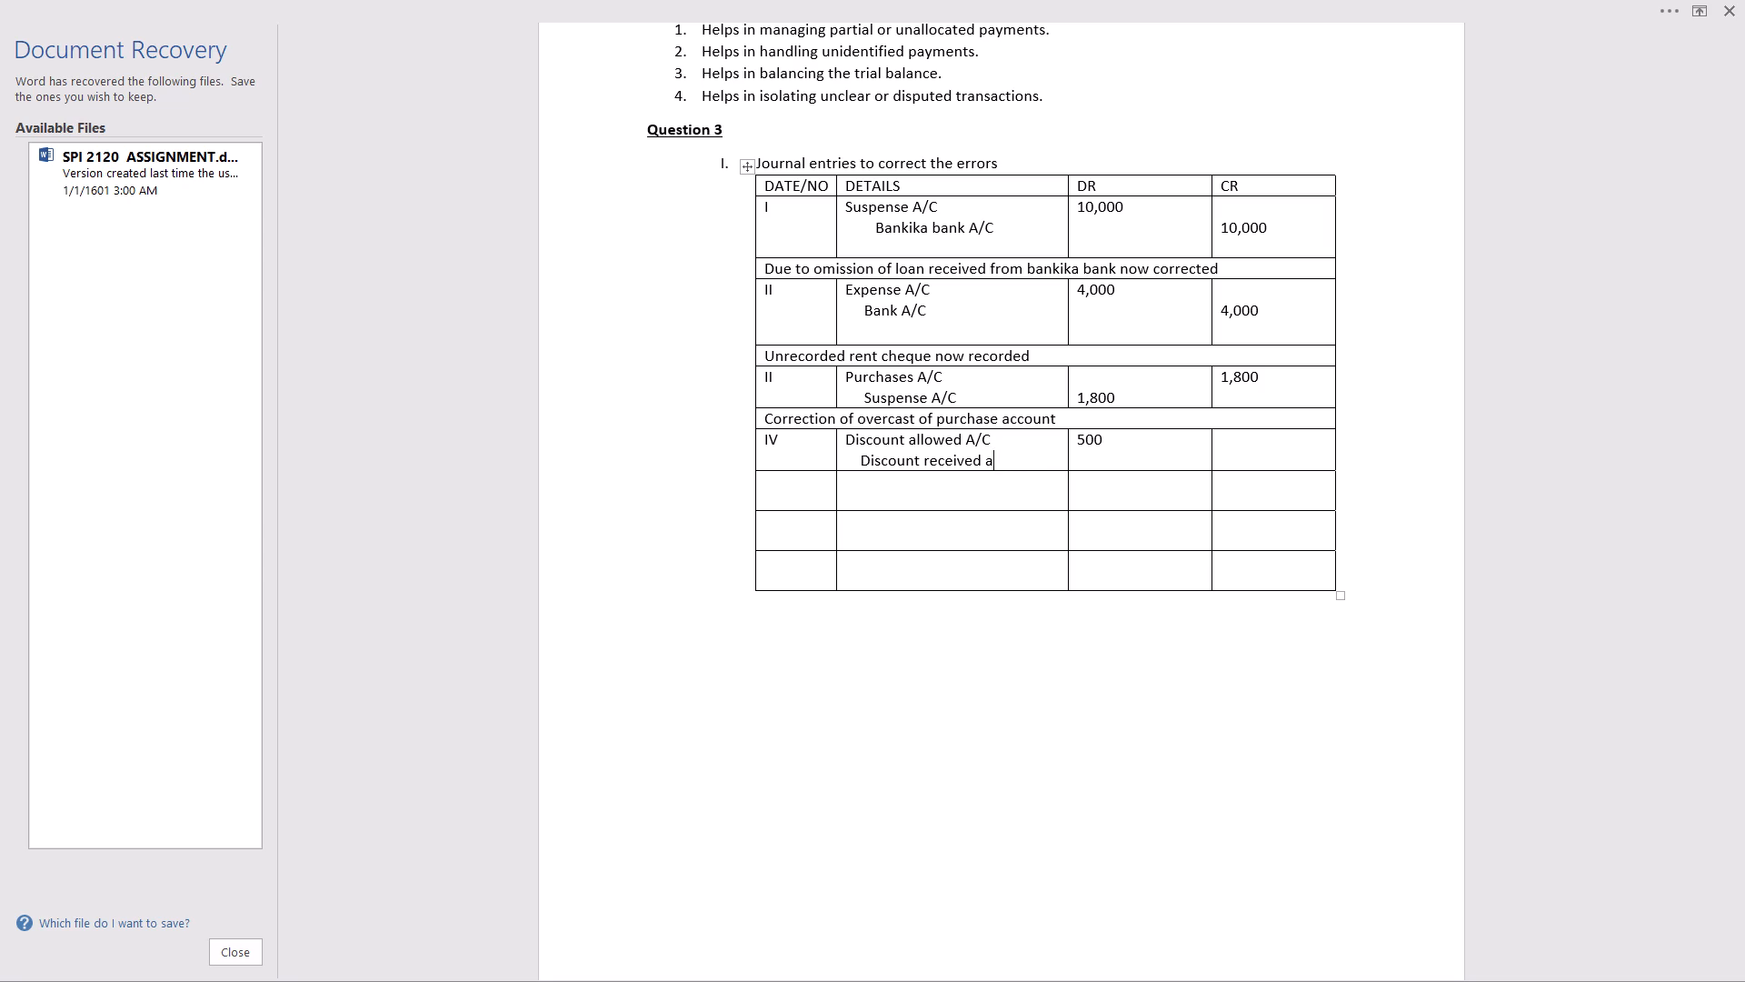
key(shift+a)
text(/c)
key(BackSpace)
key(shift+c)
Enter 500 as the credit amount for entry IV, on the second line level with Discount received A/C.
click(1243, 454)
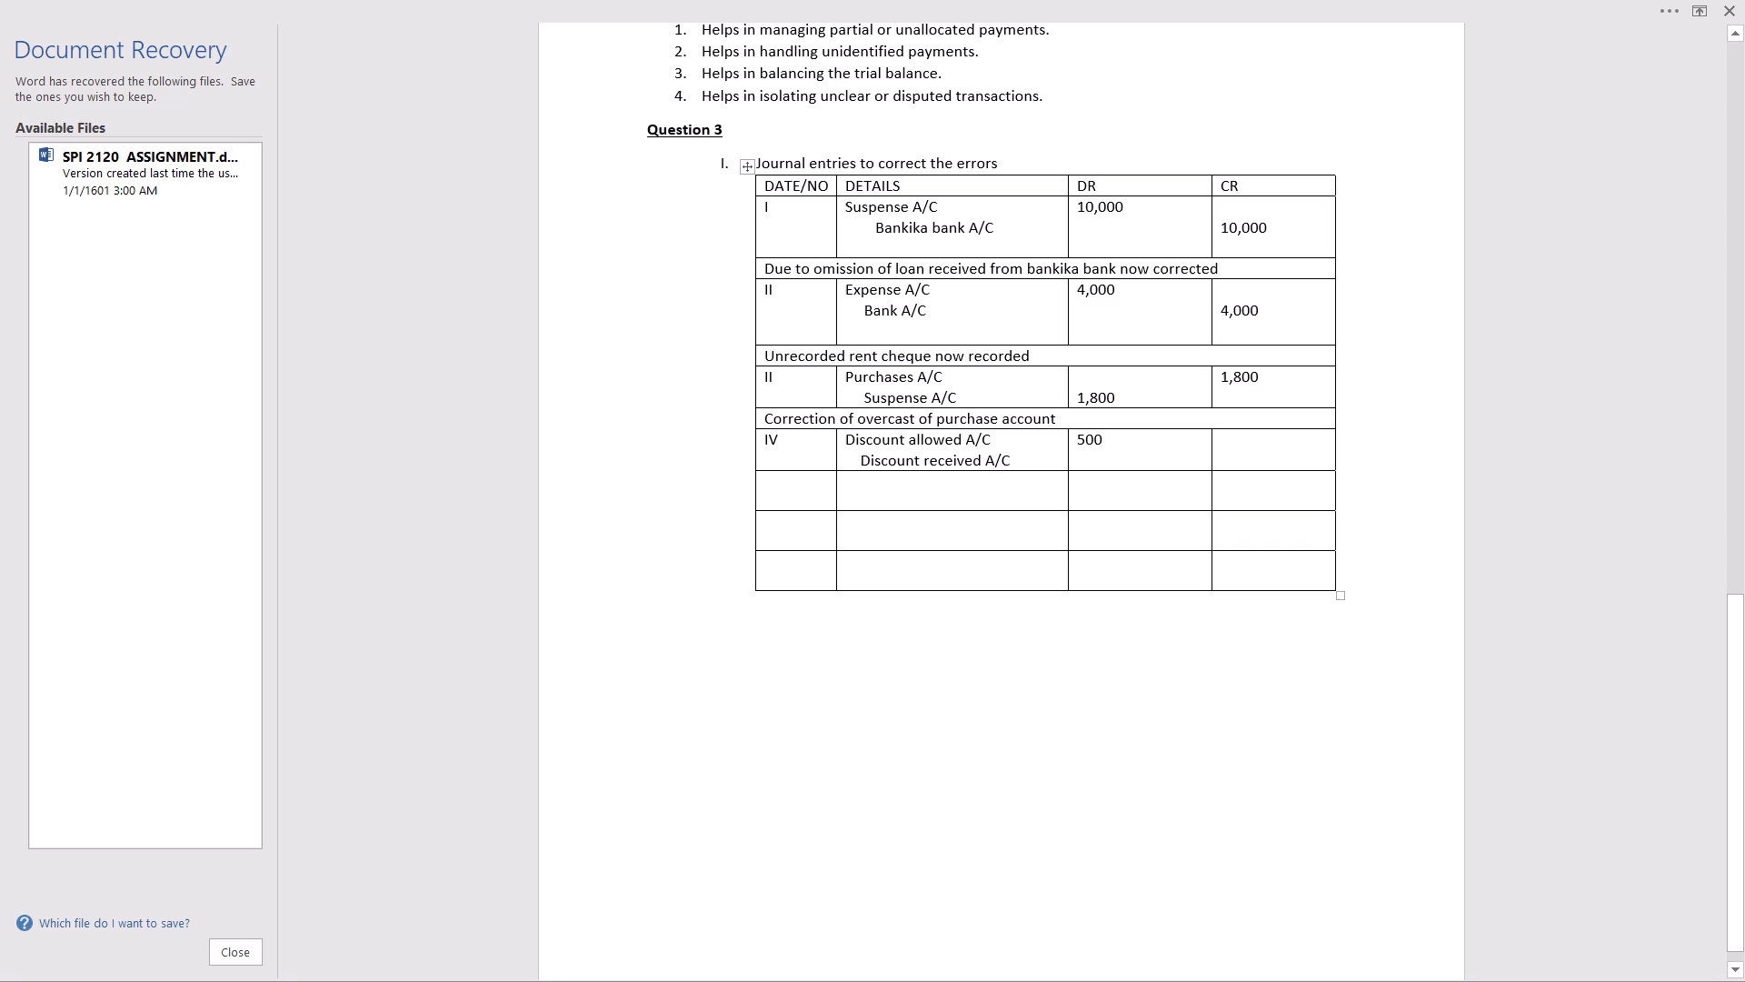
key(Return)
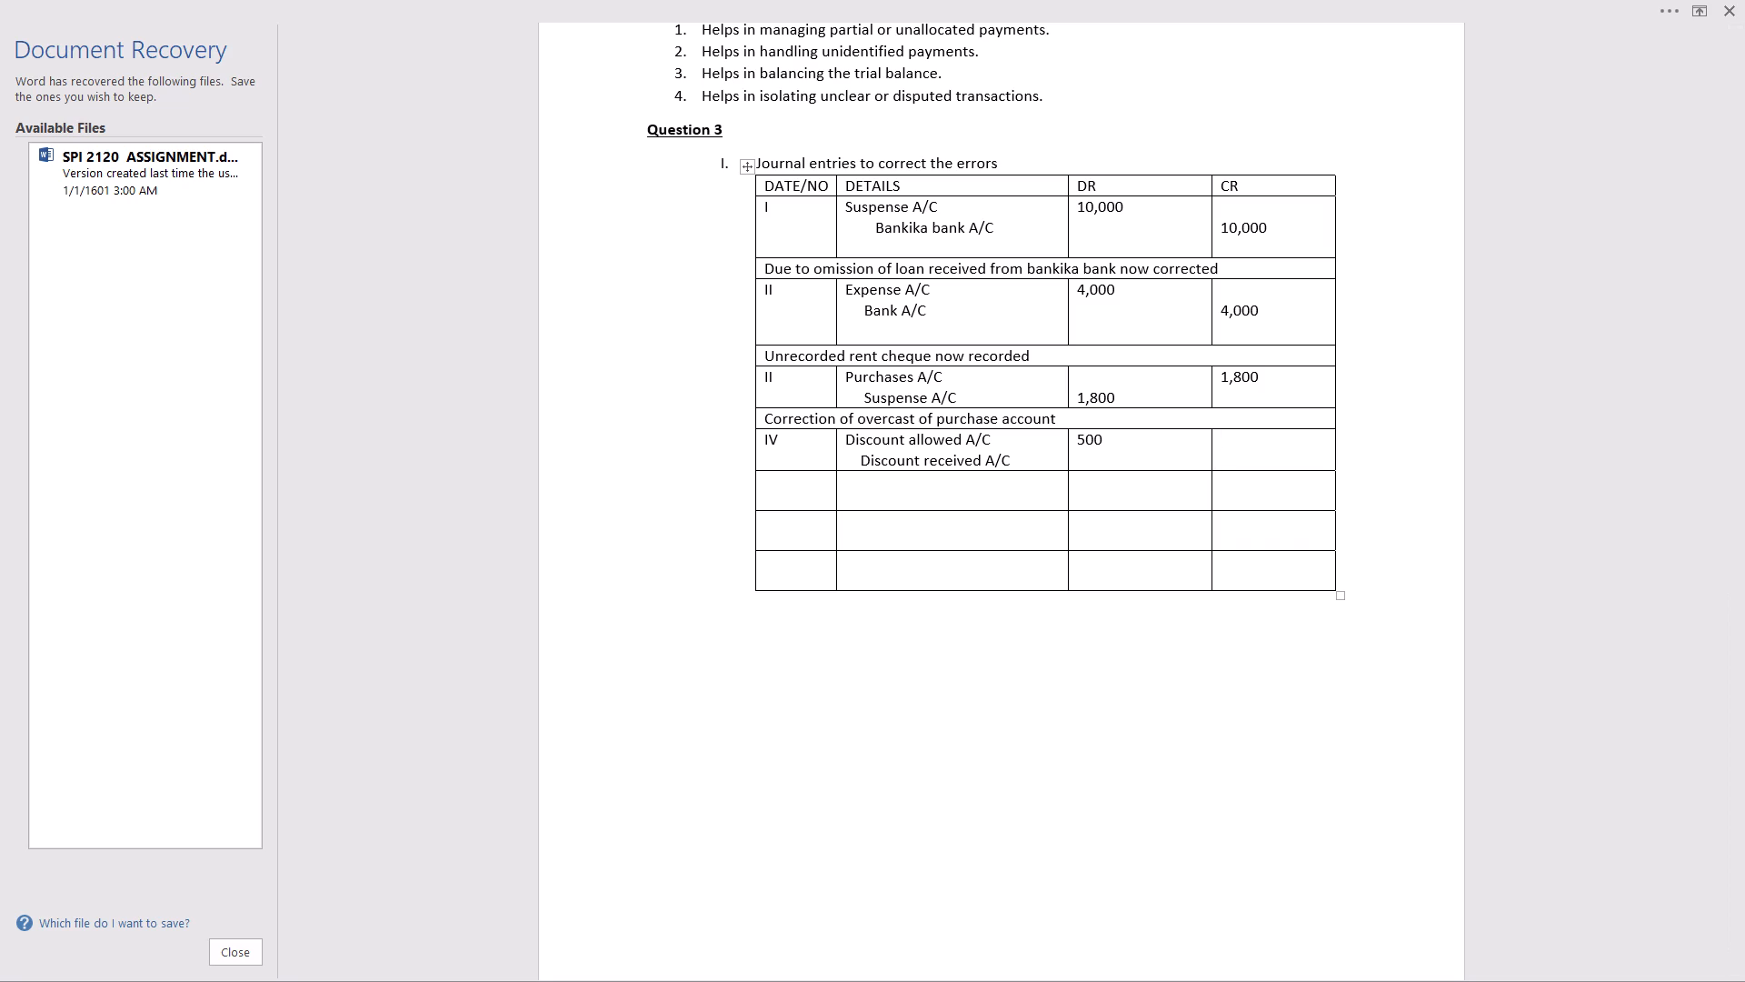
text(500)
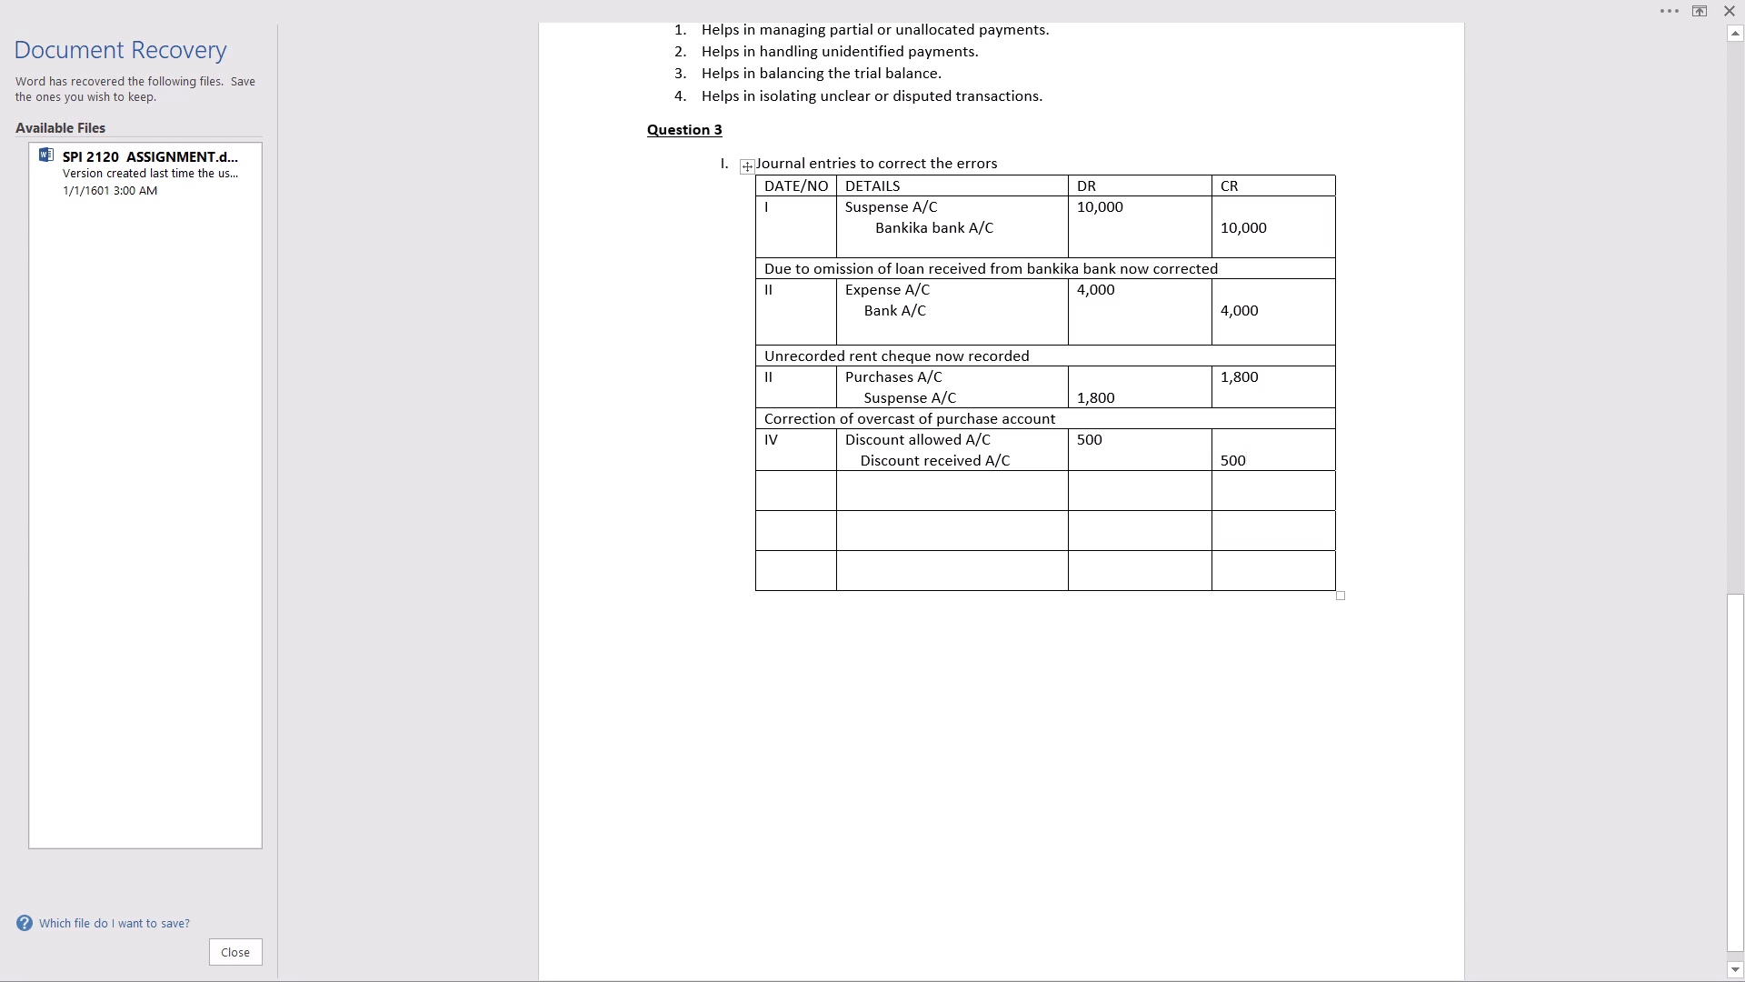
Reduce the height of the blank row below entry IV to about one text line.
click(886, 514)
drag(886, 510, 886, 485)
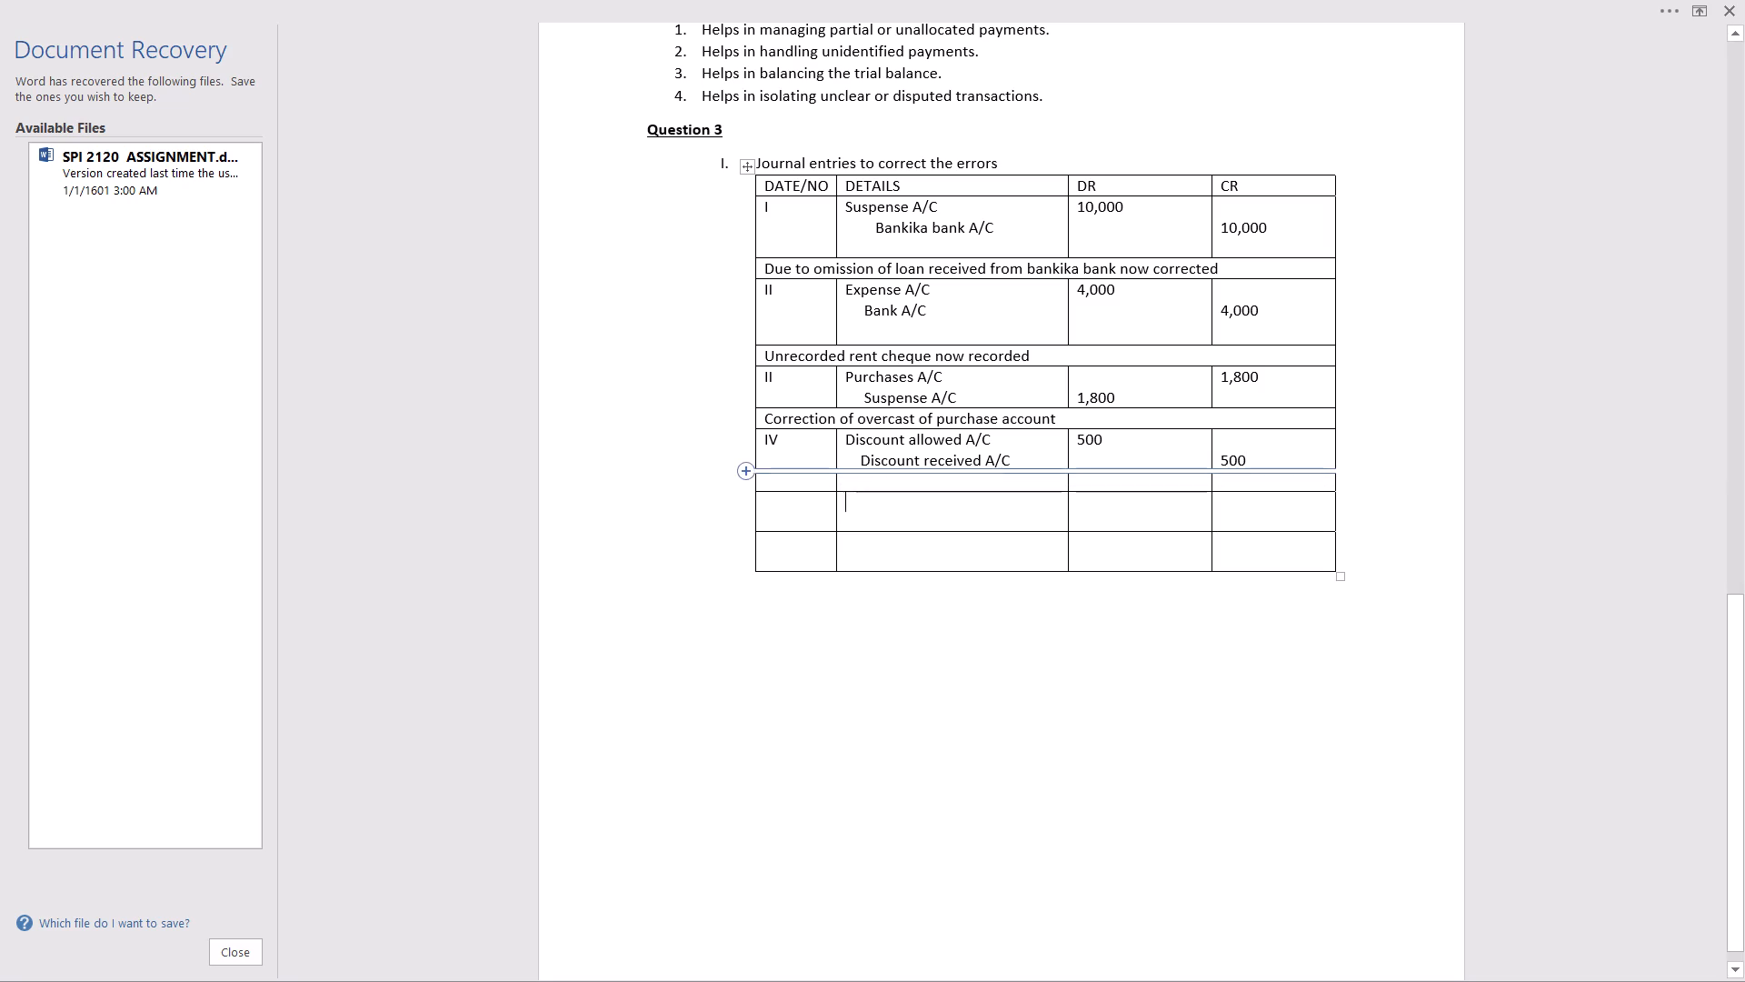
Merge all four cells of the shortened blank row below entry IV into a single narration cell.
drag(773, 476, 1086, 522)
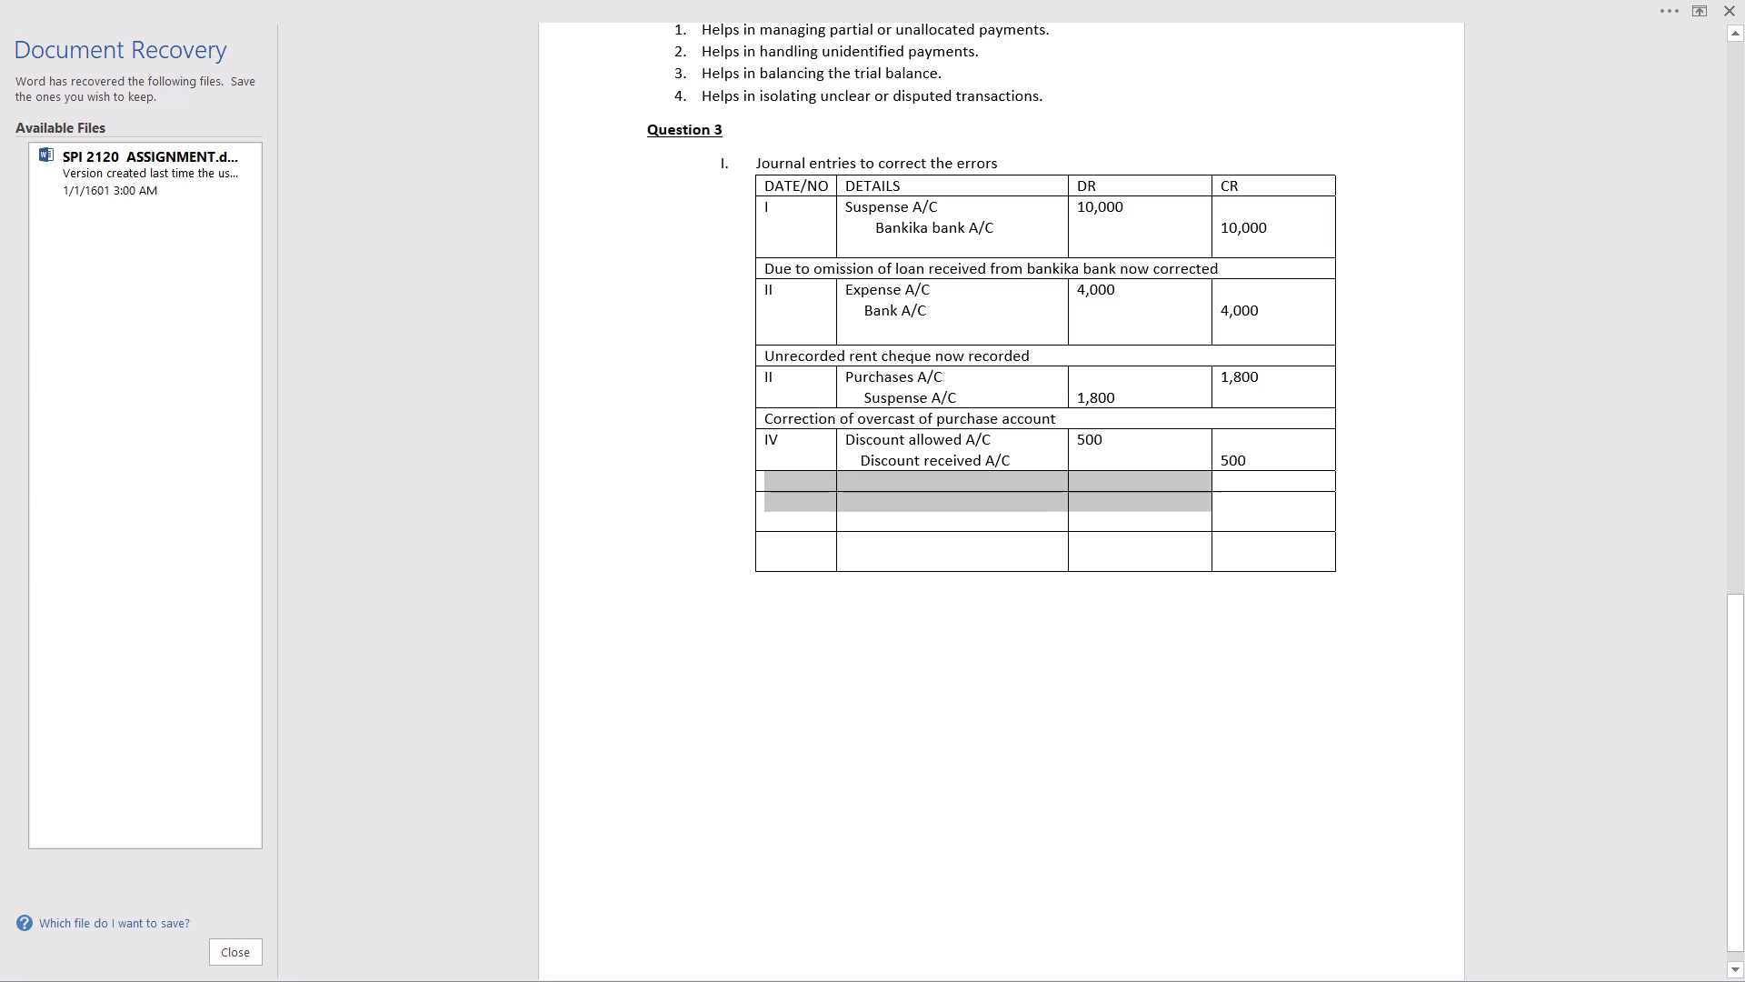
drag(1086, 522, 1295, 481)
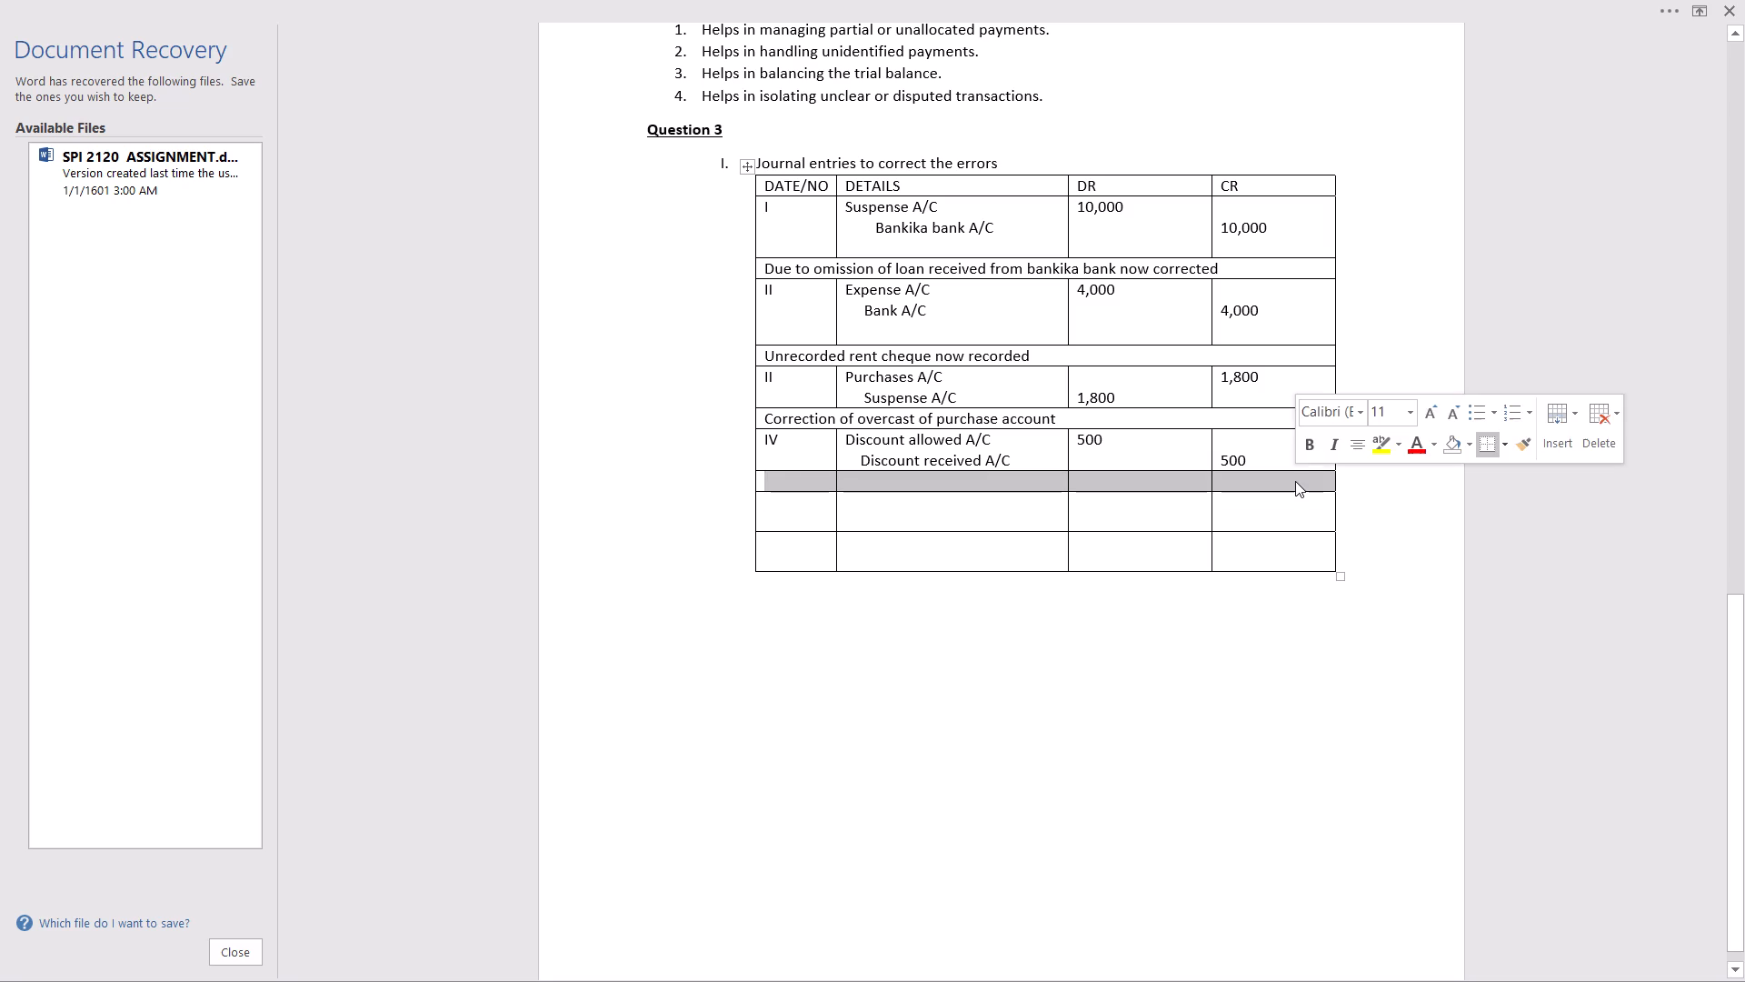
right_click(1295, 481)
click(1357, 653)
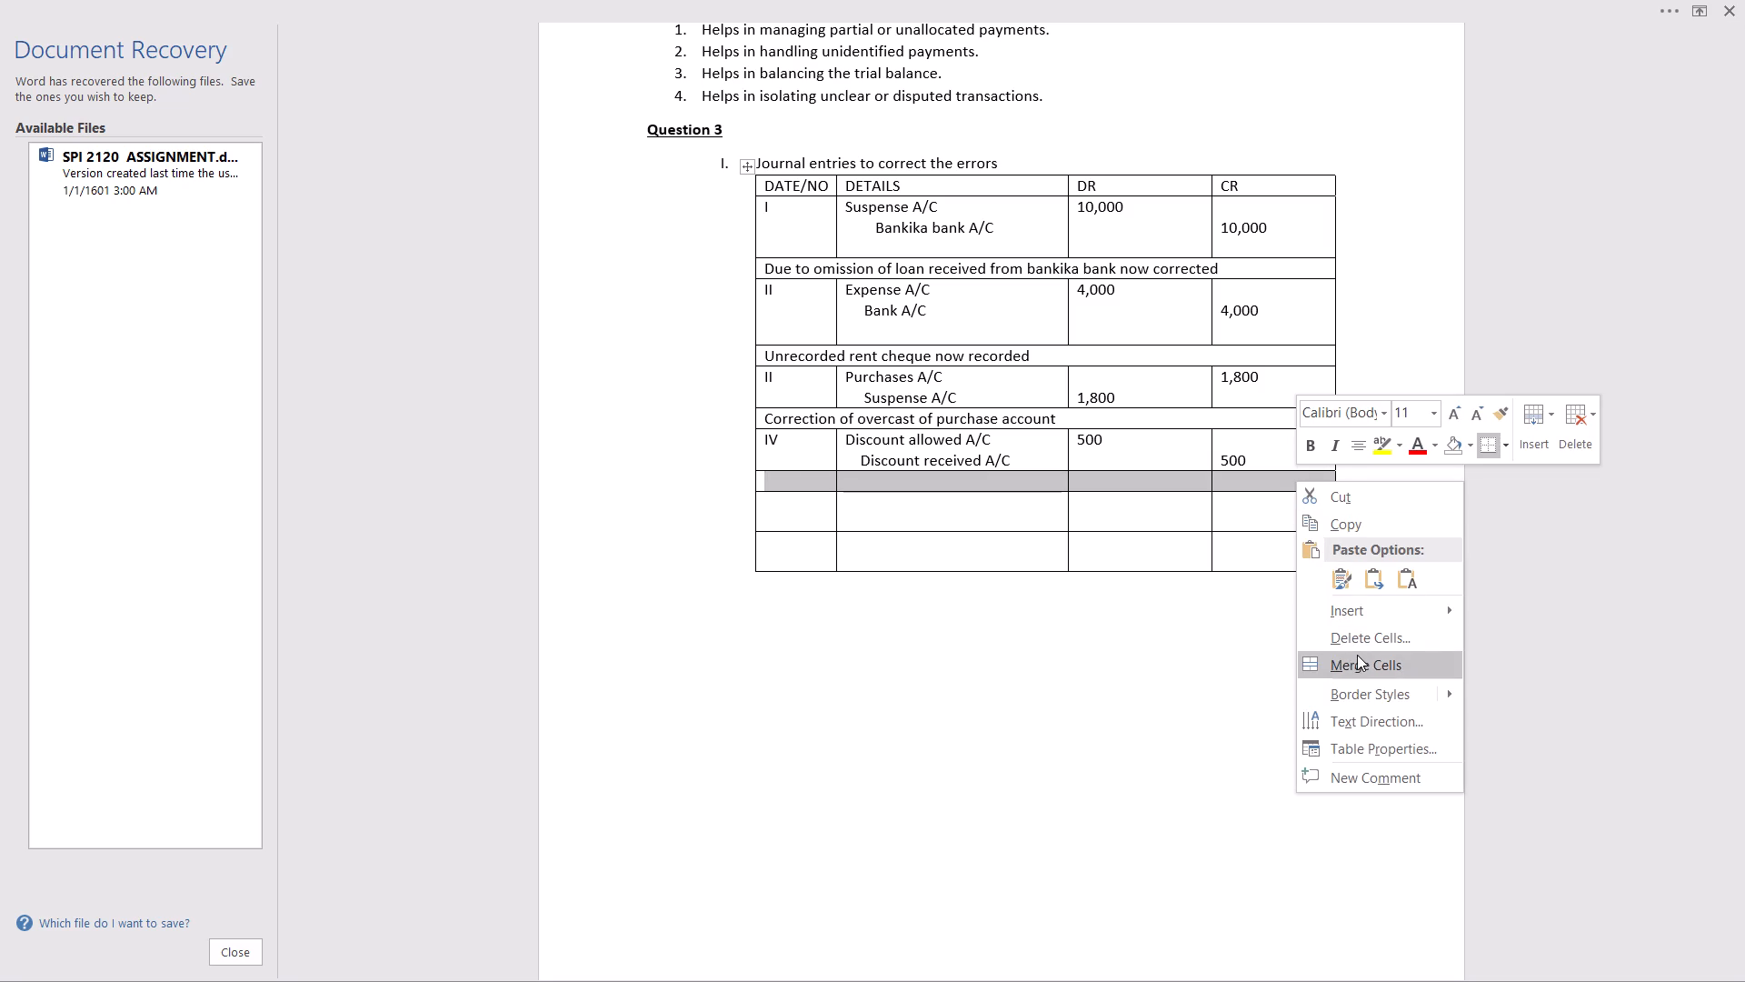
click(1061, 653)
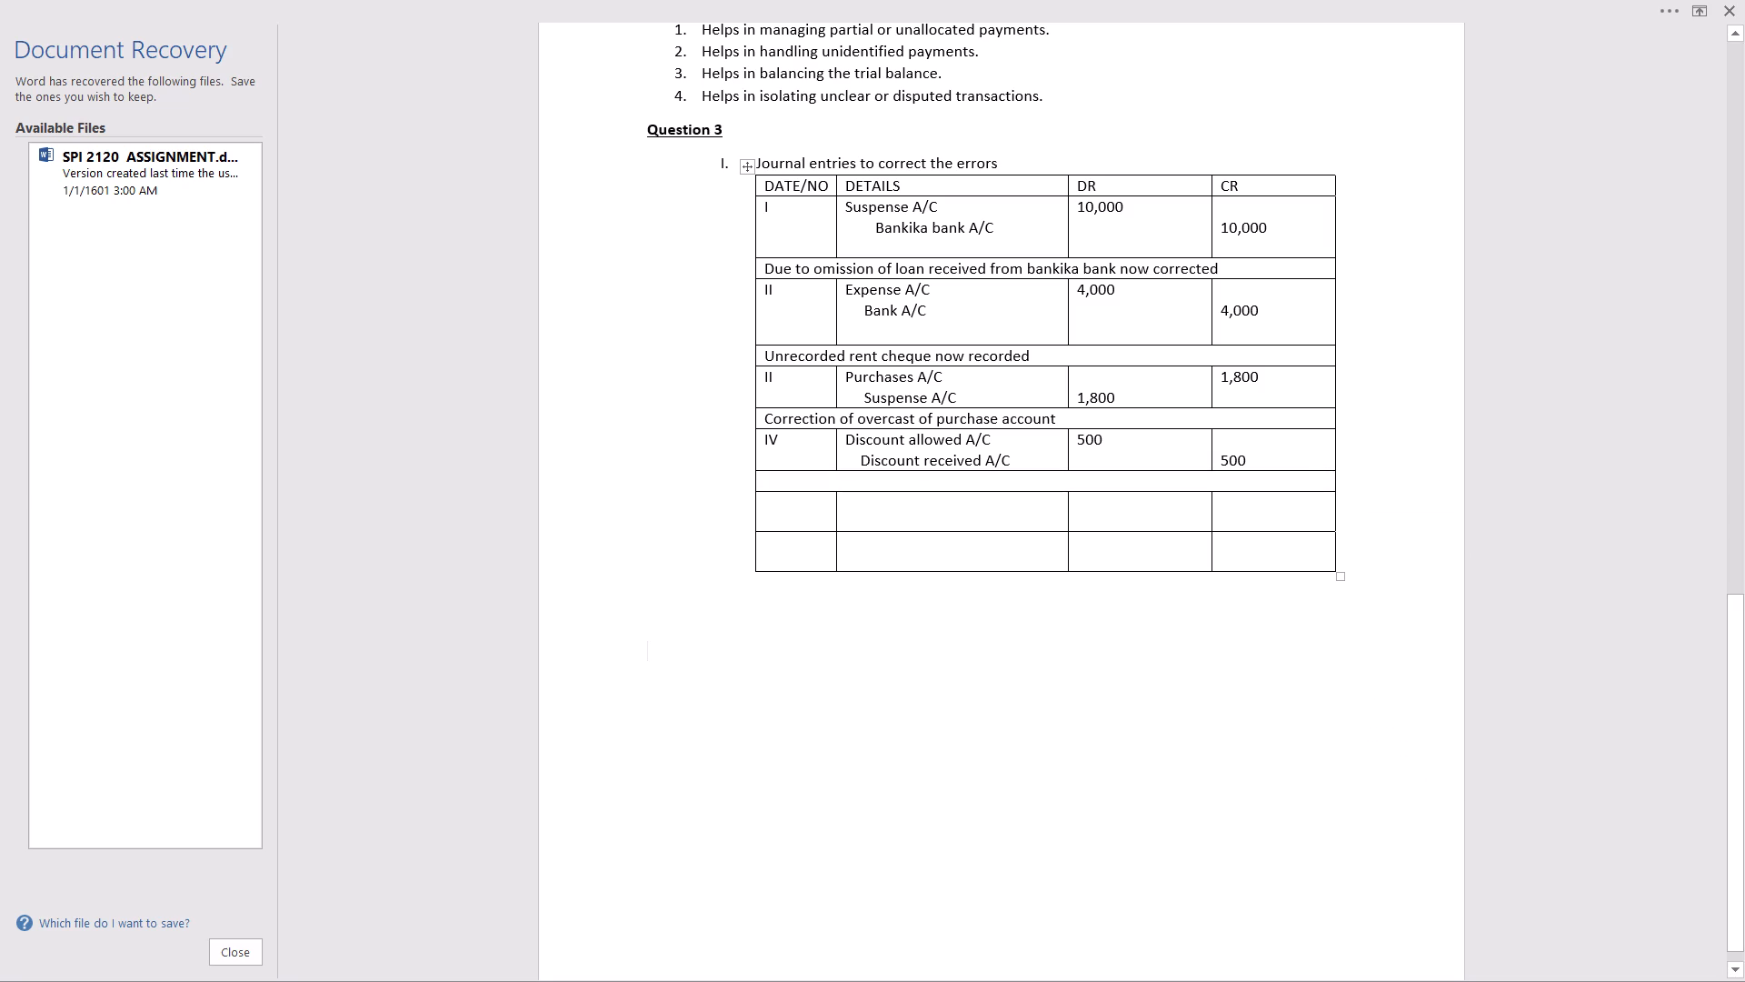
Place the text cursor in the merged row below entry IV, ready for its narration.
click(804, 481)
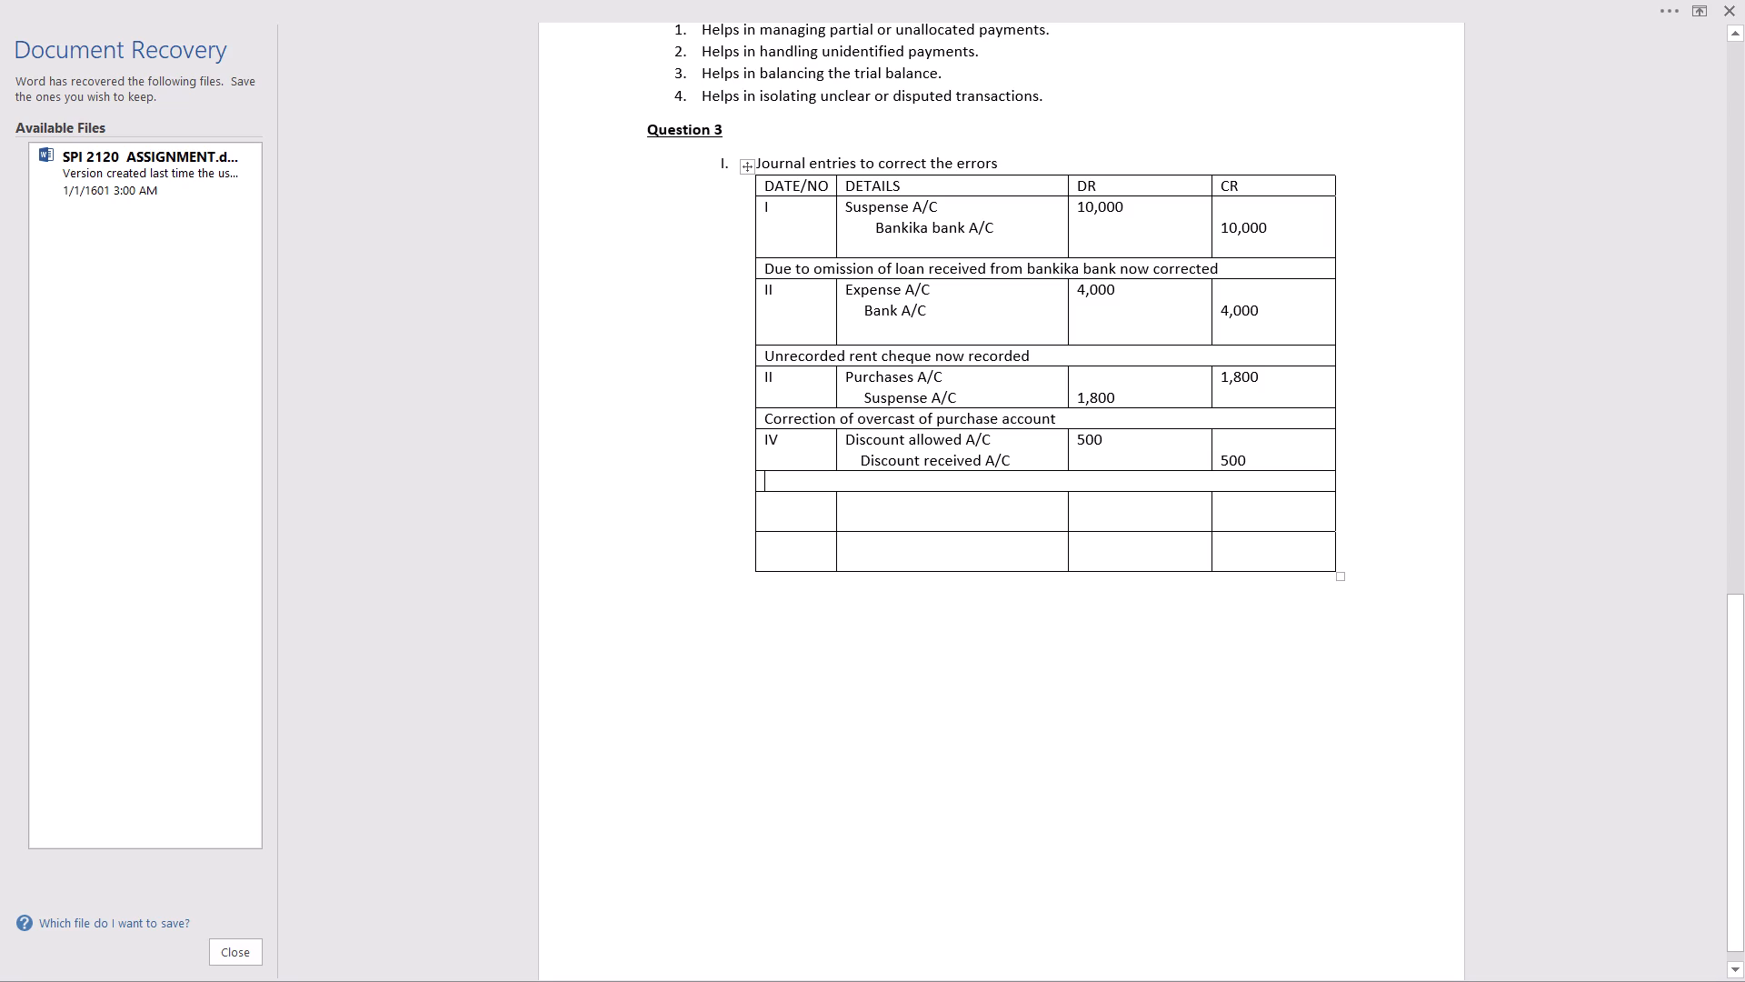
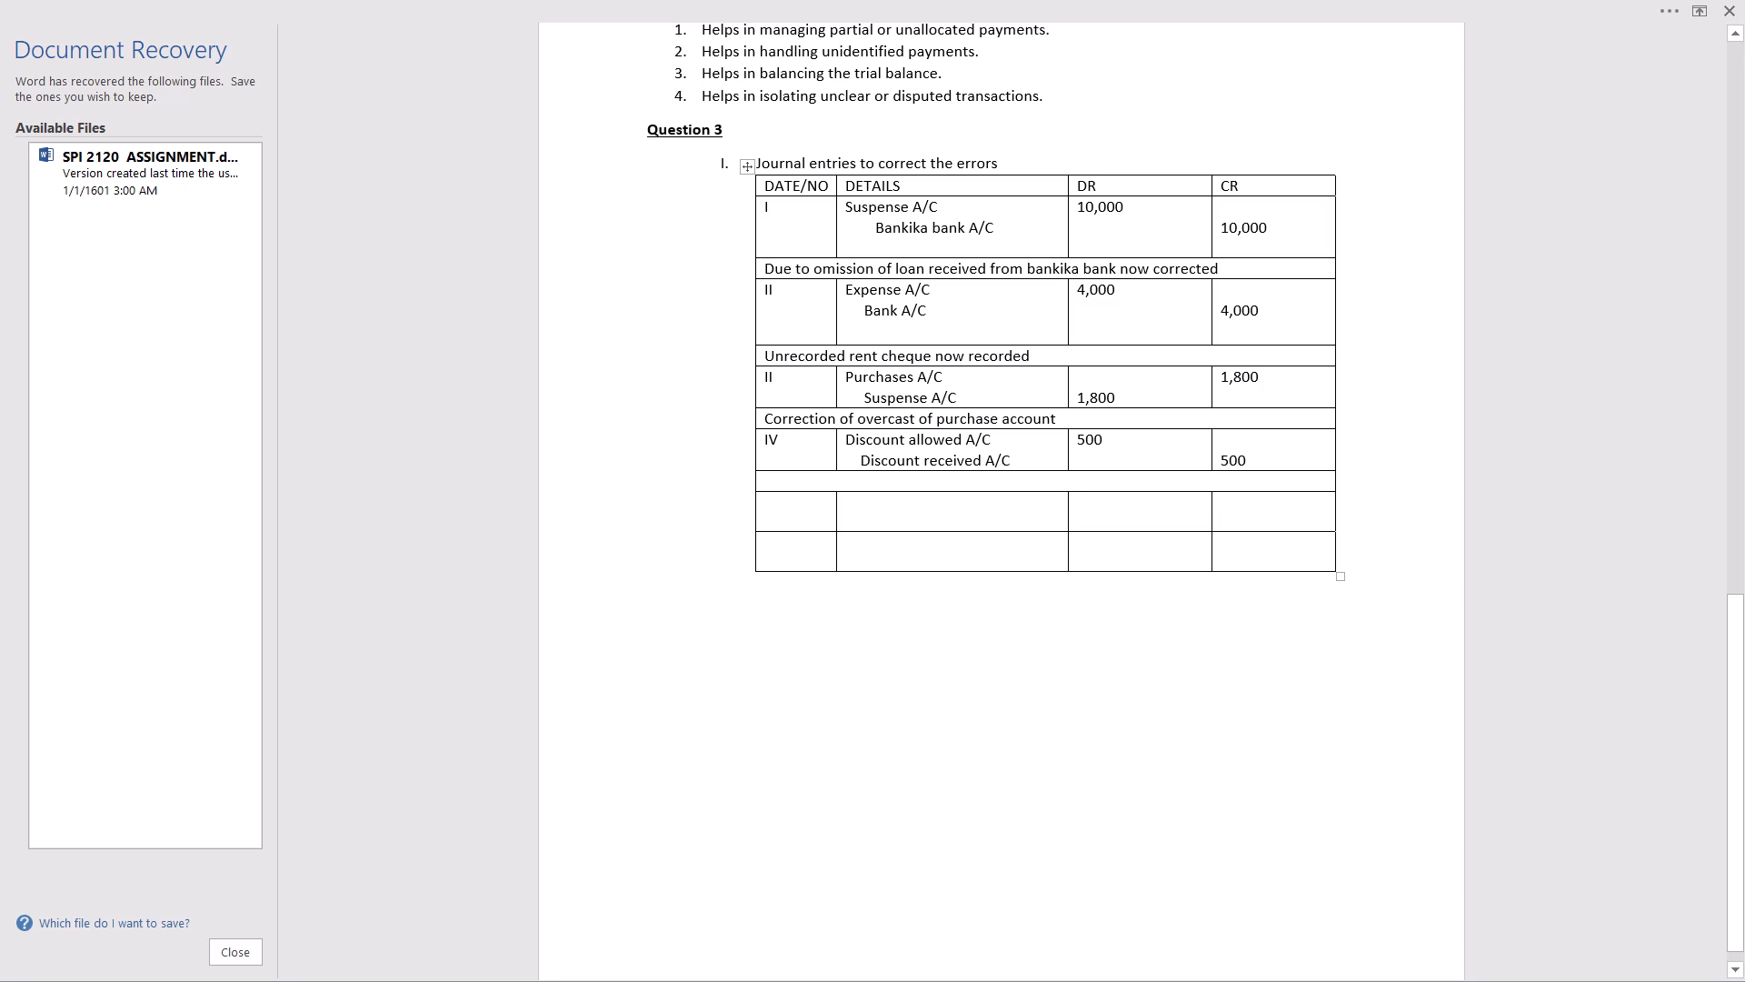
Enter the narration "To transfer the mistakenly debited discount to discount received" in the merged row below entry IV.
key(shift+t)
text(o trans)
text(fer)
key(space)
text(the)
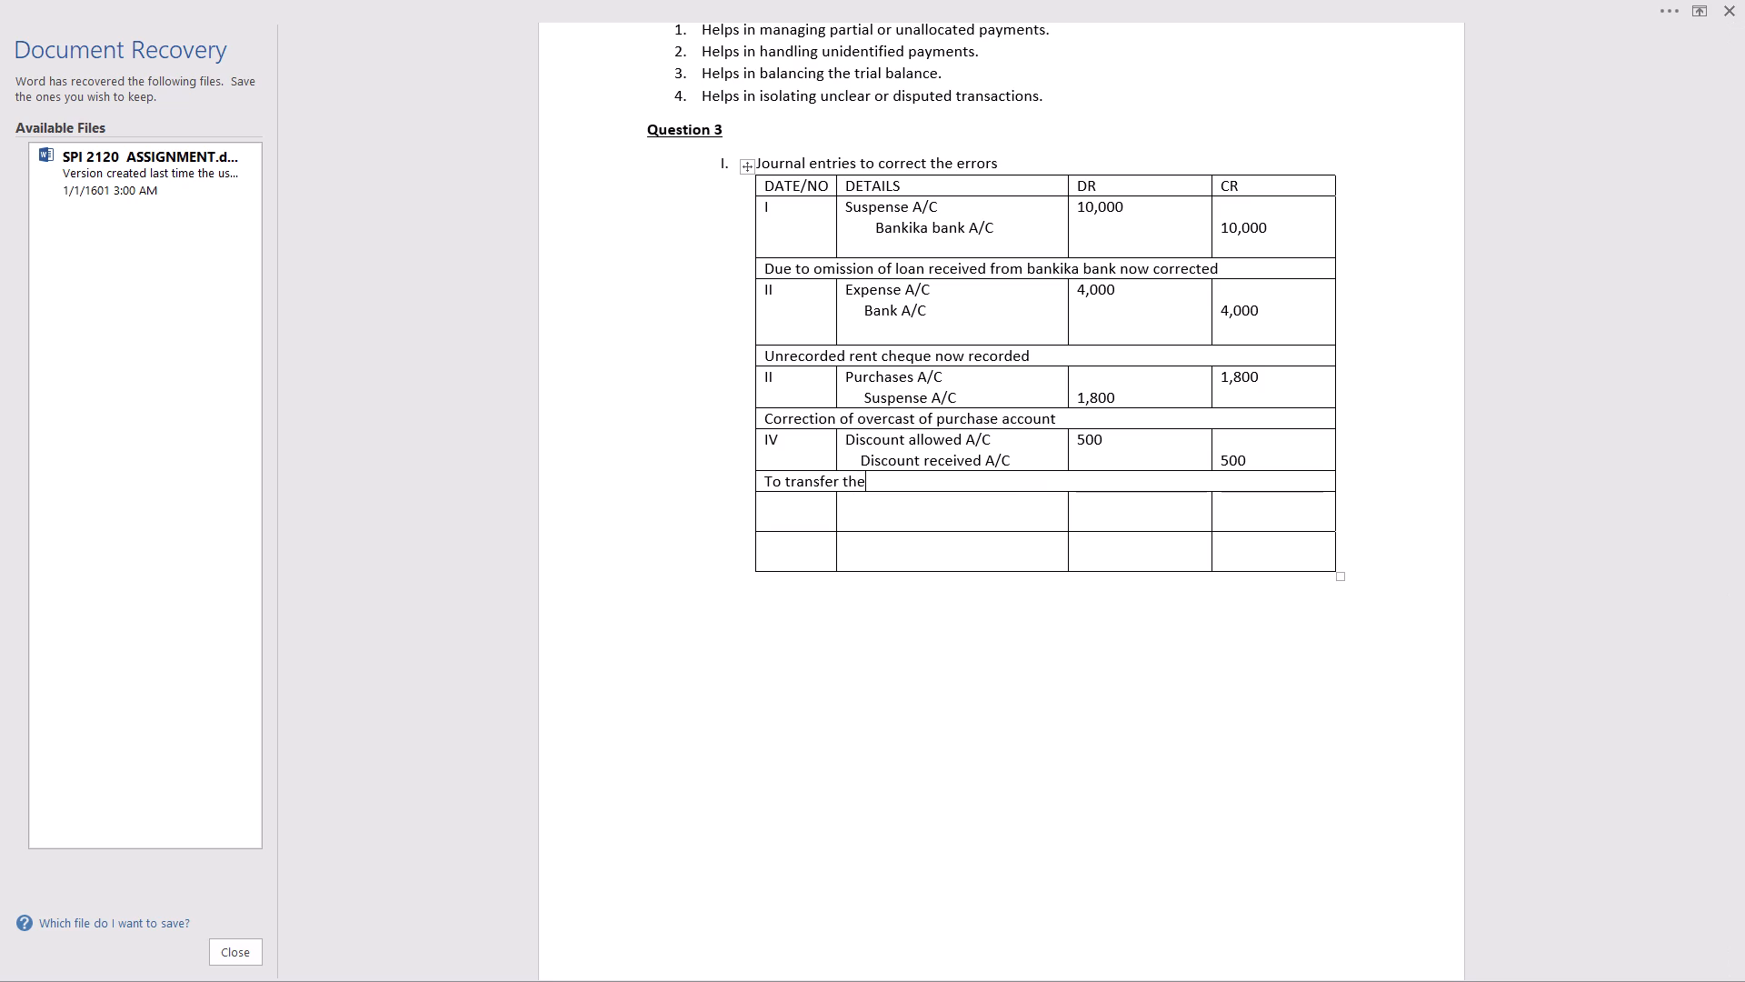
key(space)
text(mi)
text(staken)
text(ly)
key(space)
text(de)
text(bited discoub)
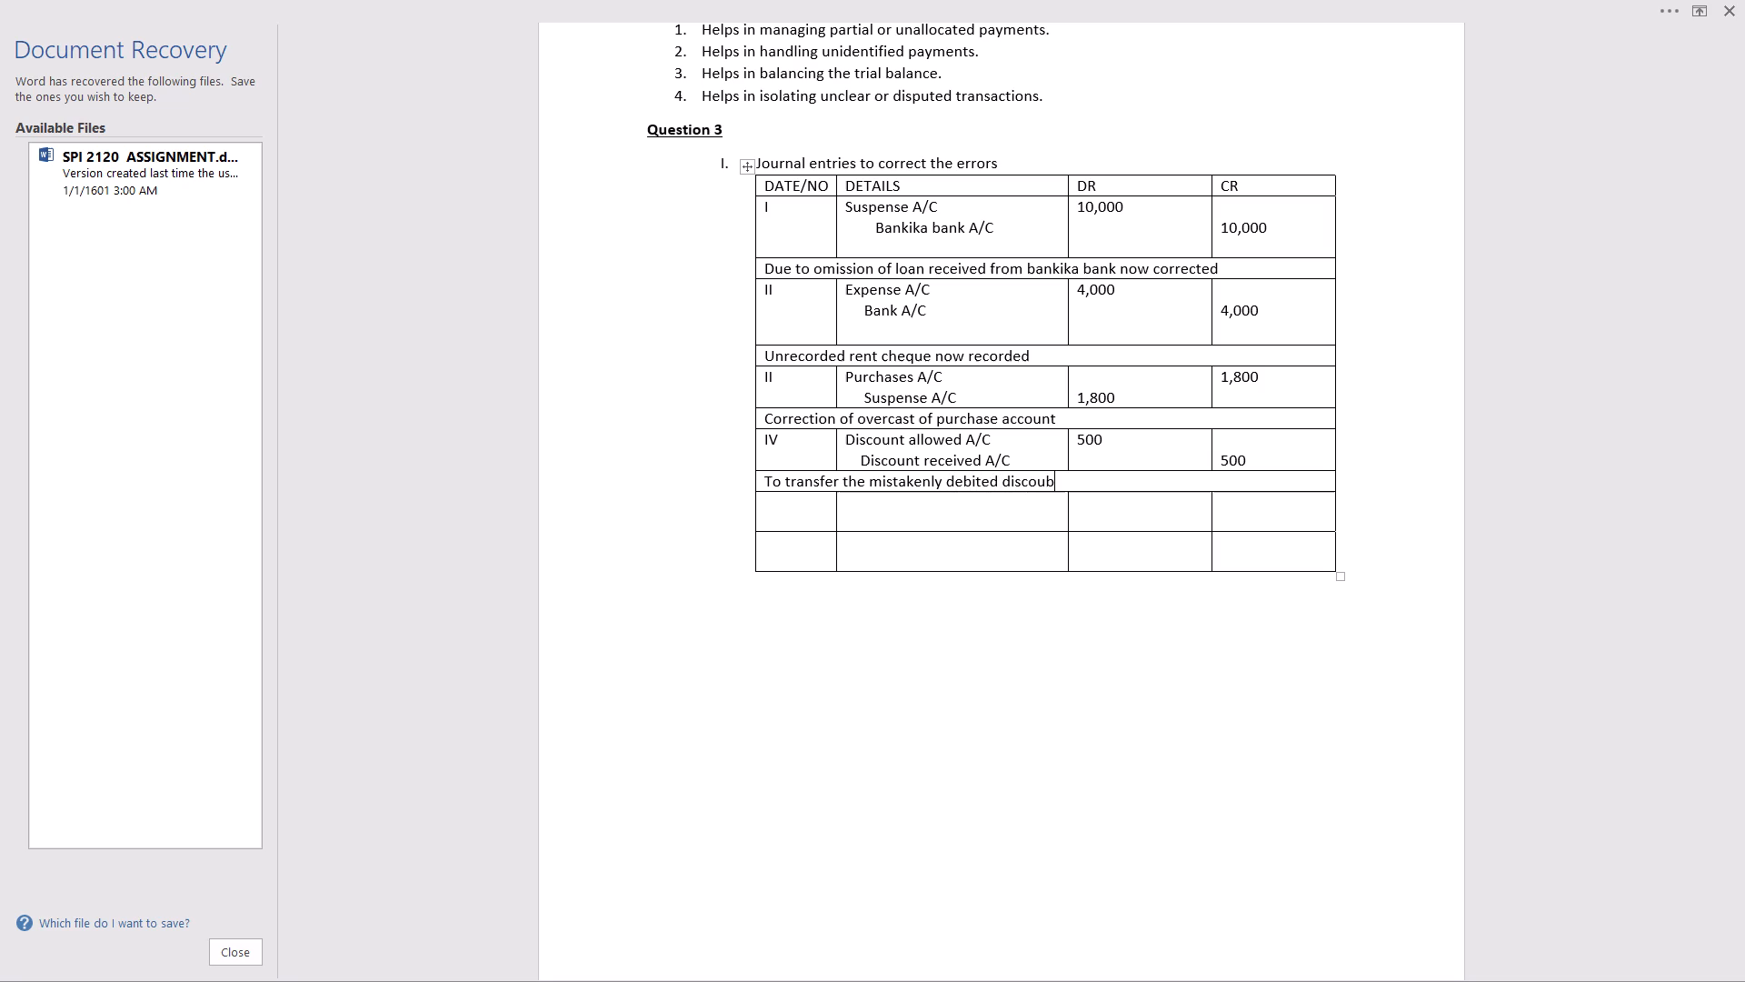
key(BackSpace)
text(nt)
key(space)
text(to)
key(space)
text(di)
text(scount received)
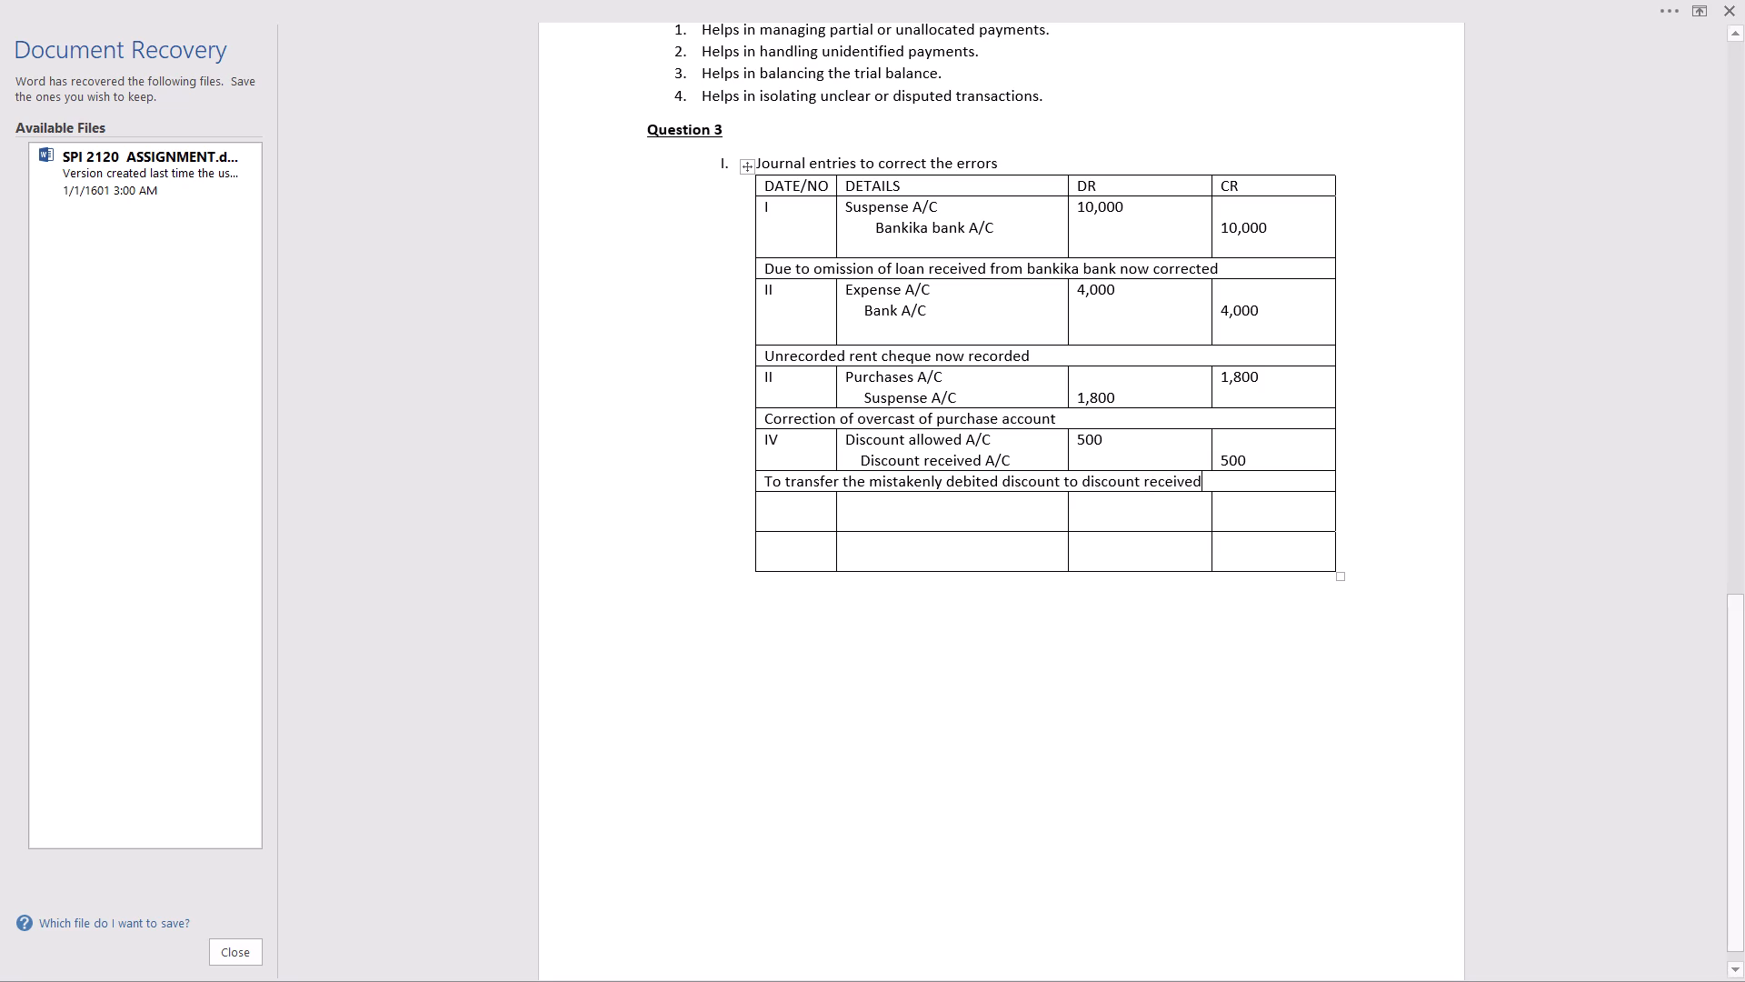
Increase the height of the blank row below the entry IV narration to almost three text lines.
drag(866, 533, 867, 533)
drag(867, 533, 870, 548)
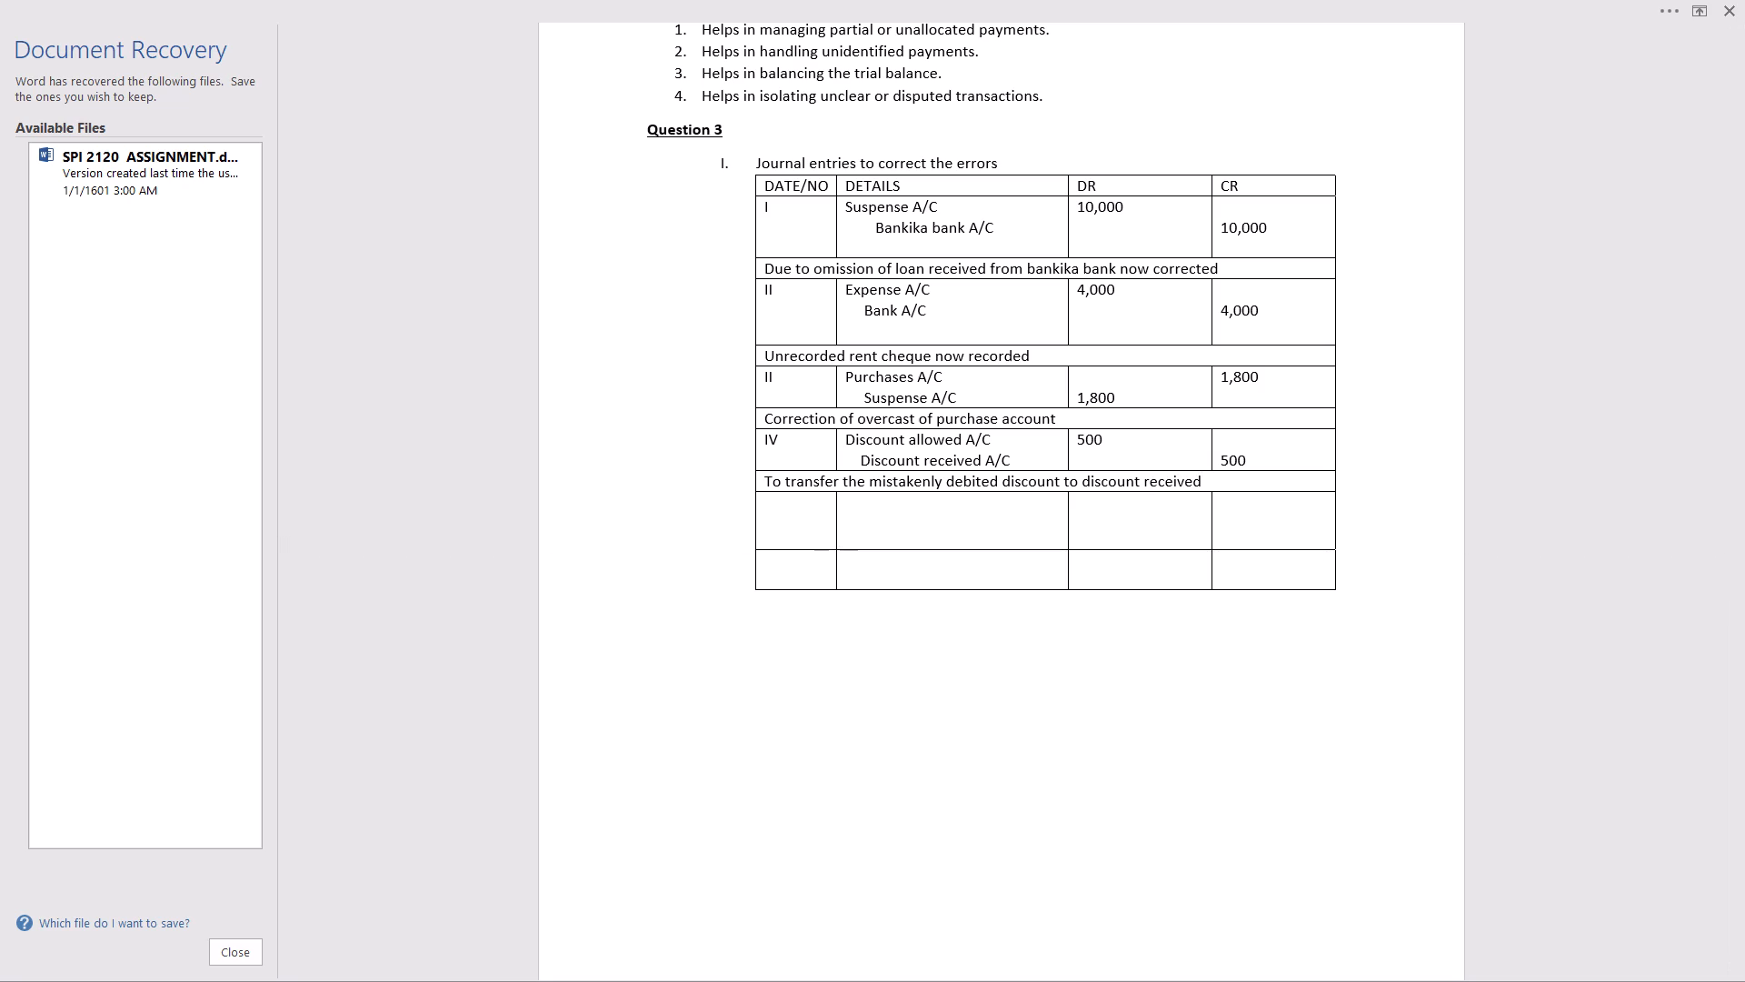
Number the enlarged blank row as entry V and enter Suspense A/C as its first account in the details column.
click(770, 506)
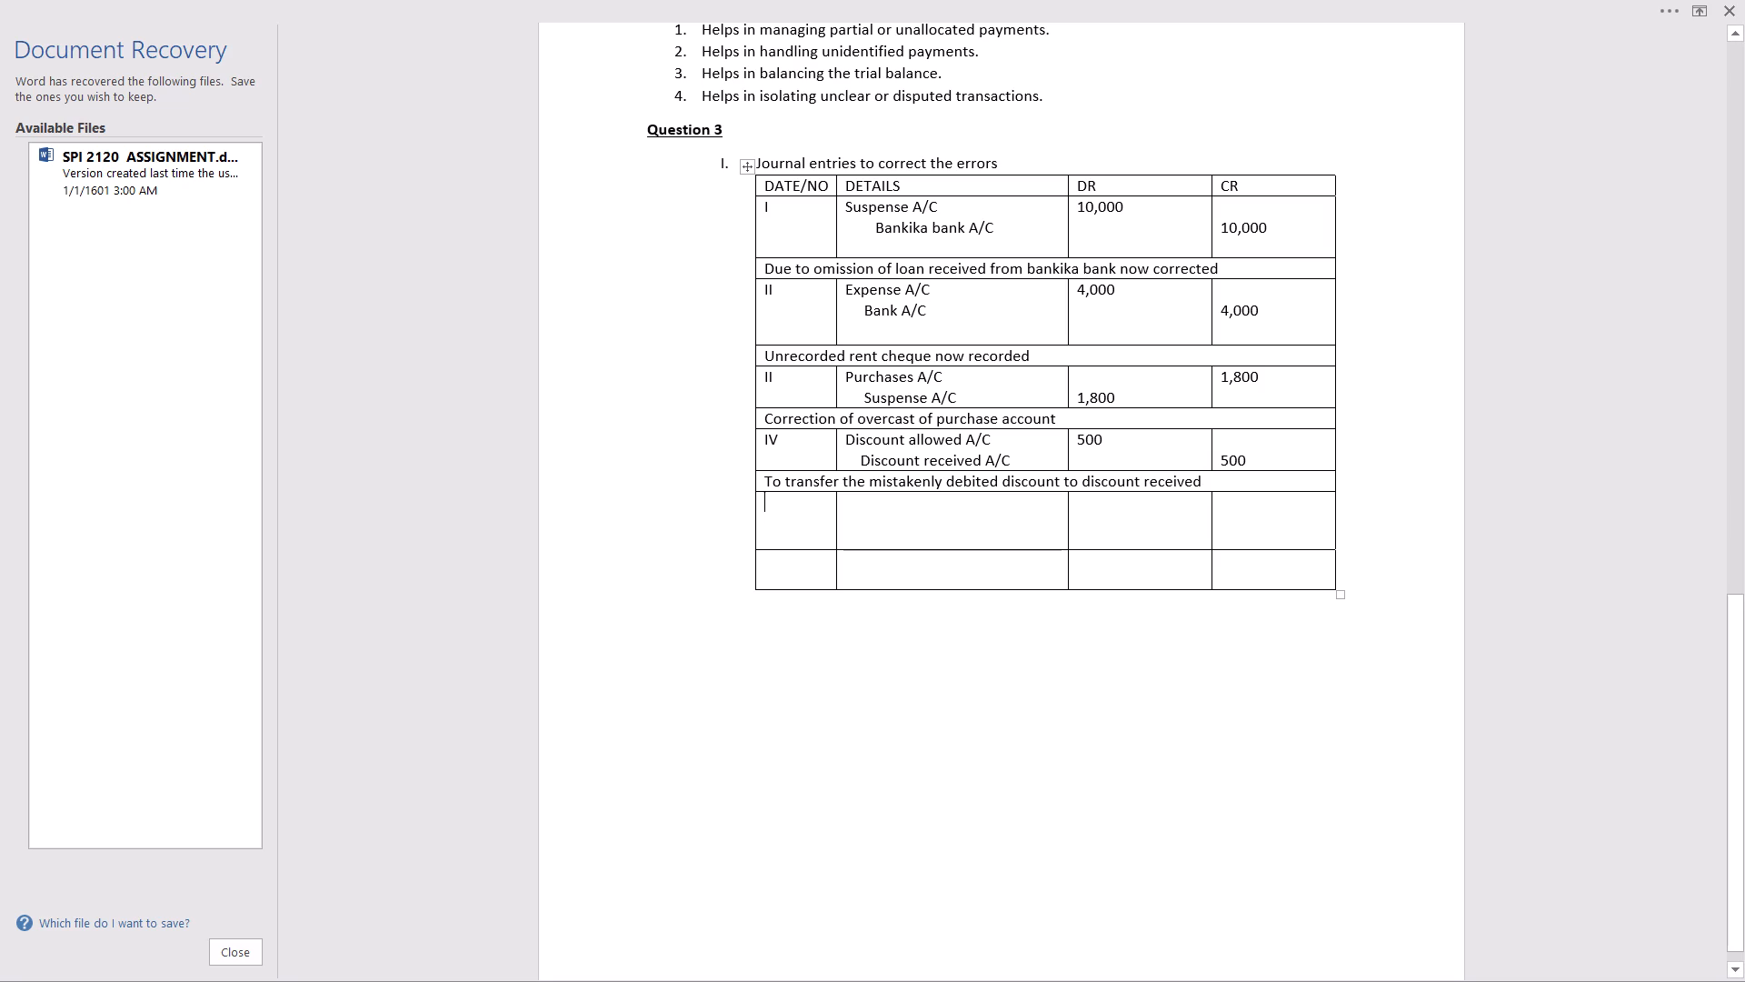
key(shift+v)
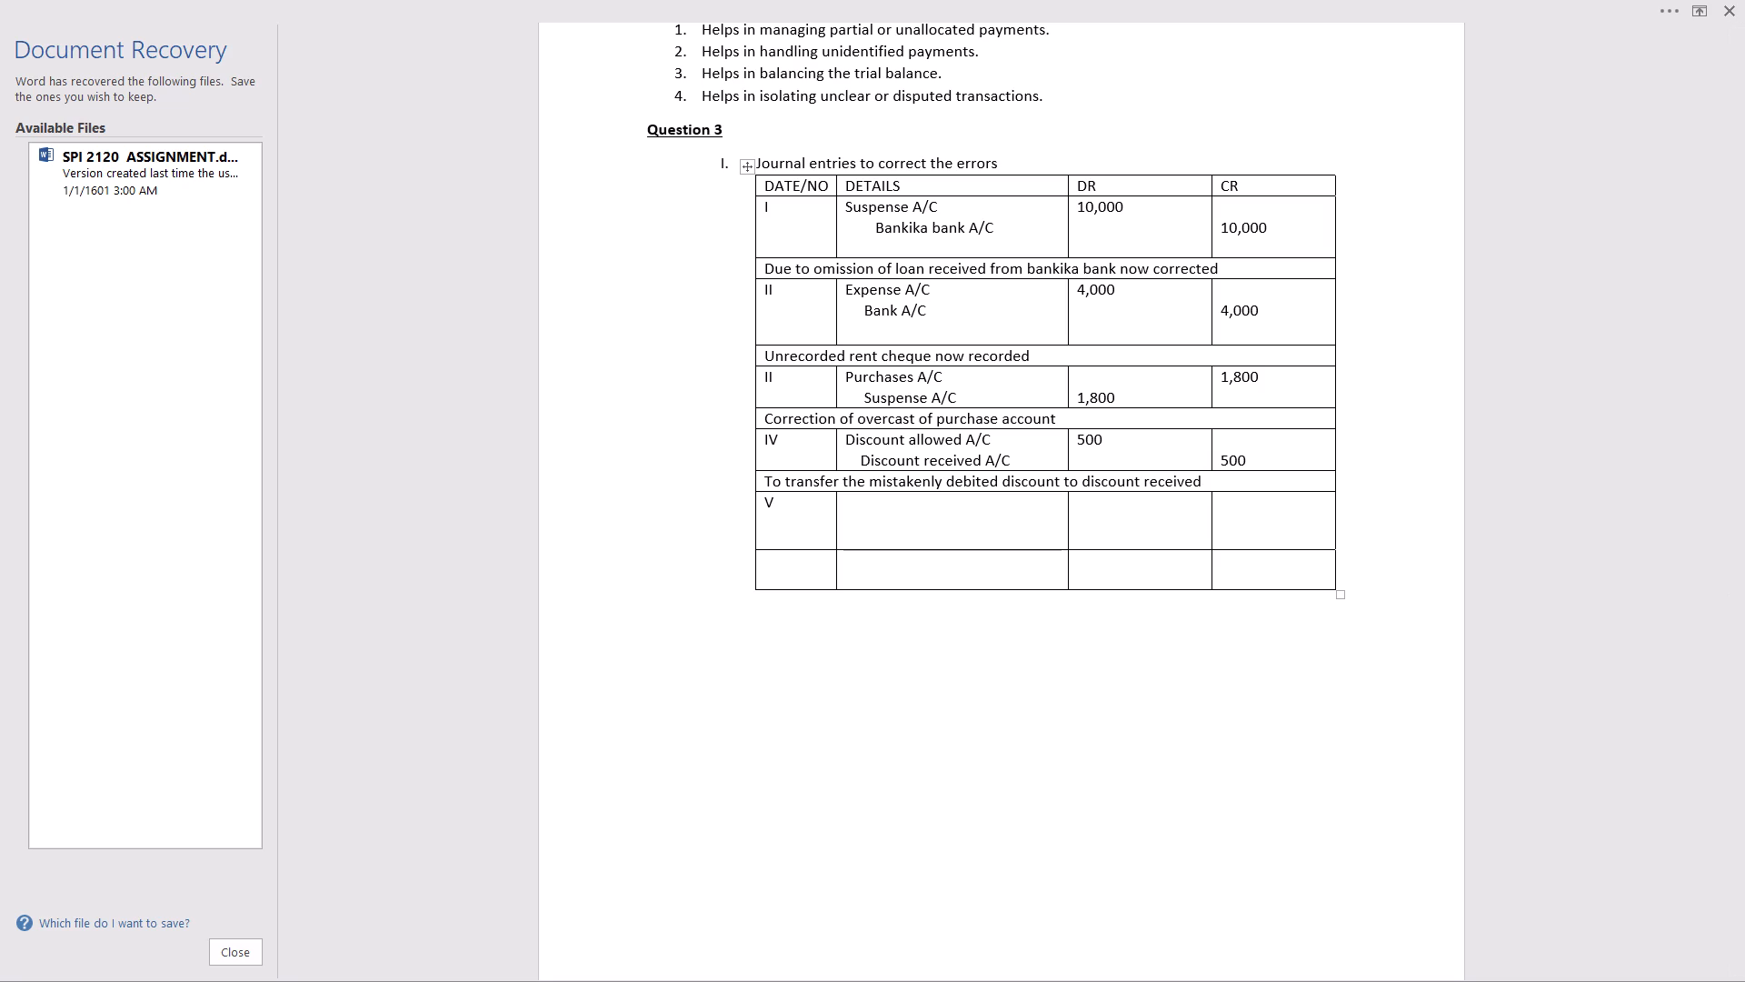
click(852, 496)
text(Suspe)
key(n)
text(se a)
key(BackSpace)
key(shift+a)
key(slash)
key(shift+c)
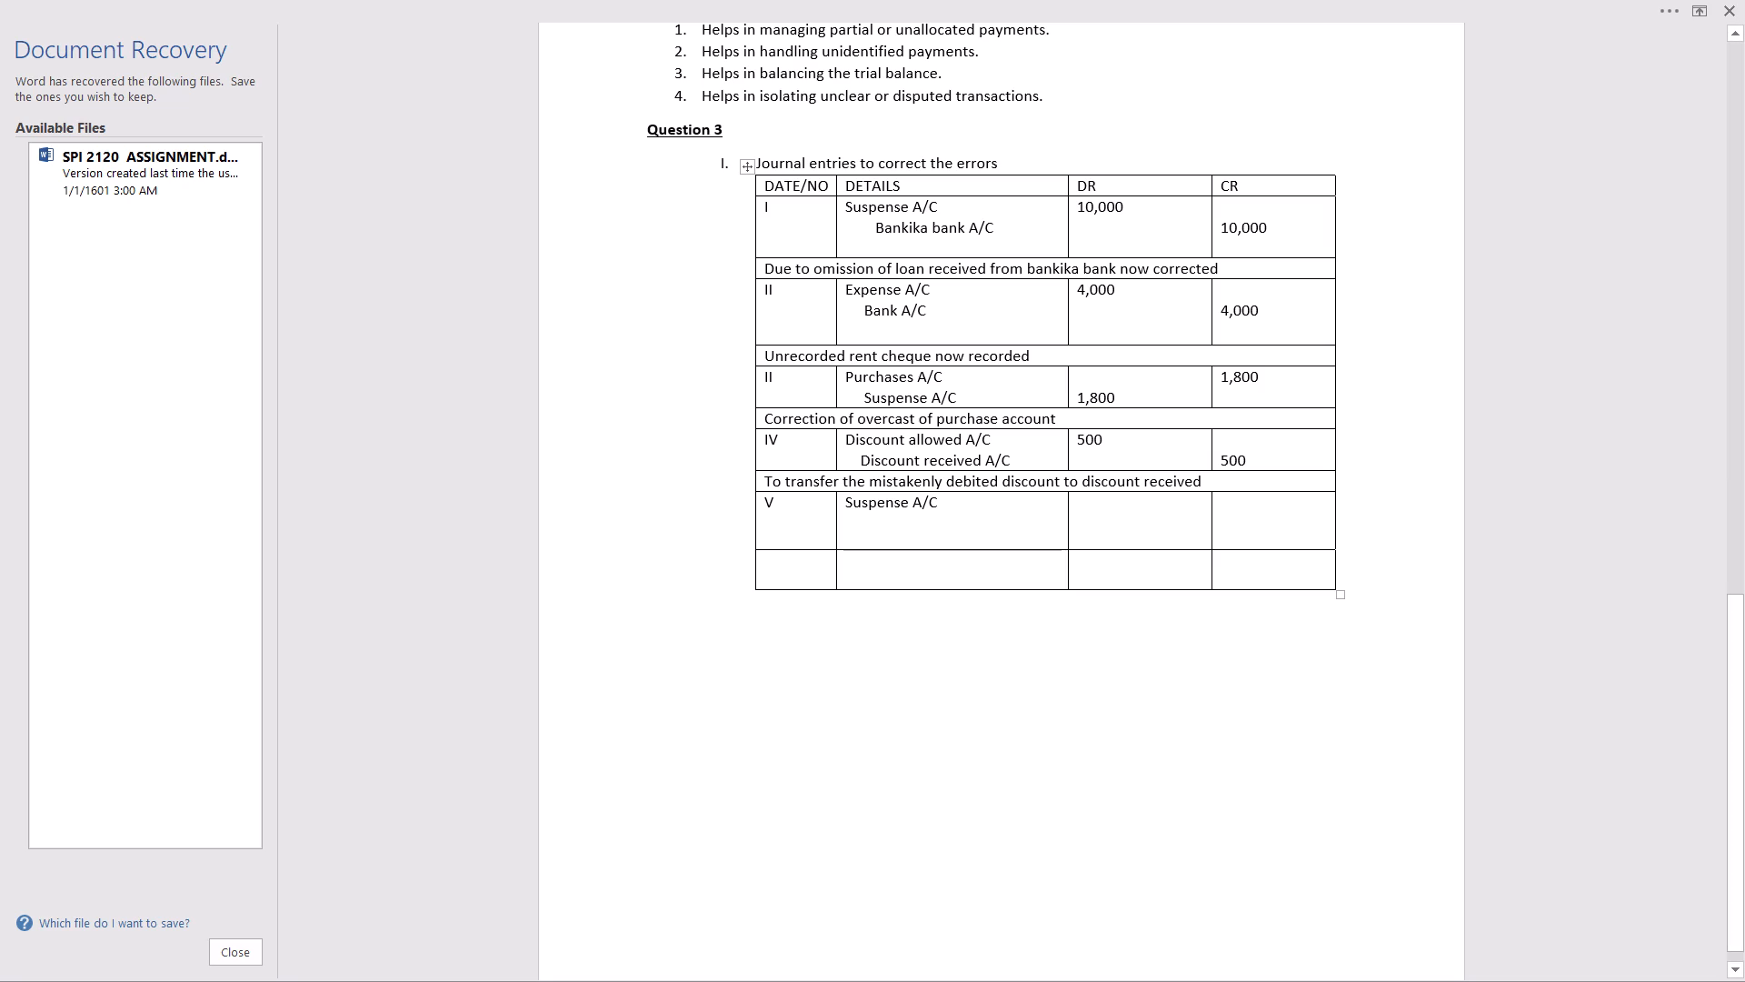
Enter 7,500 as the credit amount for entry V, level with Suspense A/C.
click(1136, 506)
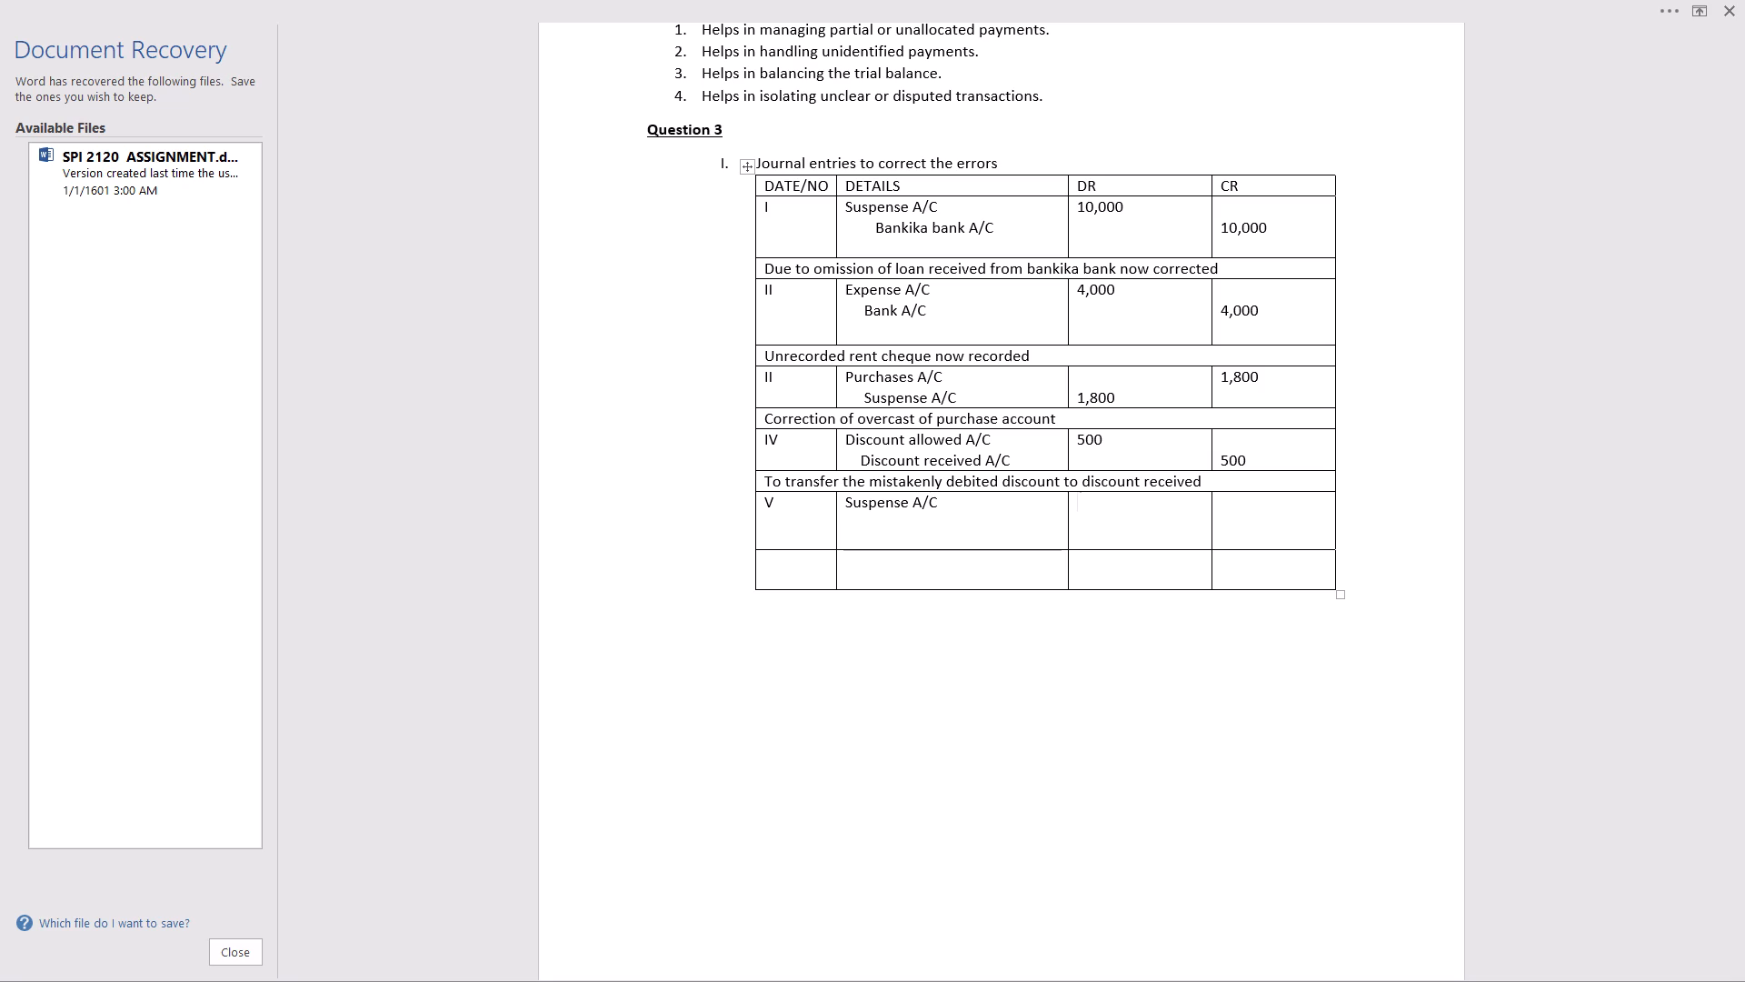
click(1247, 510)
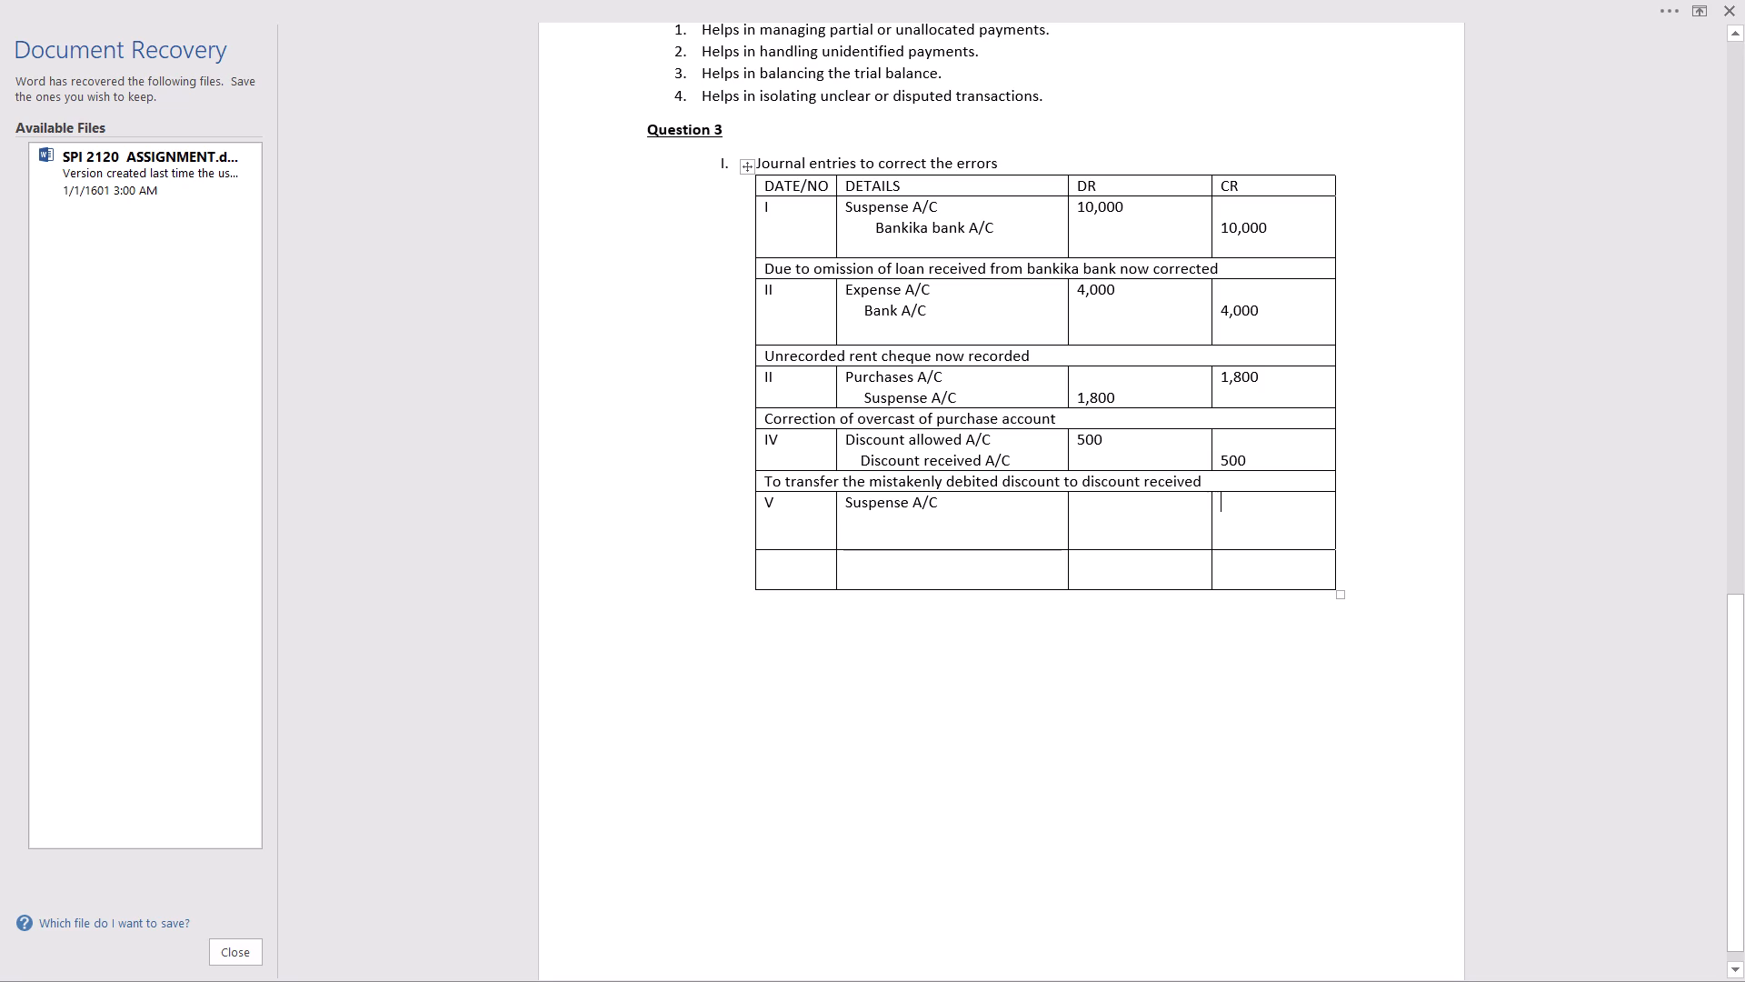
text(7,)
text(500)
Add Sales A/C as an indented second line beneath Suspense A/C in the details of entry V.
click(982, 552)
click(872, 530)
click(967, 489)
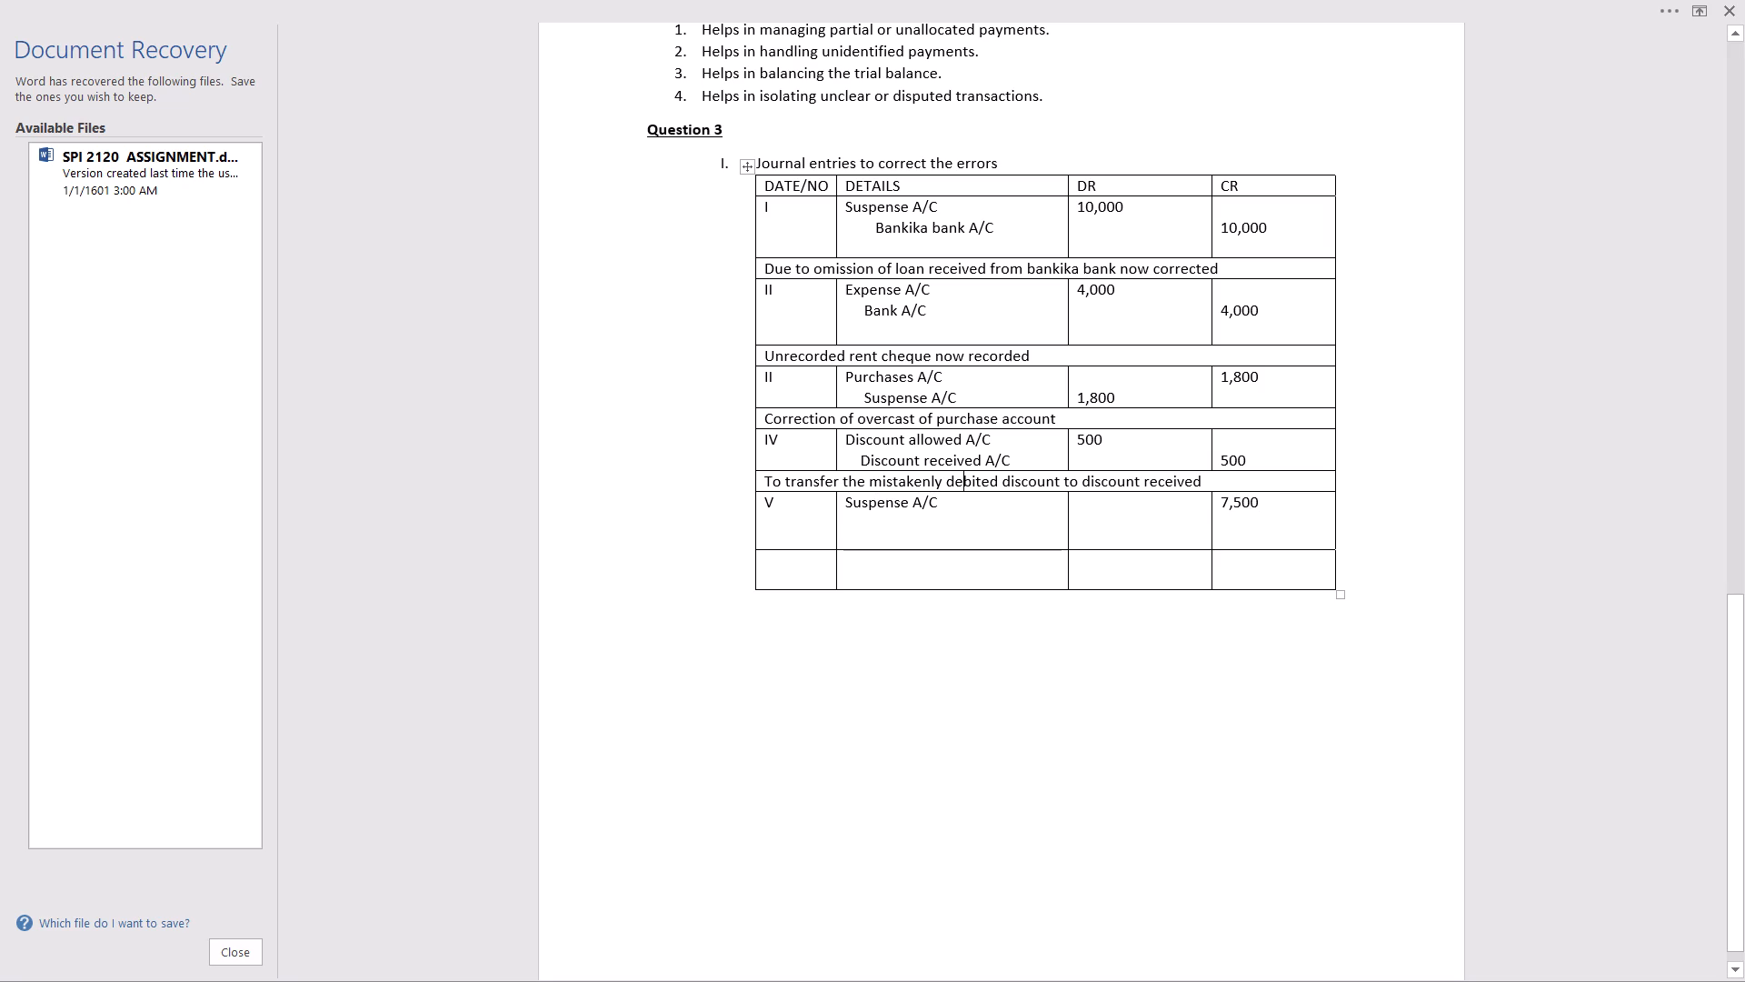
click(967, 501)
key(Return)
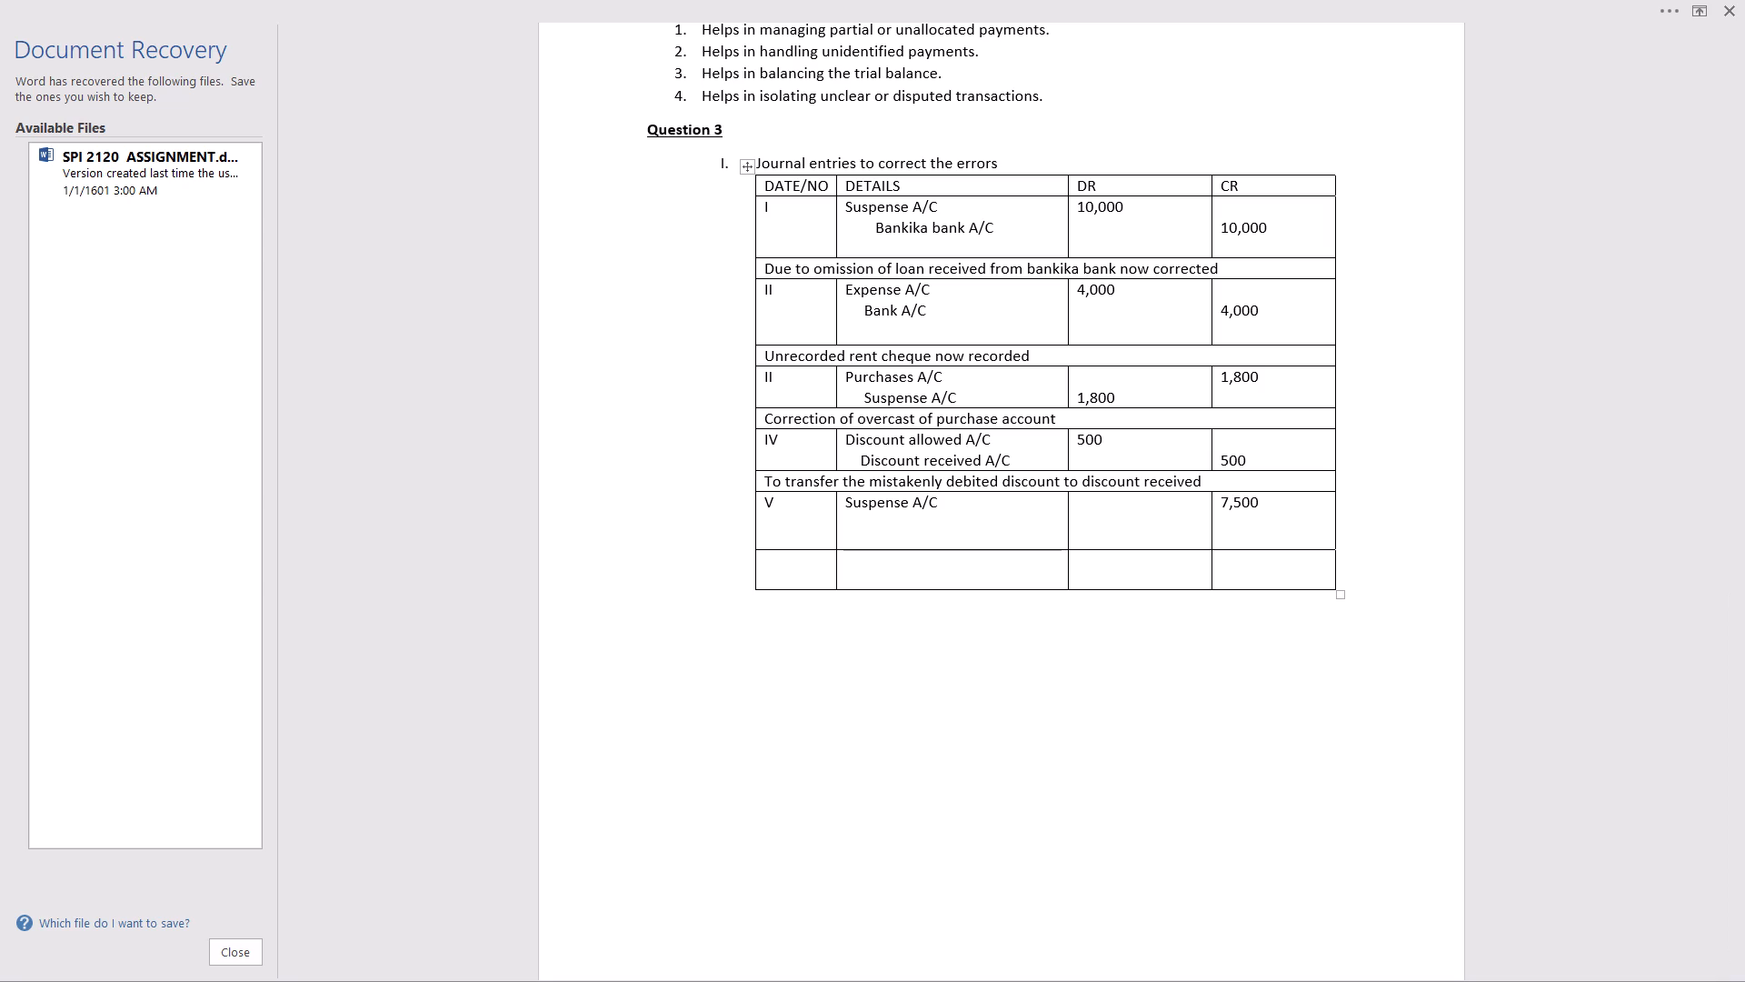
click(910, 552)
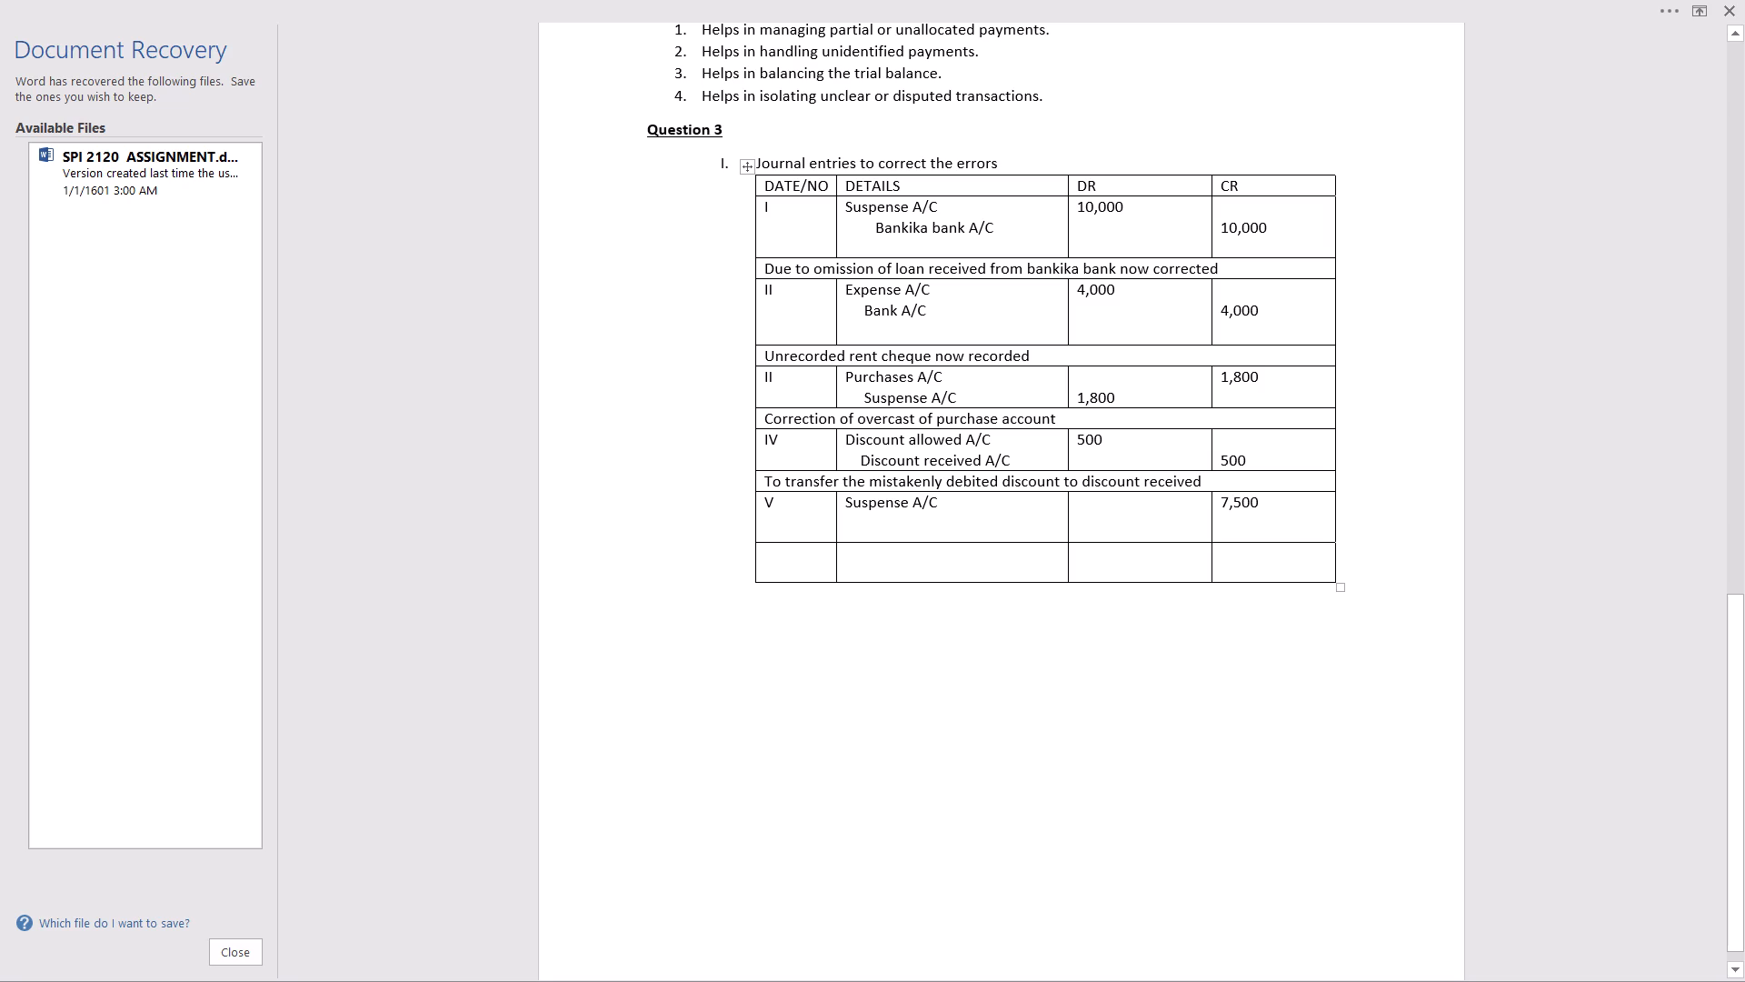
key(space)
key(space)
key(space)
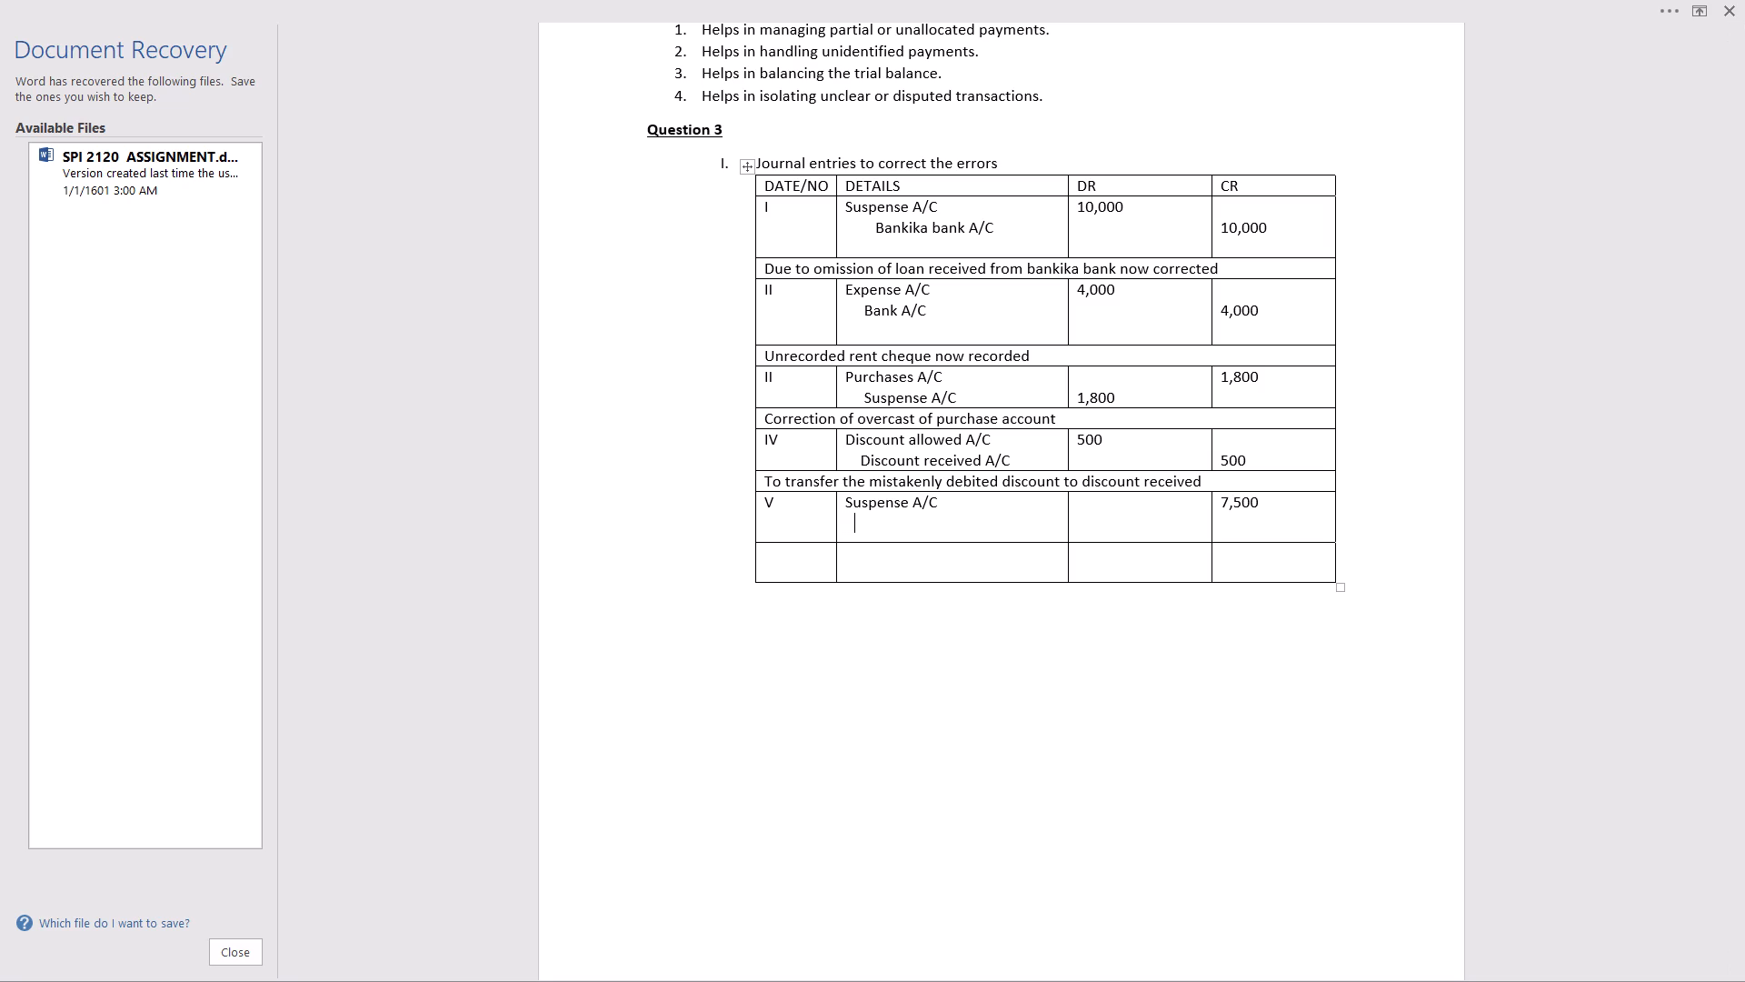
key(space)
key(space)
key(space)
key(space)
key(space)
key(space)
key(space)
text(sales)
key(space)
key(shift+a)
text(/C)
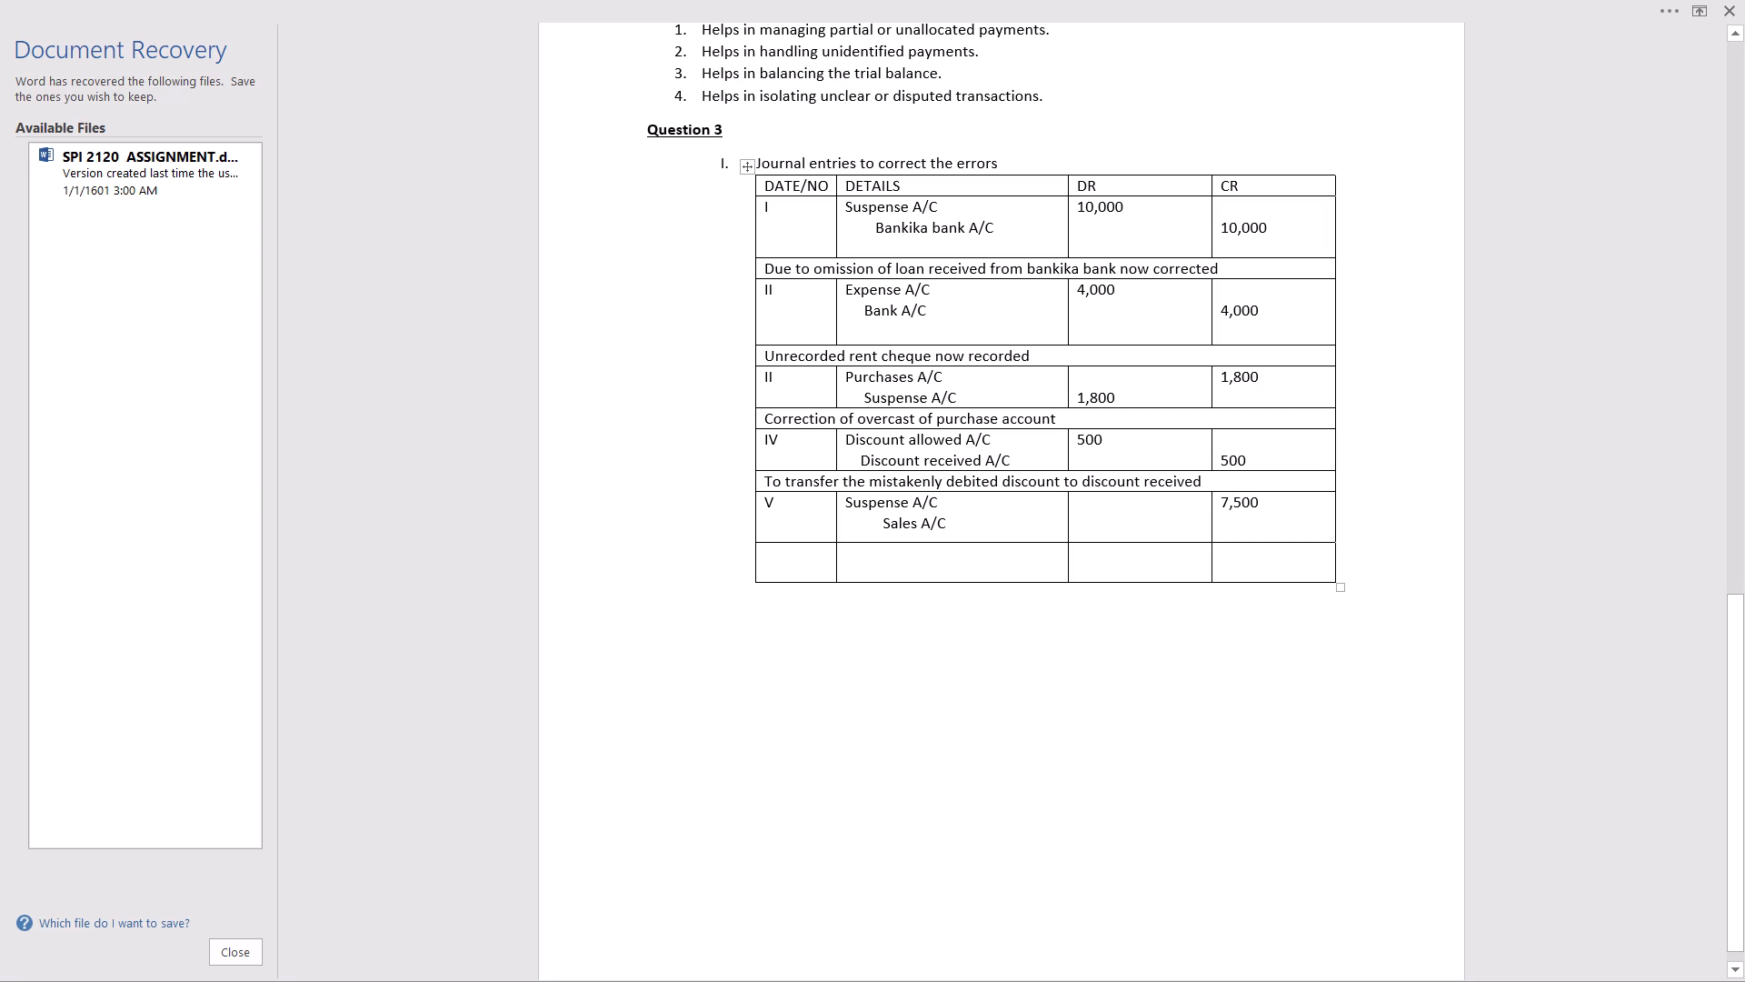
Enter 7,500 as the debit amount for entry V, on the second line level with Sales A/C.
click(1098, 526)
key(Return)
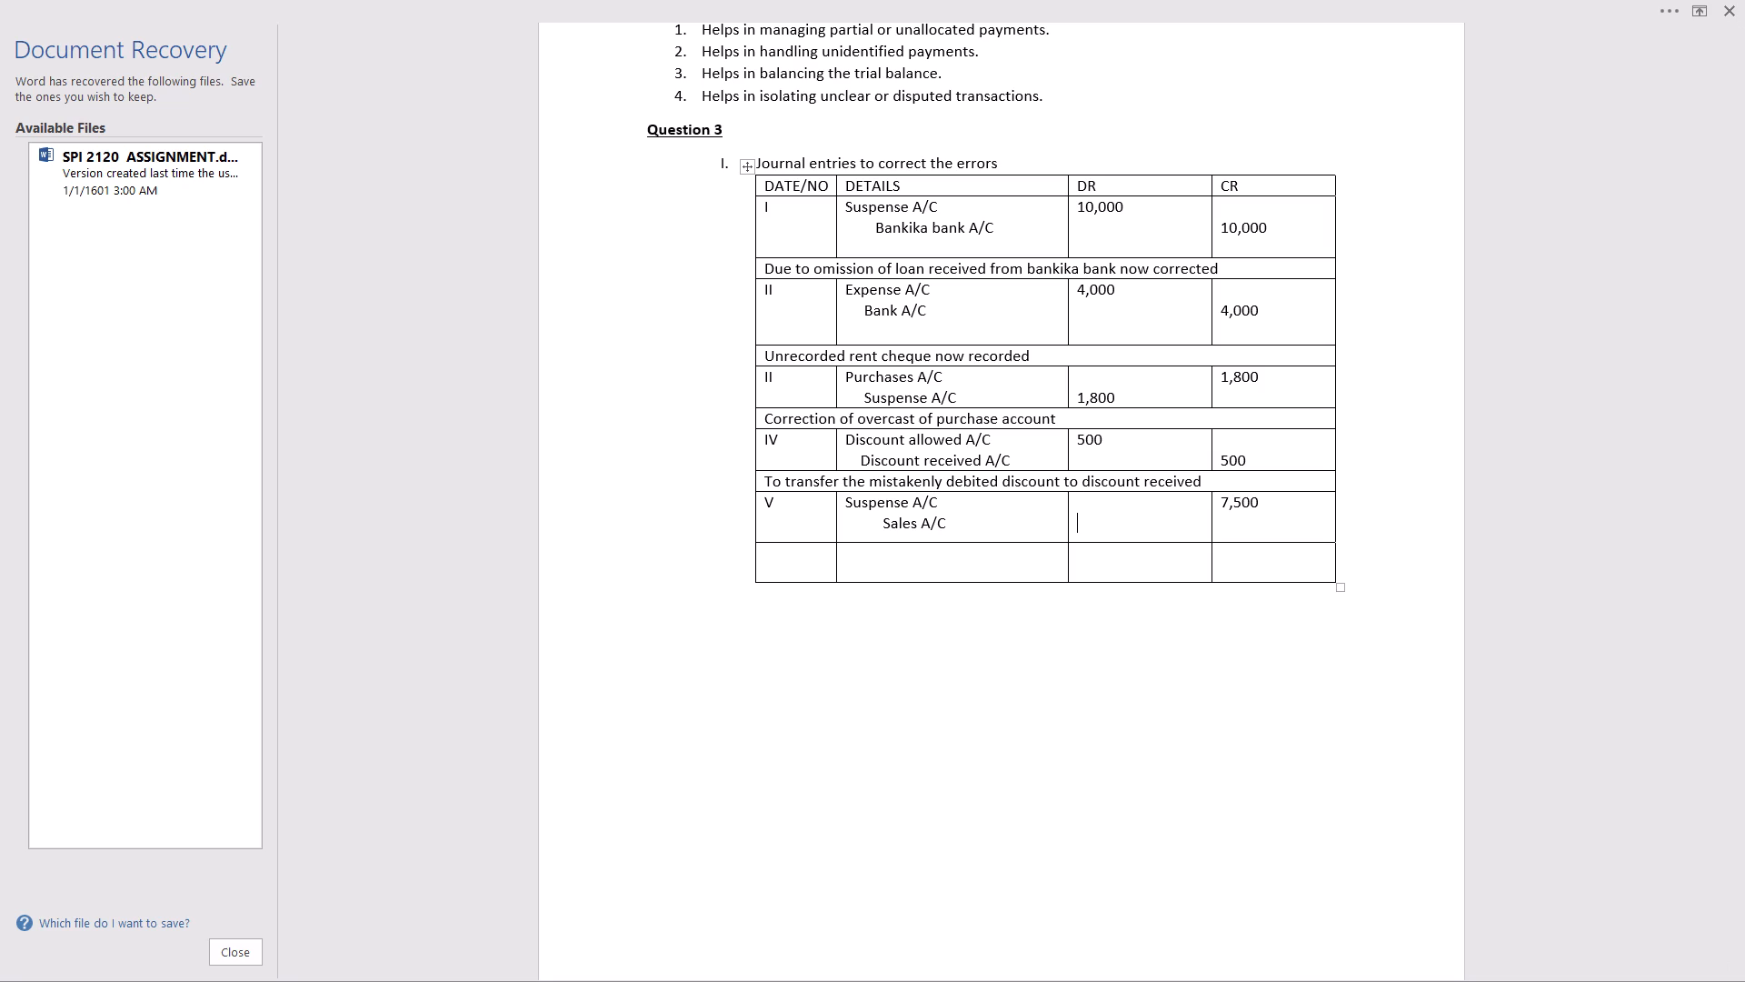
key(7)
text(,500)
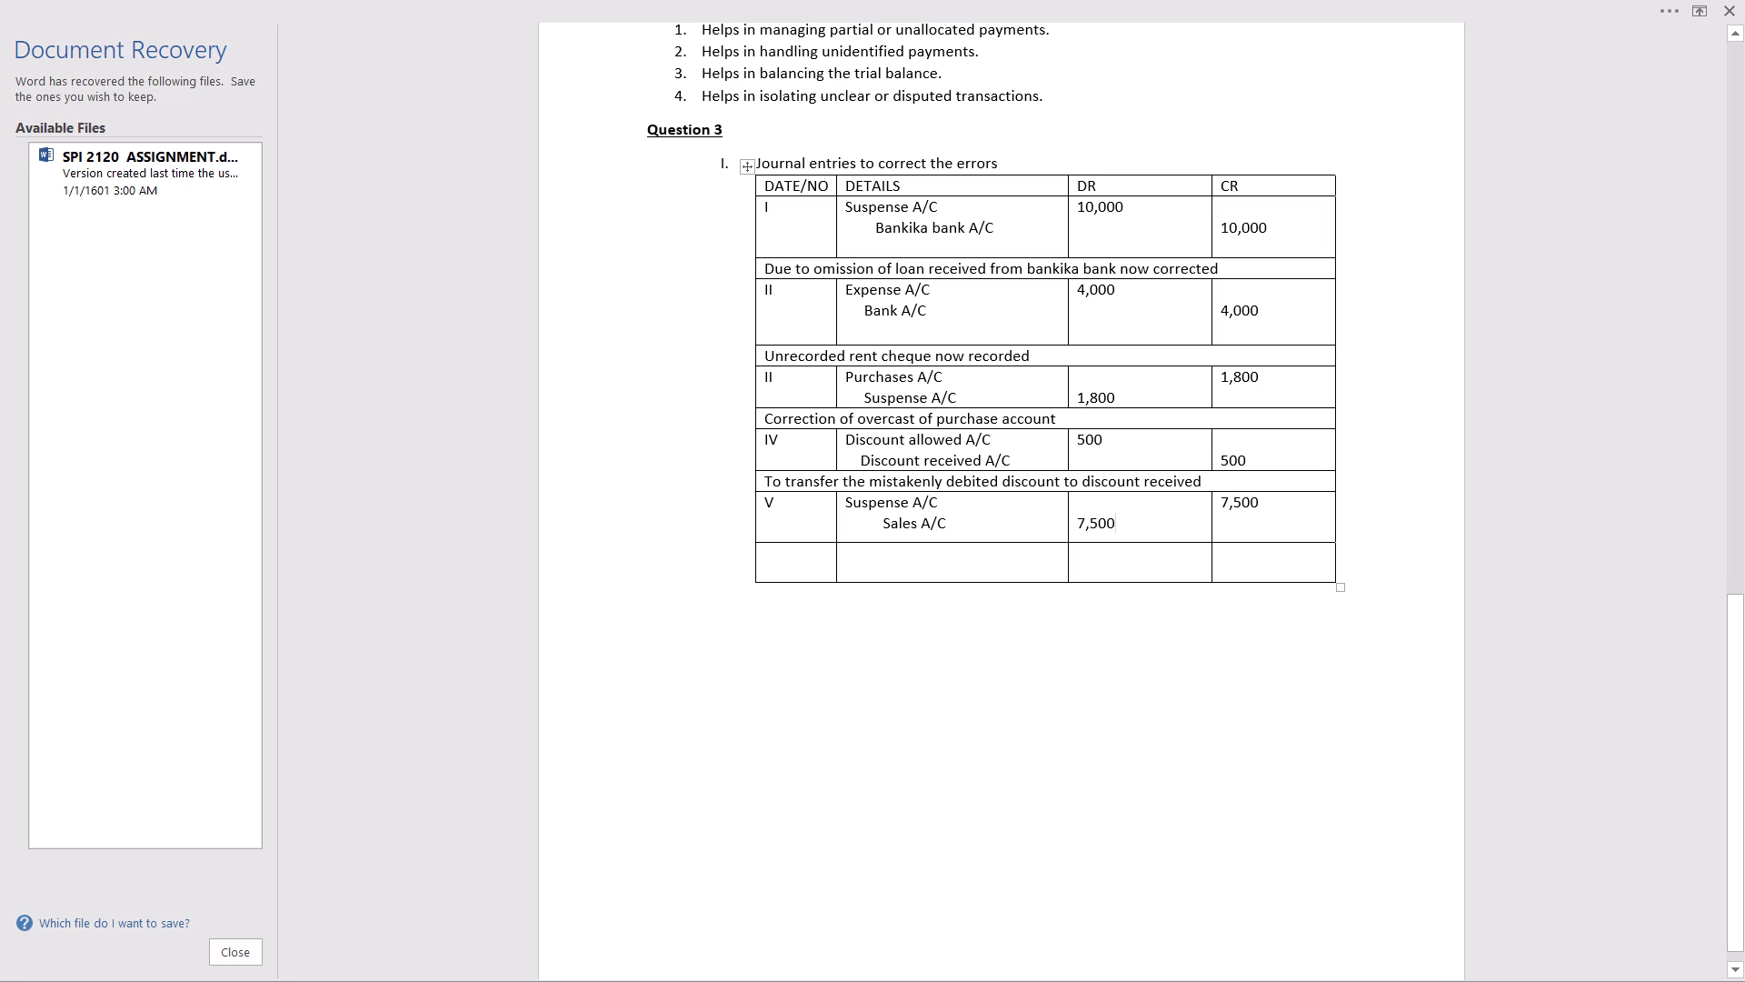
Reduce the height of the last blank row, below entry V, to about one text line.
drag(853, 579, 850, 568)
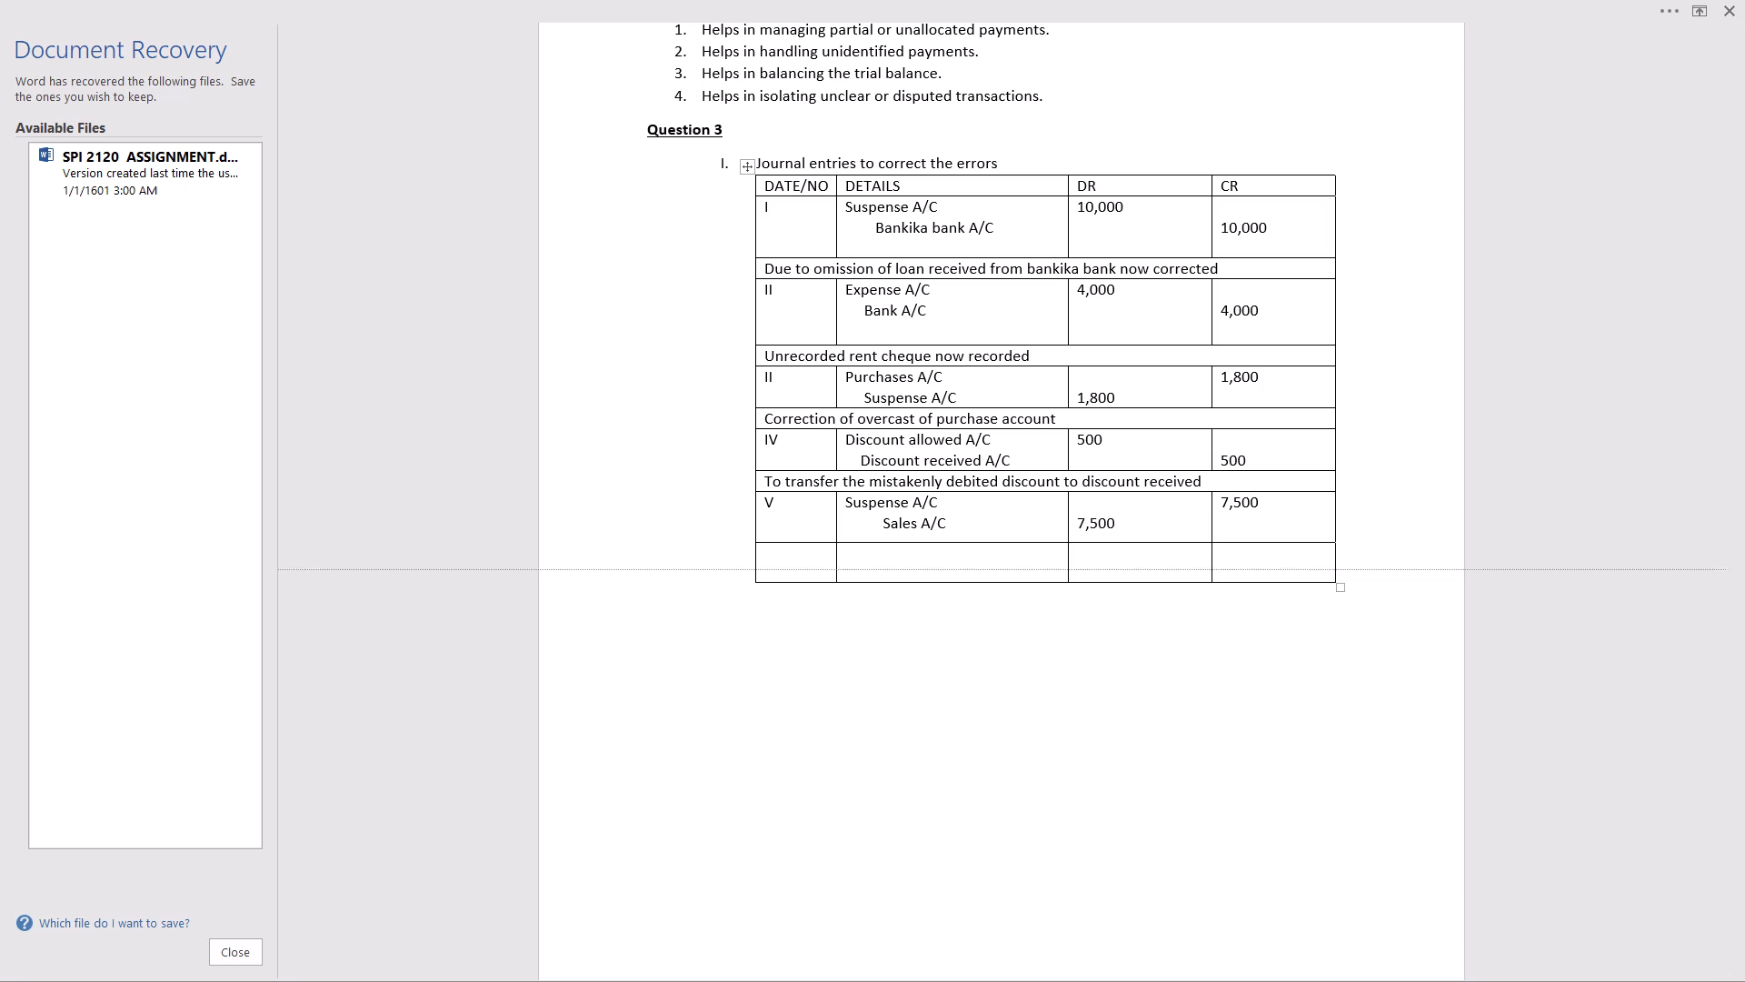
drag(850, 568, 850, 562)
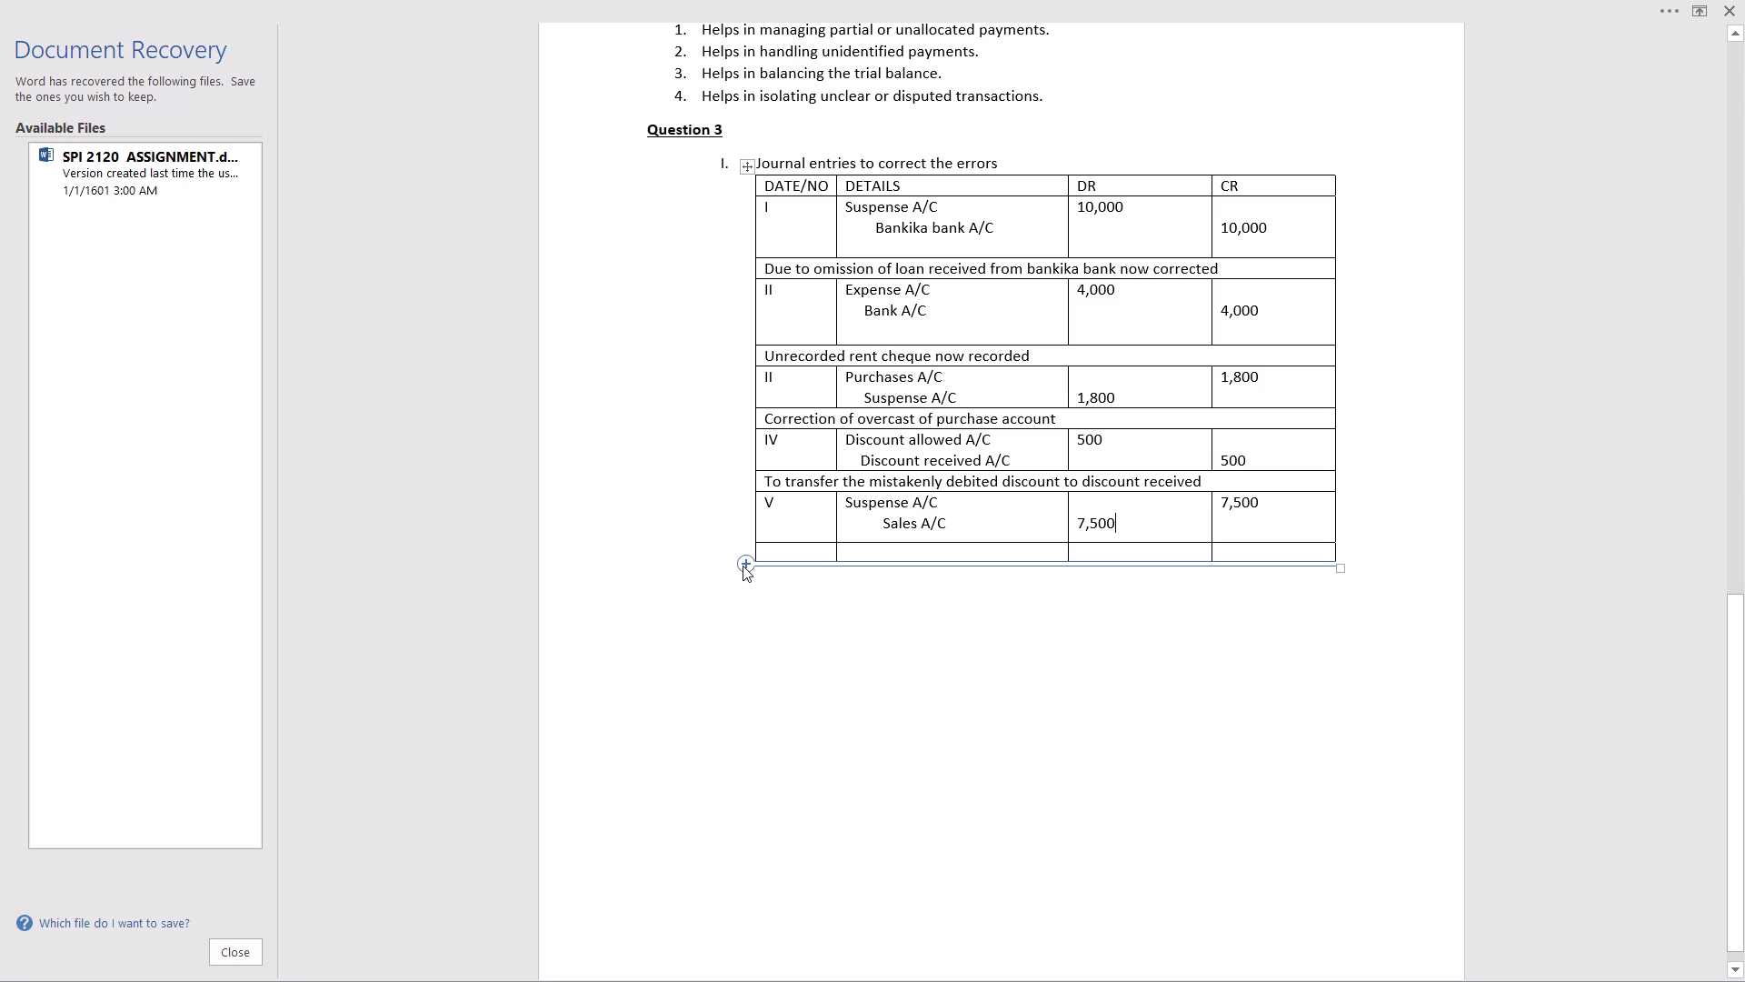
Add four more blank rows at the bottom of the journal table.
click(743, 566)
click(743, 566)
click(743, 566)
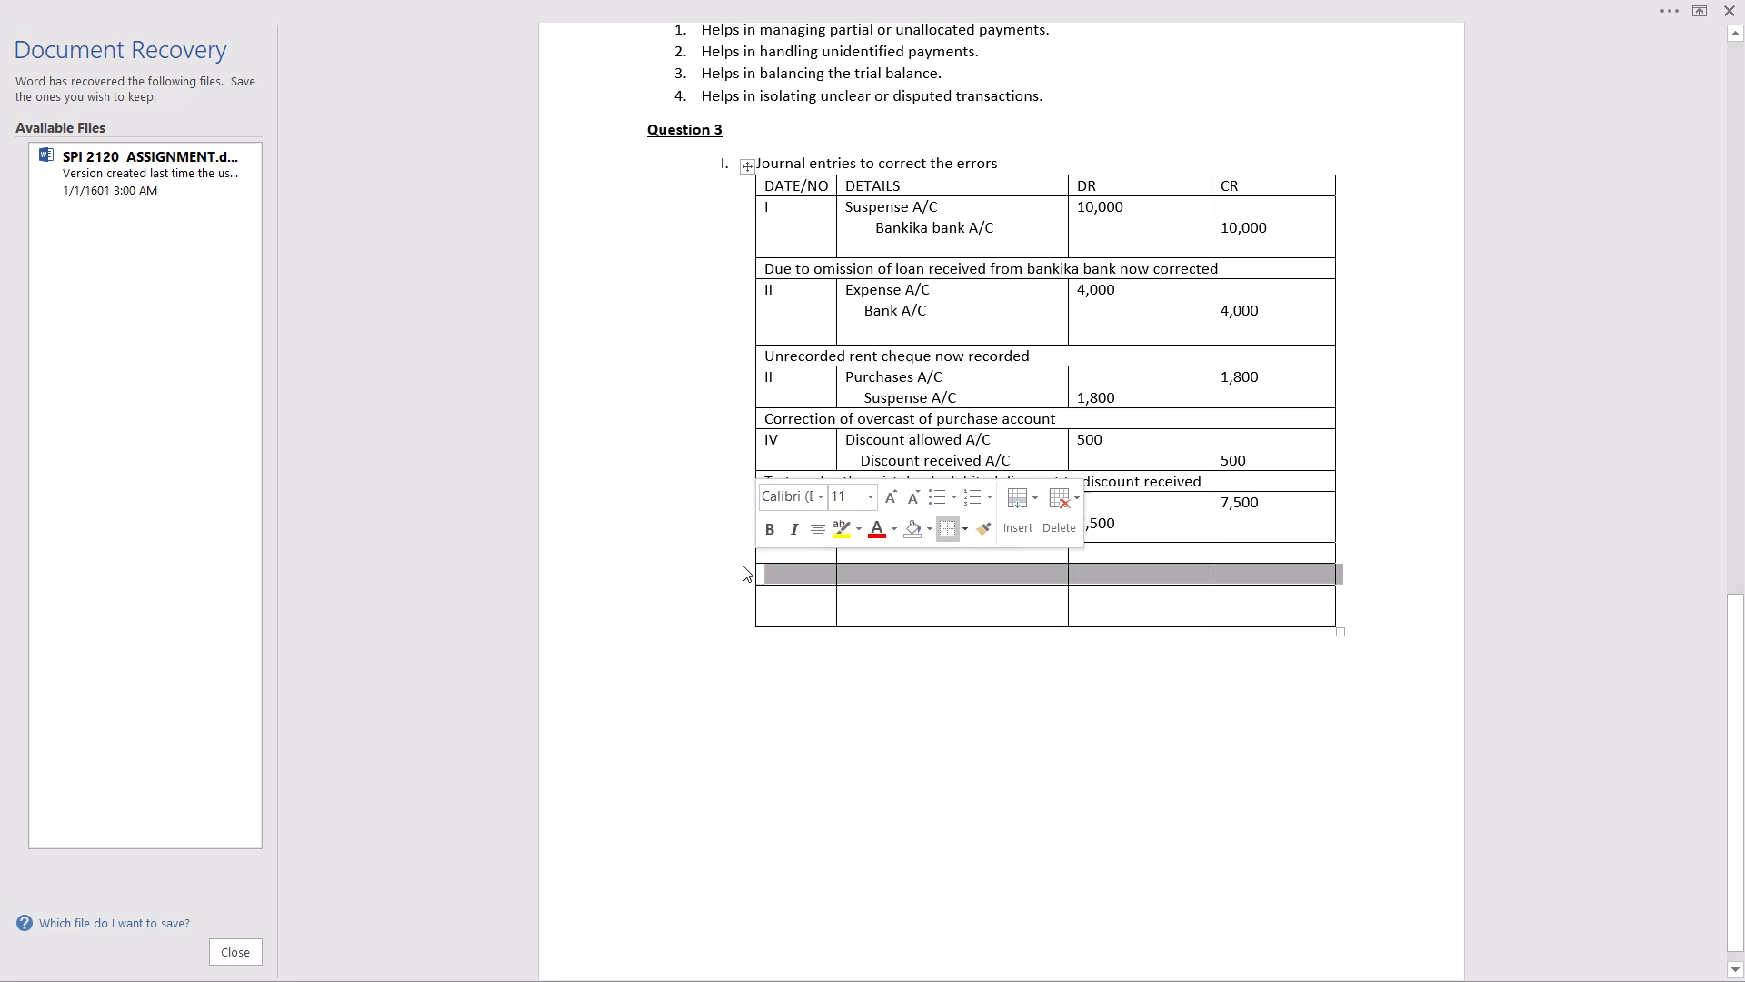
click(743, 566)
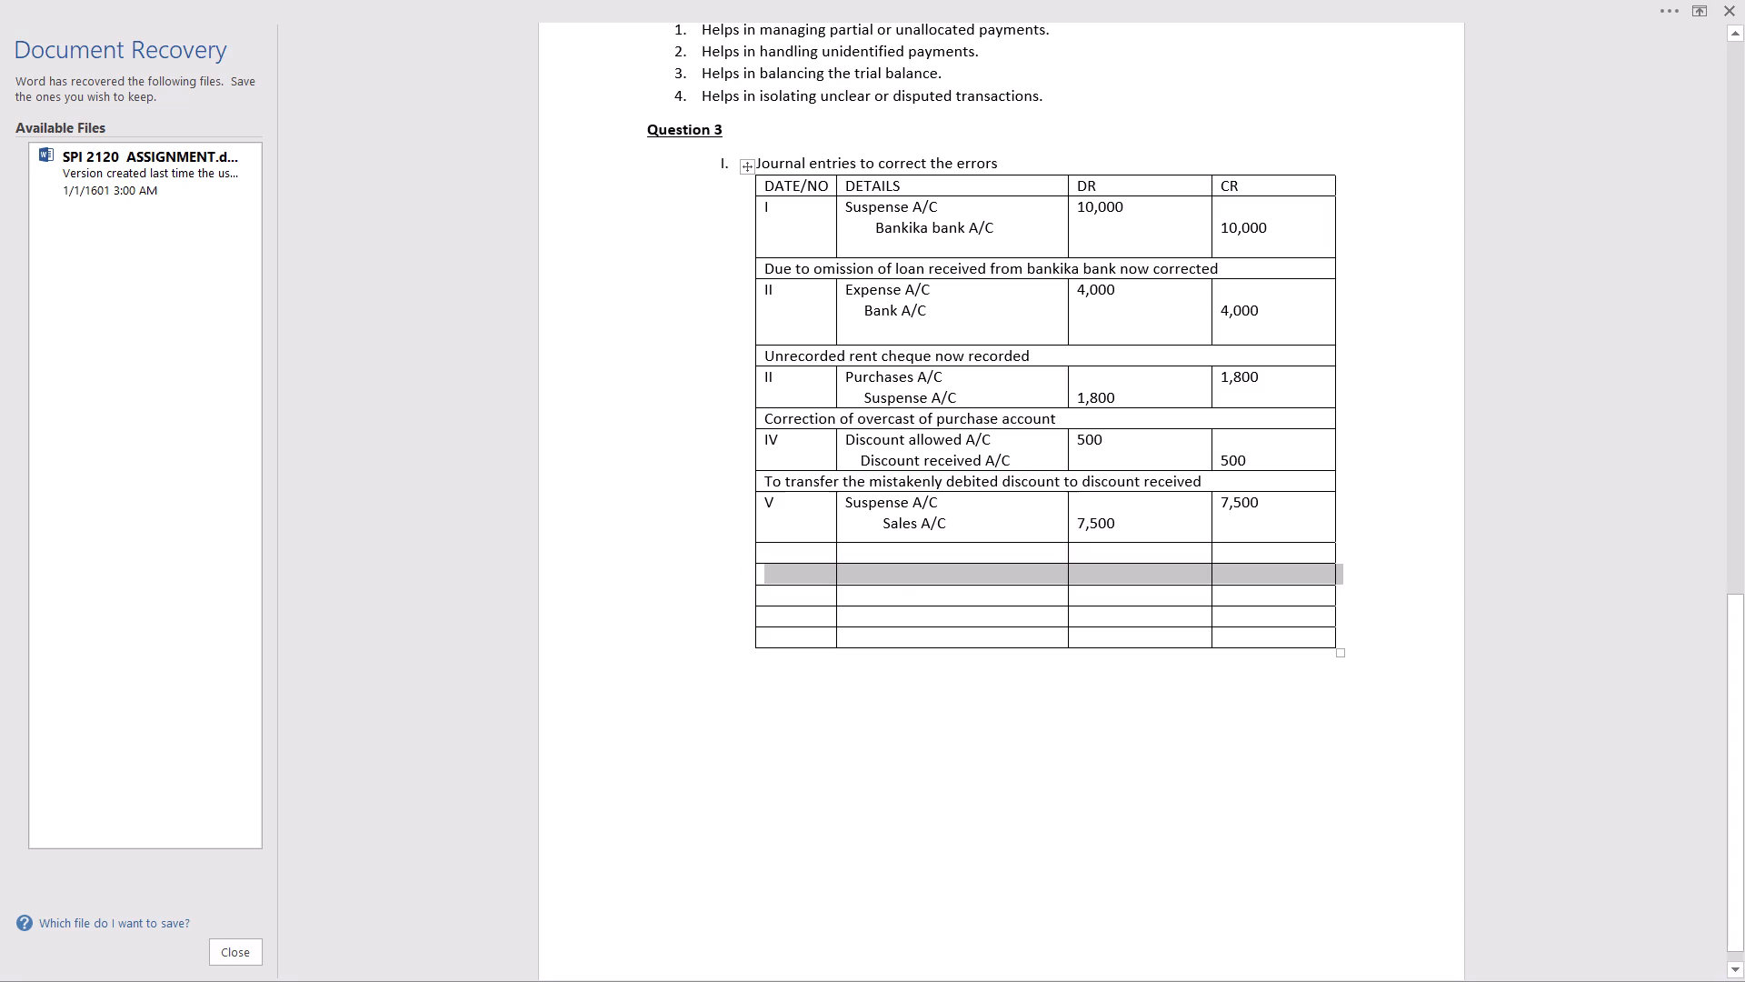
Merge the four cells of the blank row directly below entry V into a single narration cell.
click(916, 556)
drag(797, 556, 858, 554)
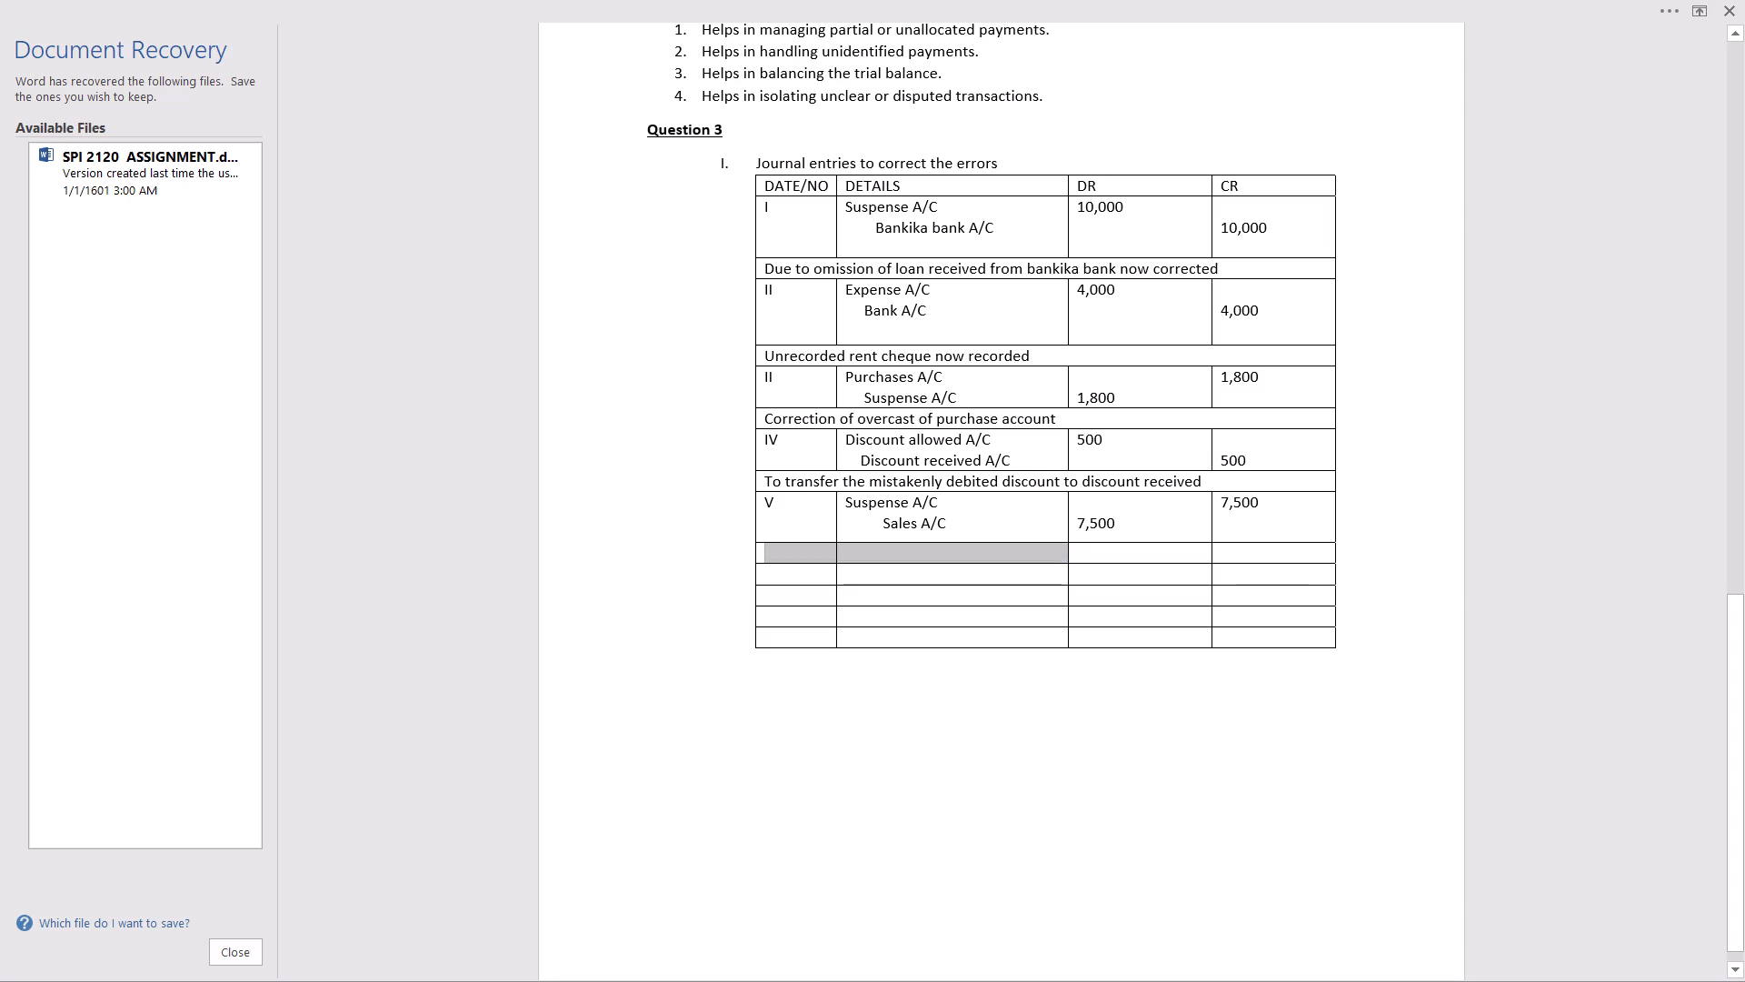
drag(858, 554, 1256, 554)
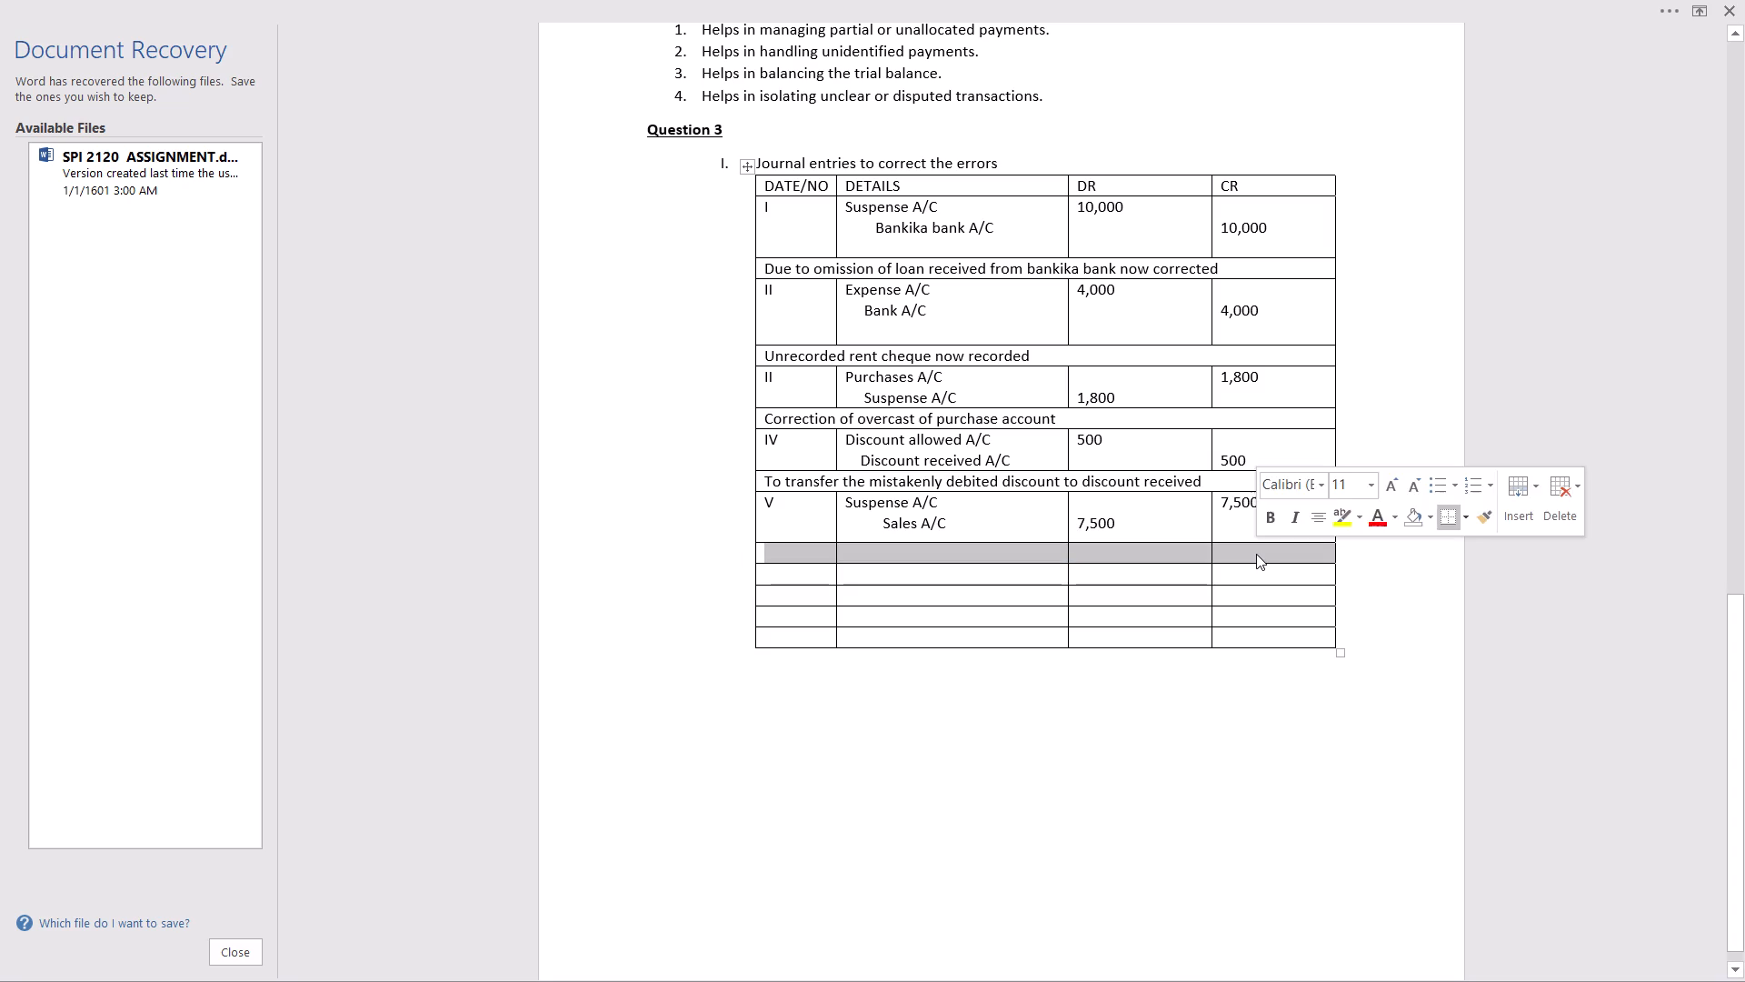
right_click(1256, 554)
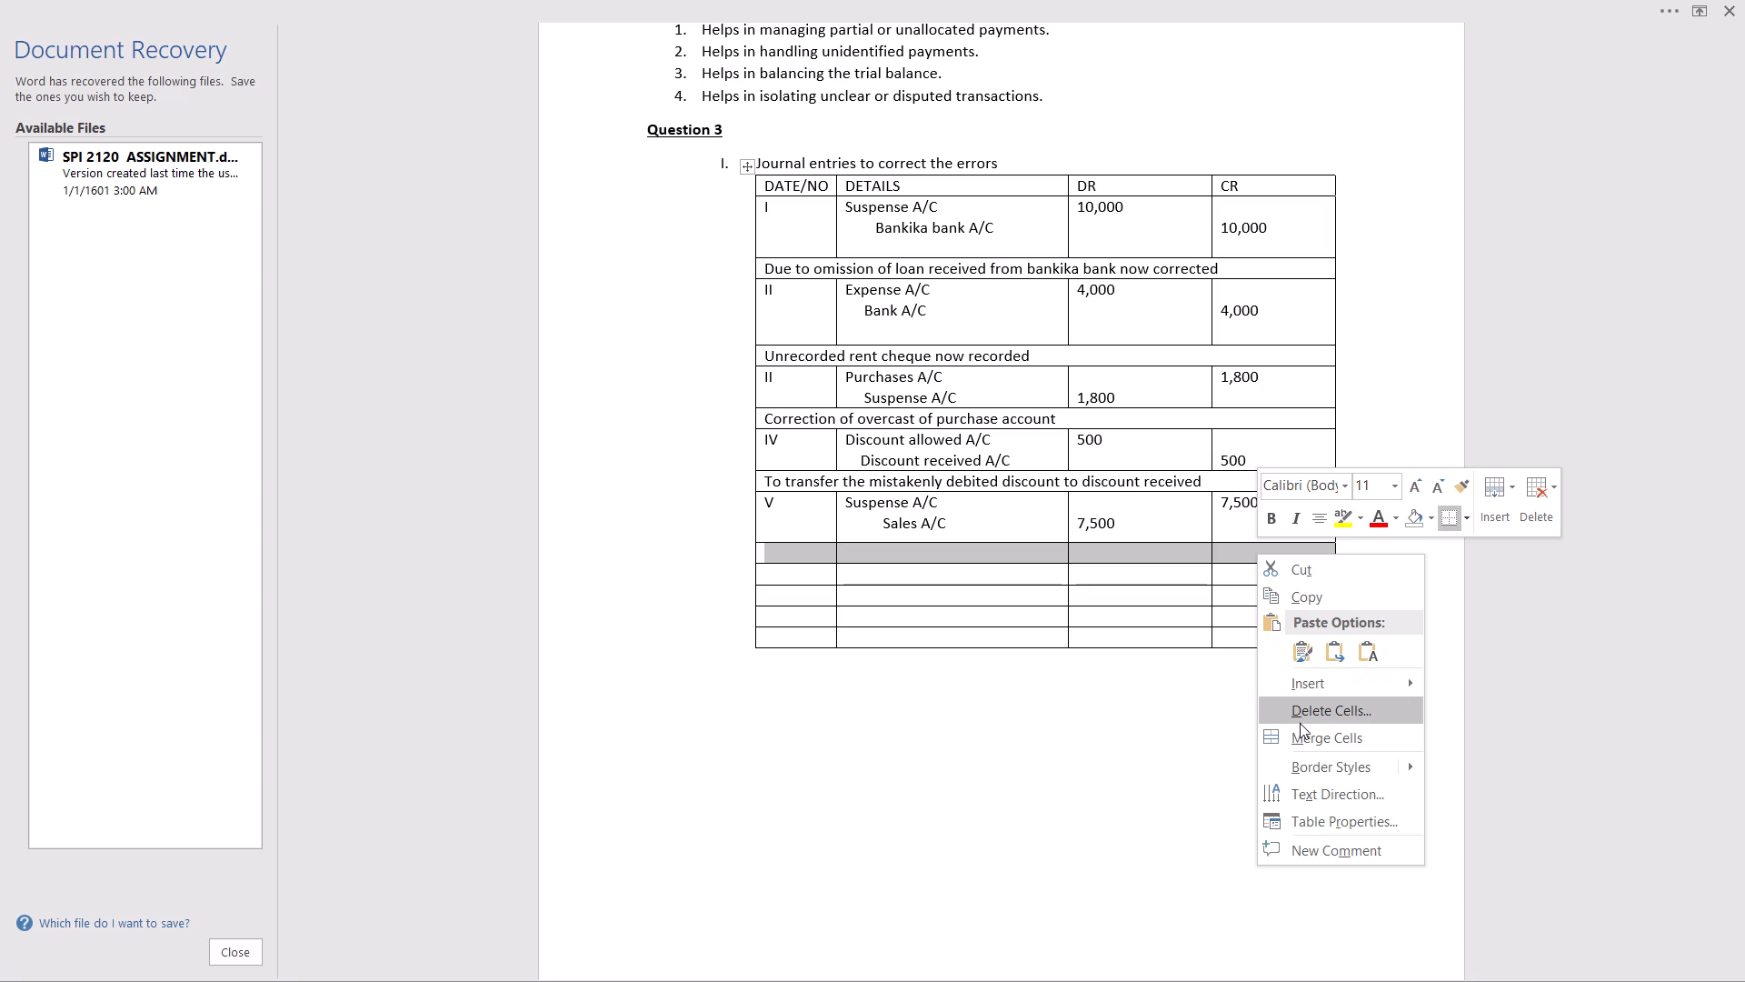
click(1304, 737)
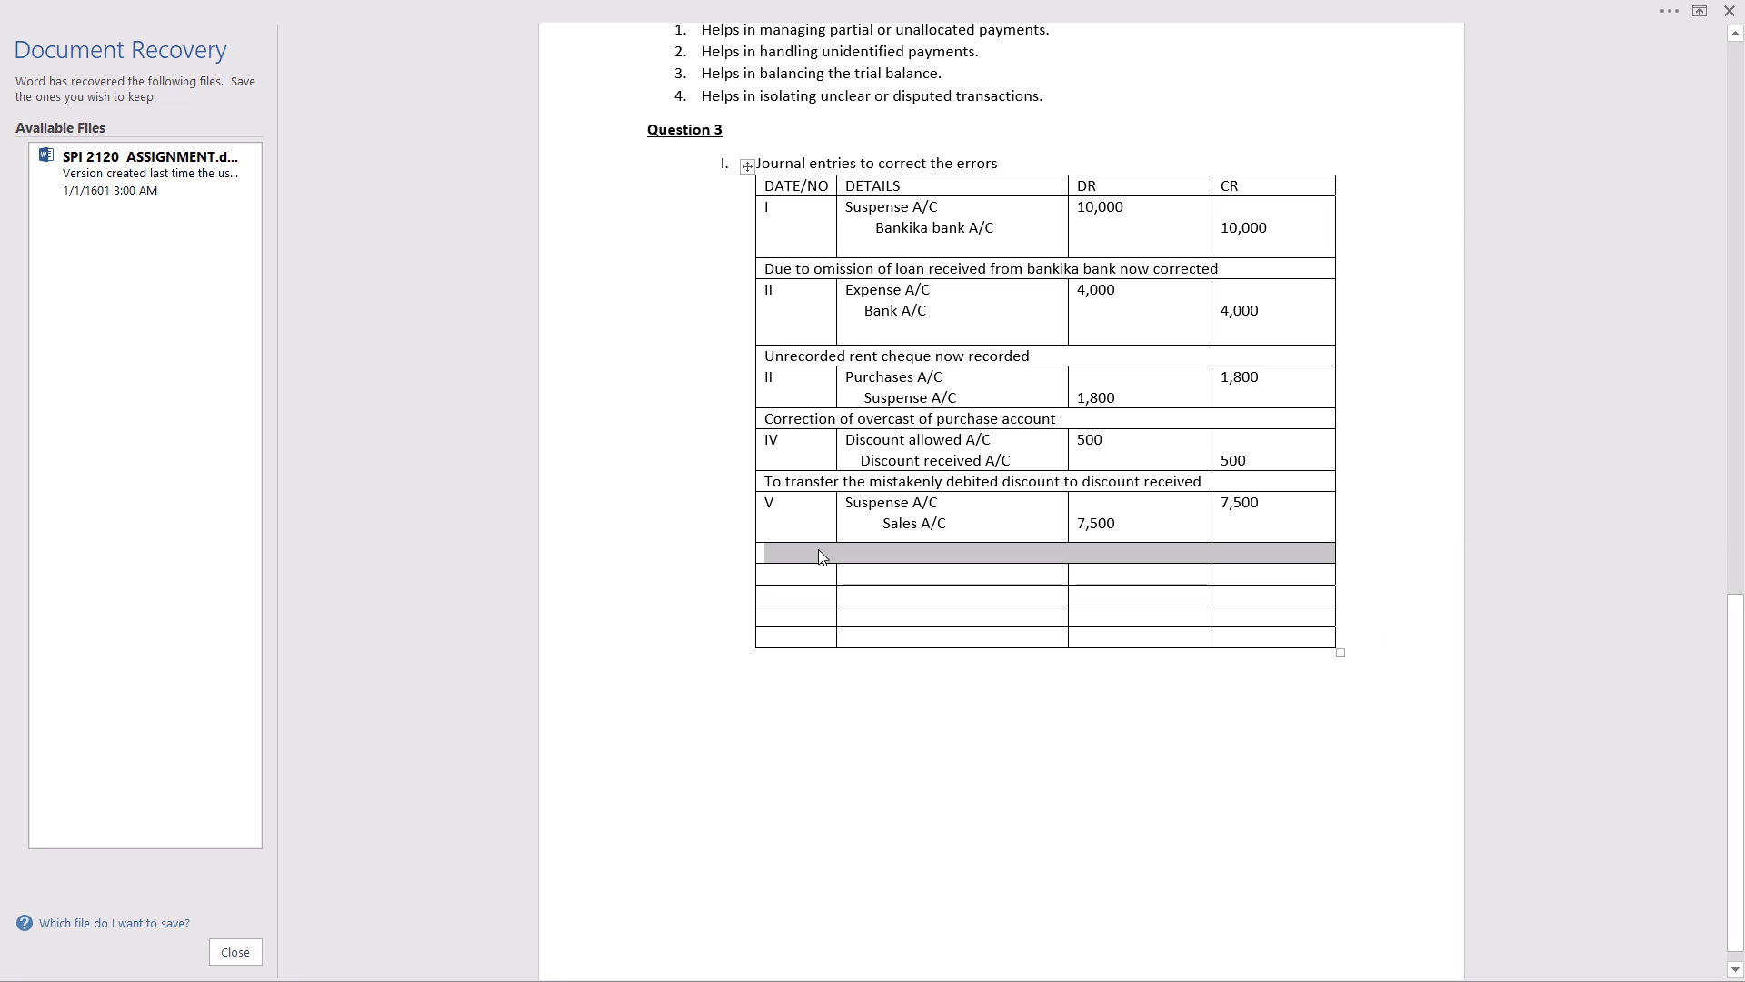
Enter the narration "To correct the overcasting of sales account ." in the merged row below entry V.
click(803, 552)
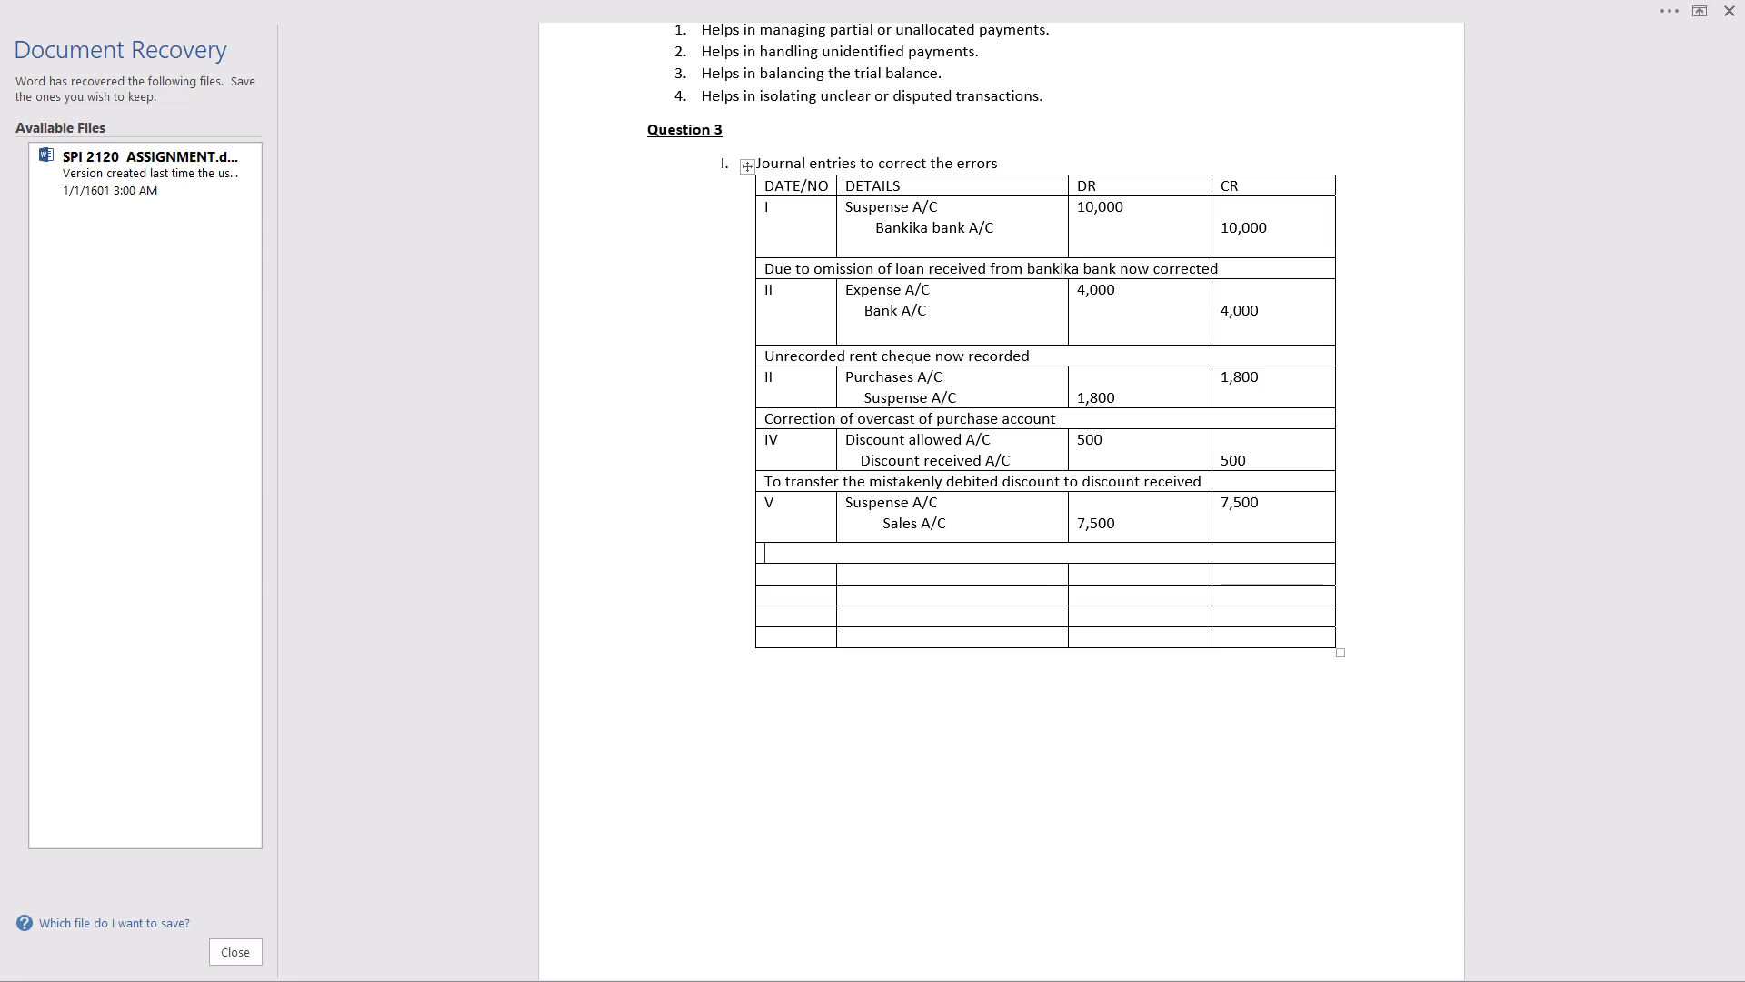
key(shift+t)
text(o correct the overcasting of sa)
text(les)
key(space)
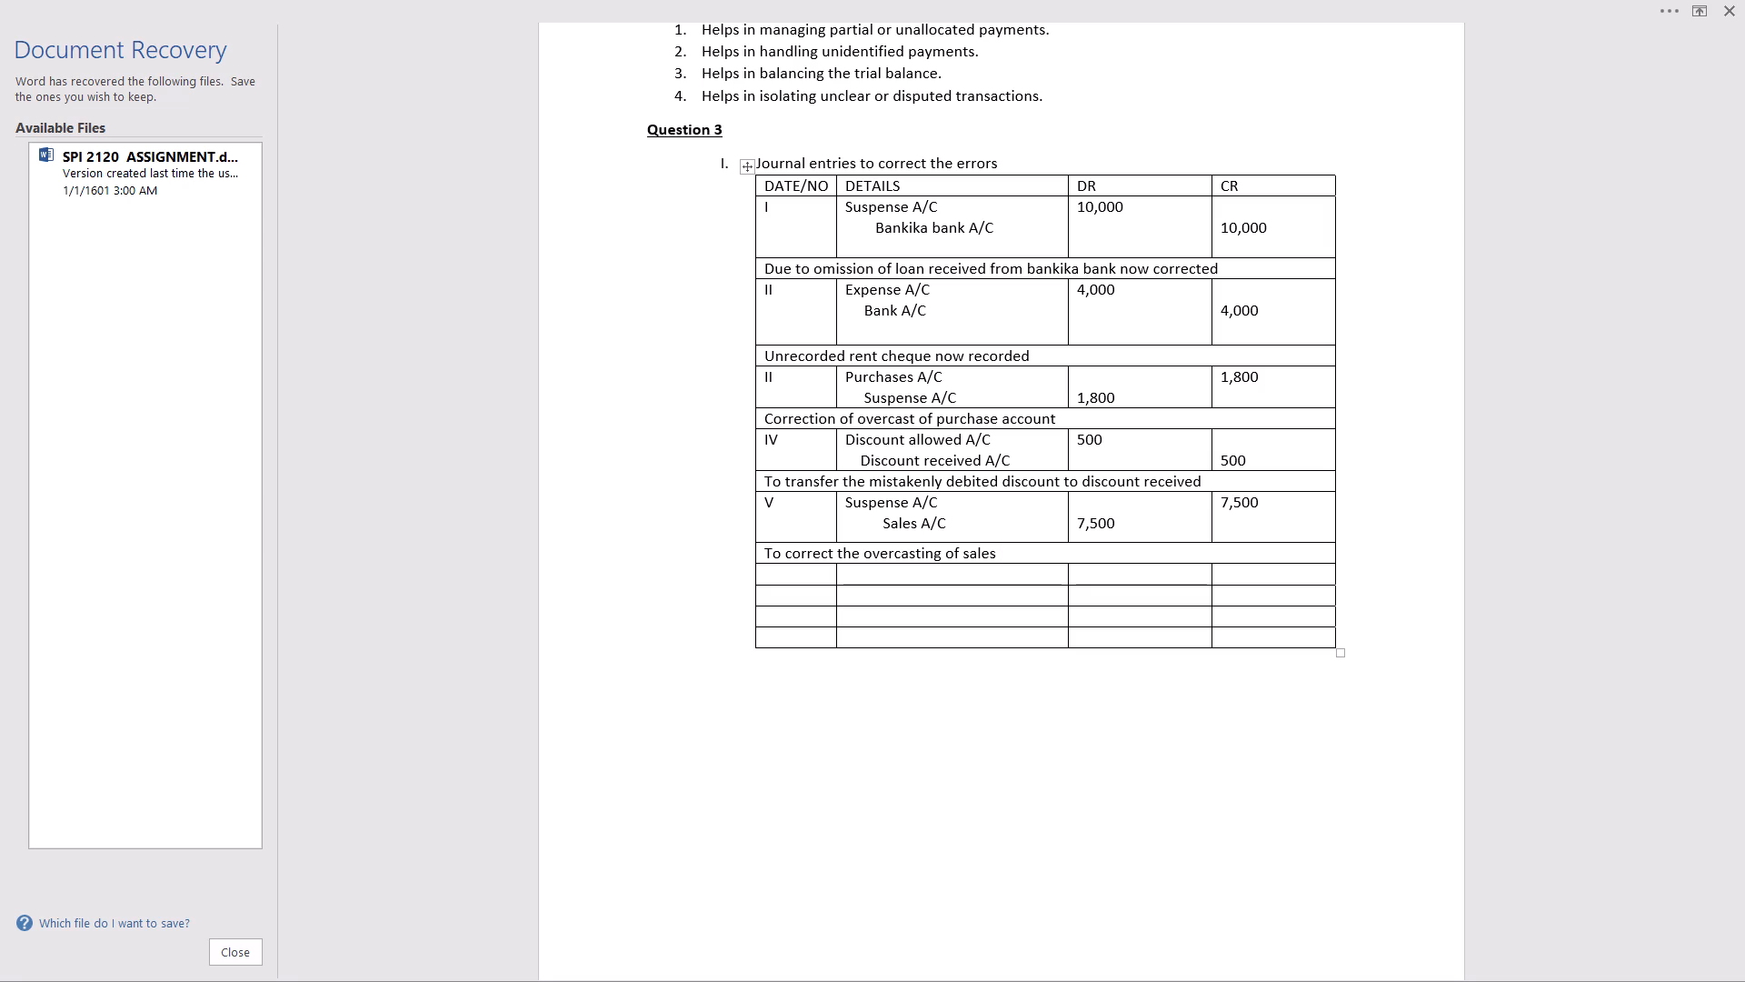
text(account)
key(space)
key(space)
key(BackSpace)
key(period)
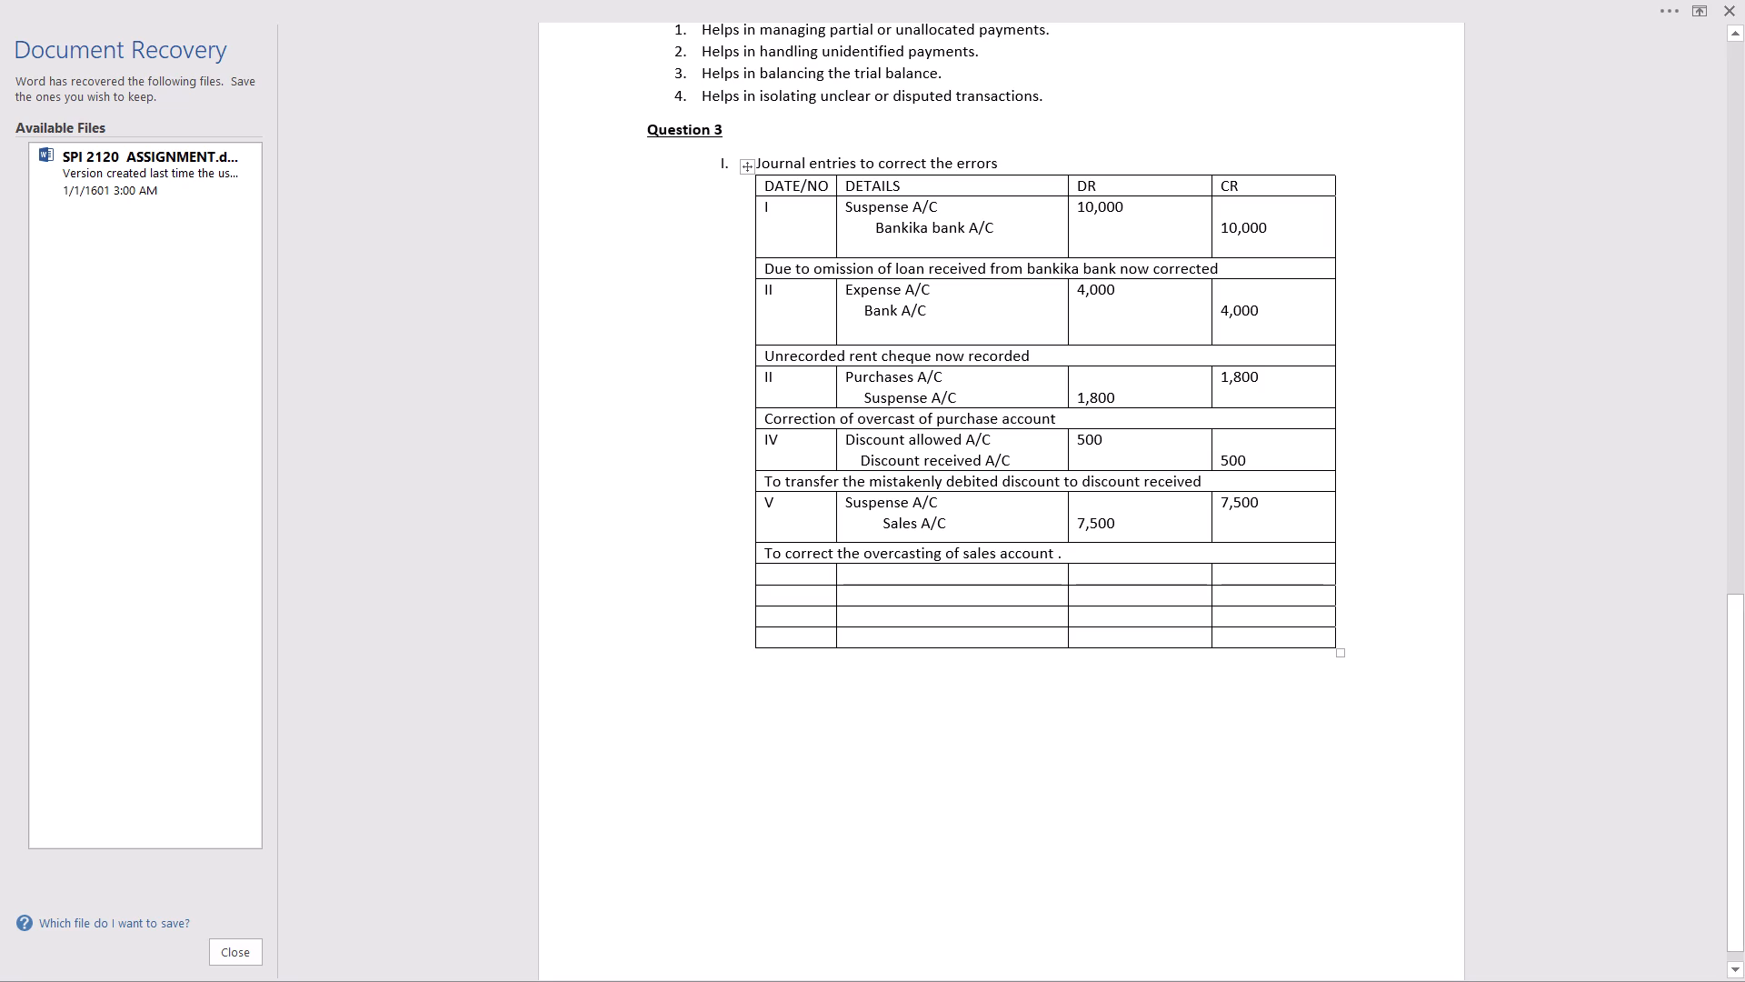
Add a full stop at the end of each of the four earlier narration rows in the journal table.
click(1202, 482)
key(period)
click(1075, 427)
key(period)
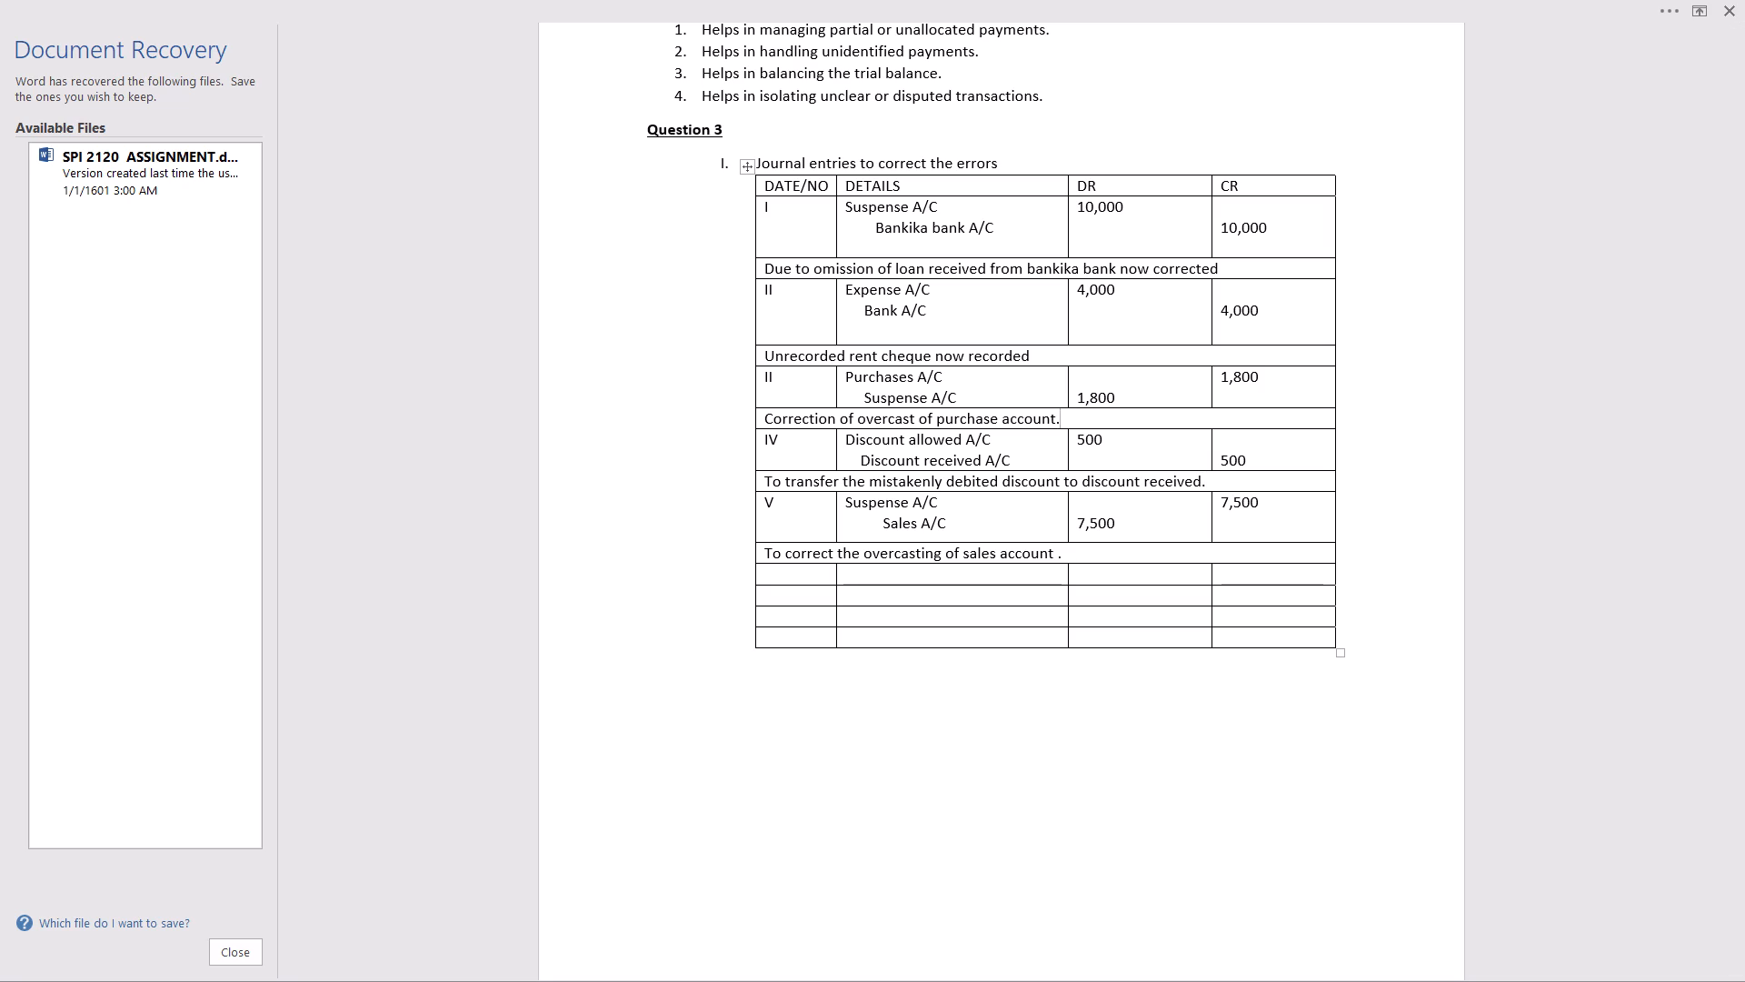
click(1053, 355)
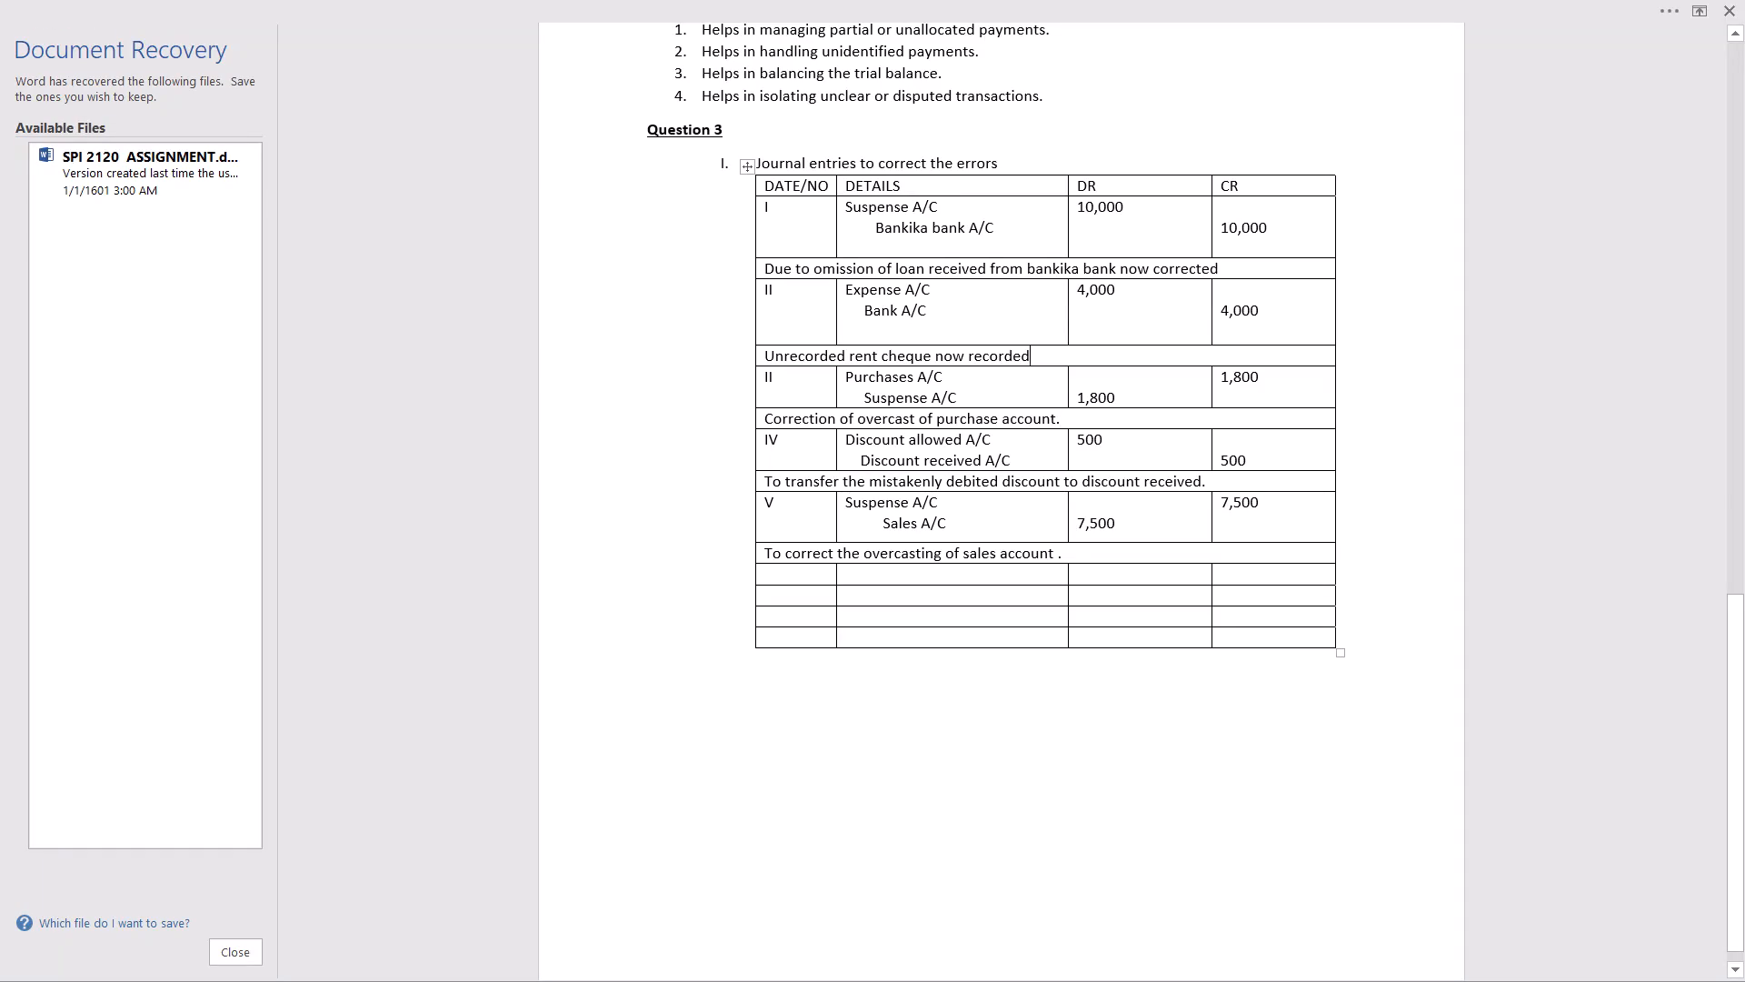
key(period)
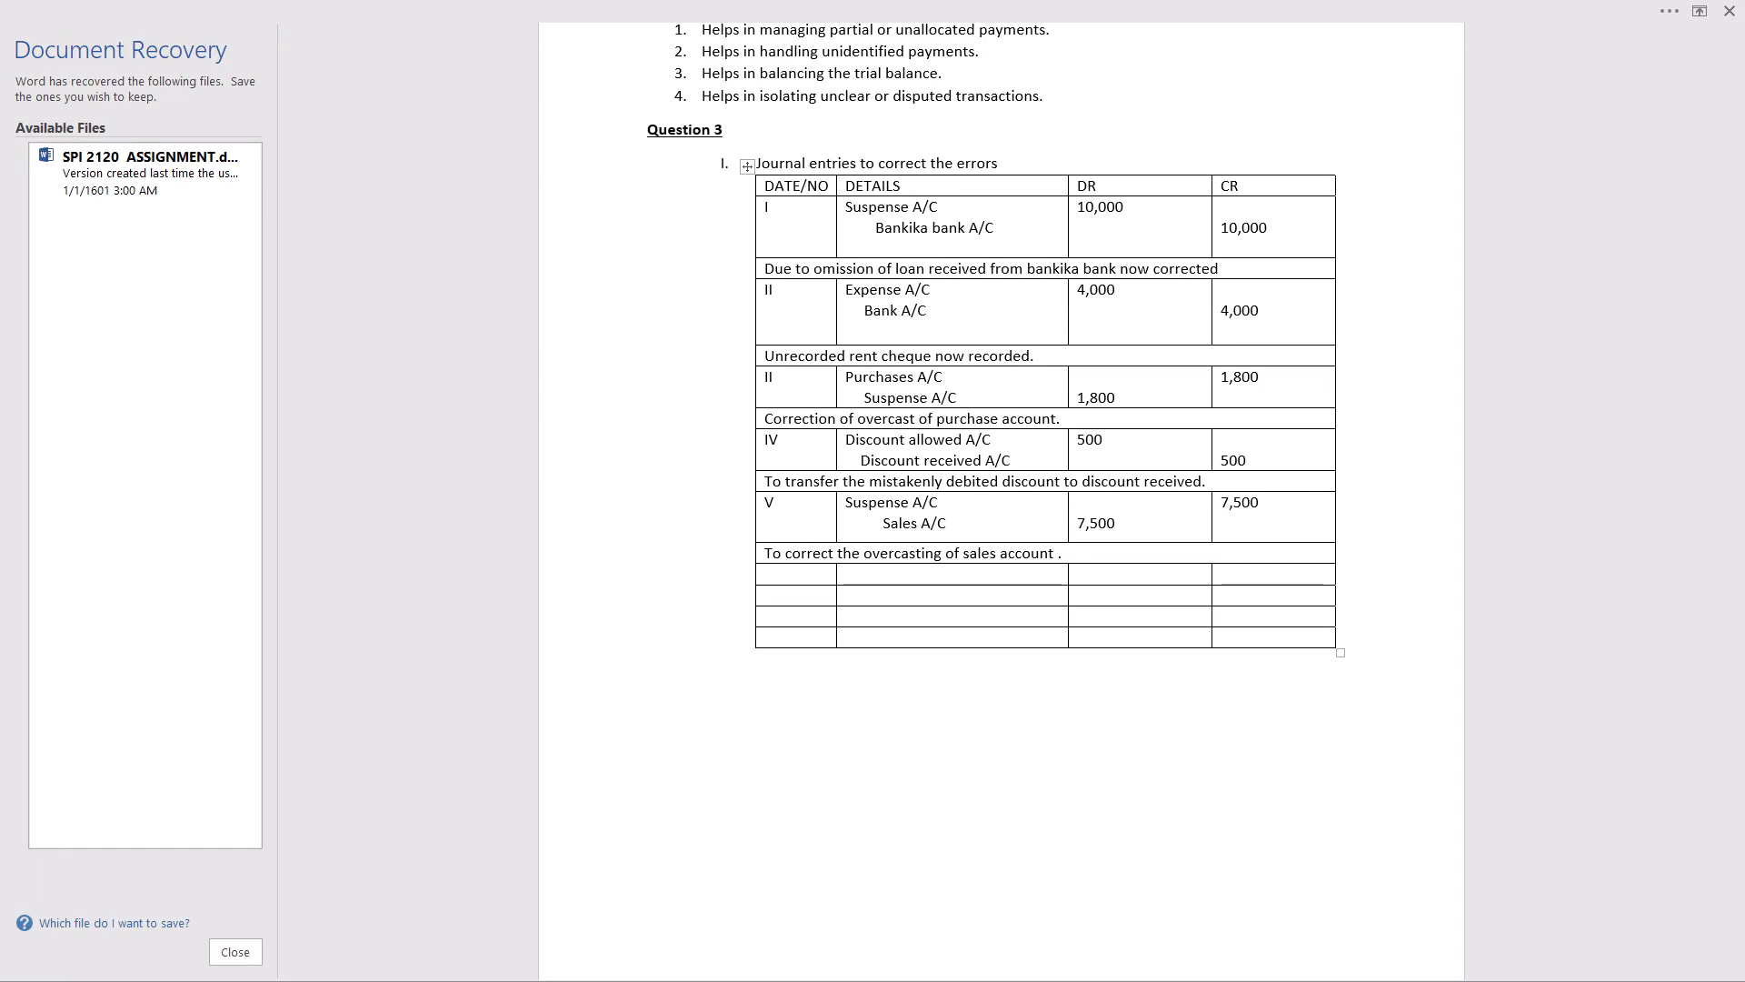
click(1235, 269)
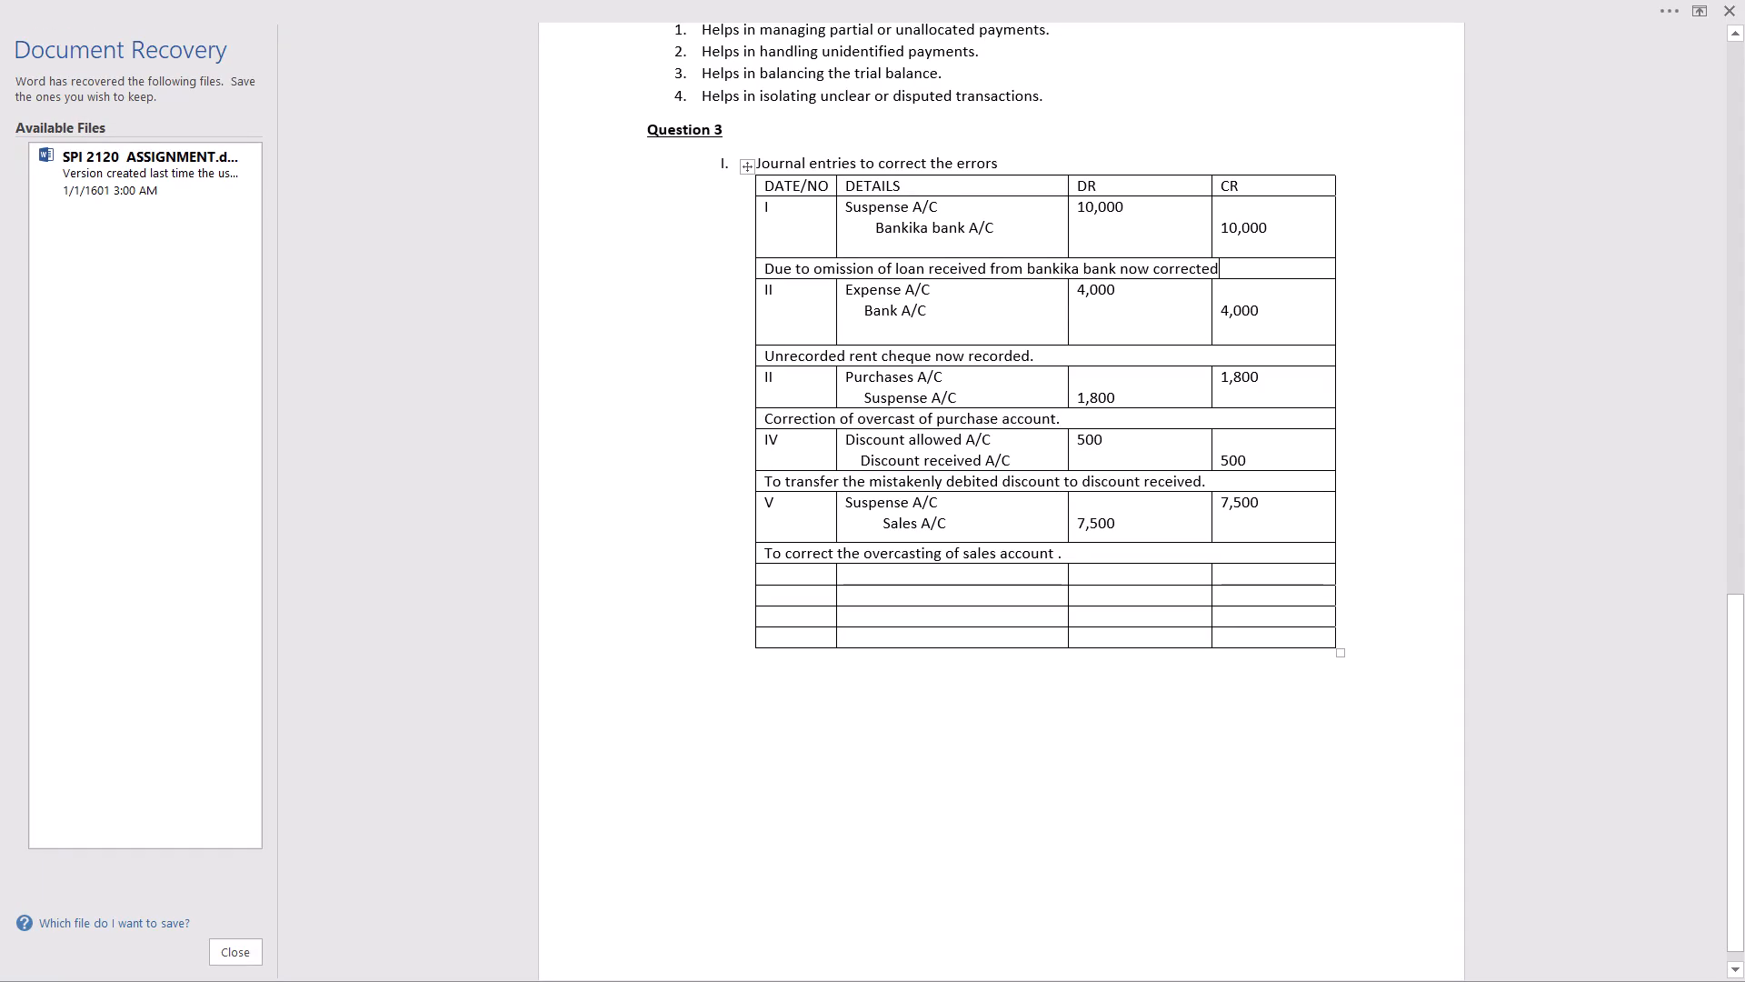
key(period)
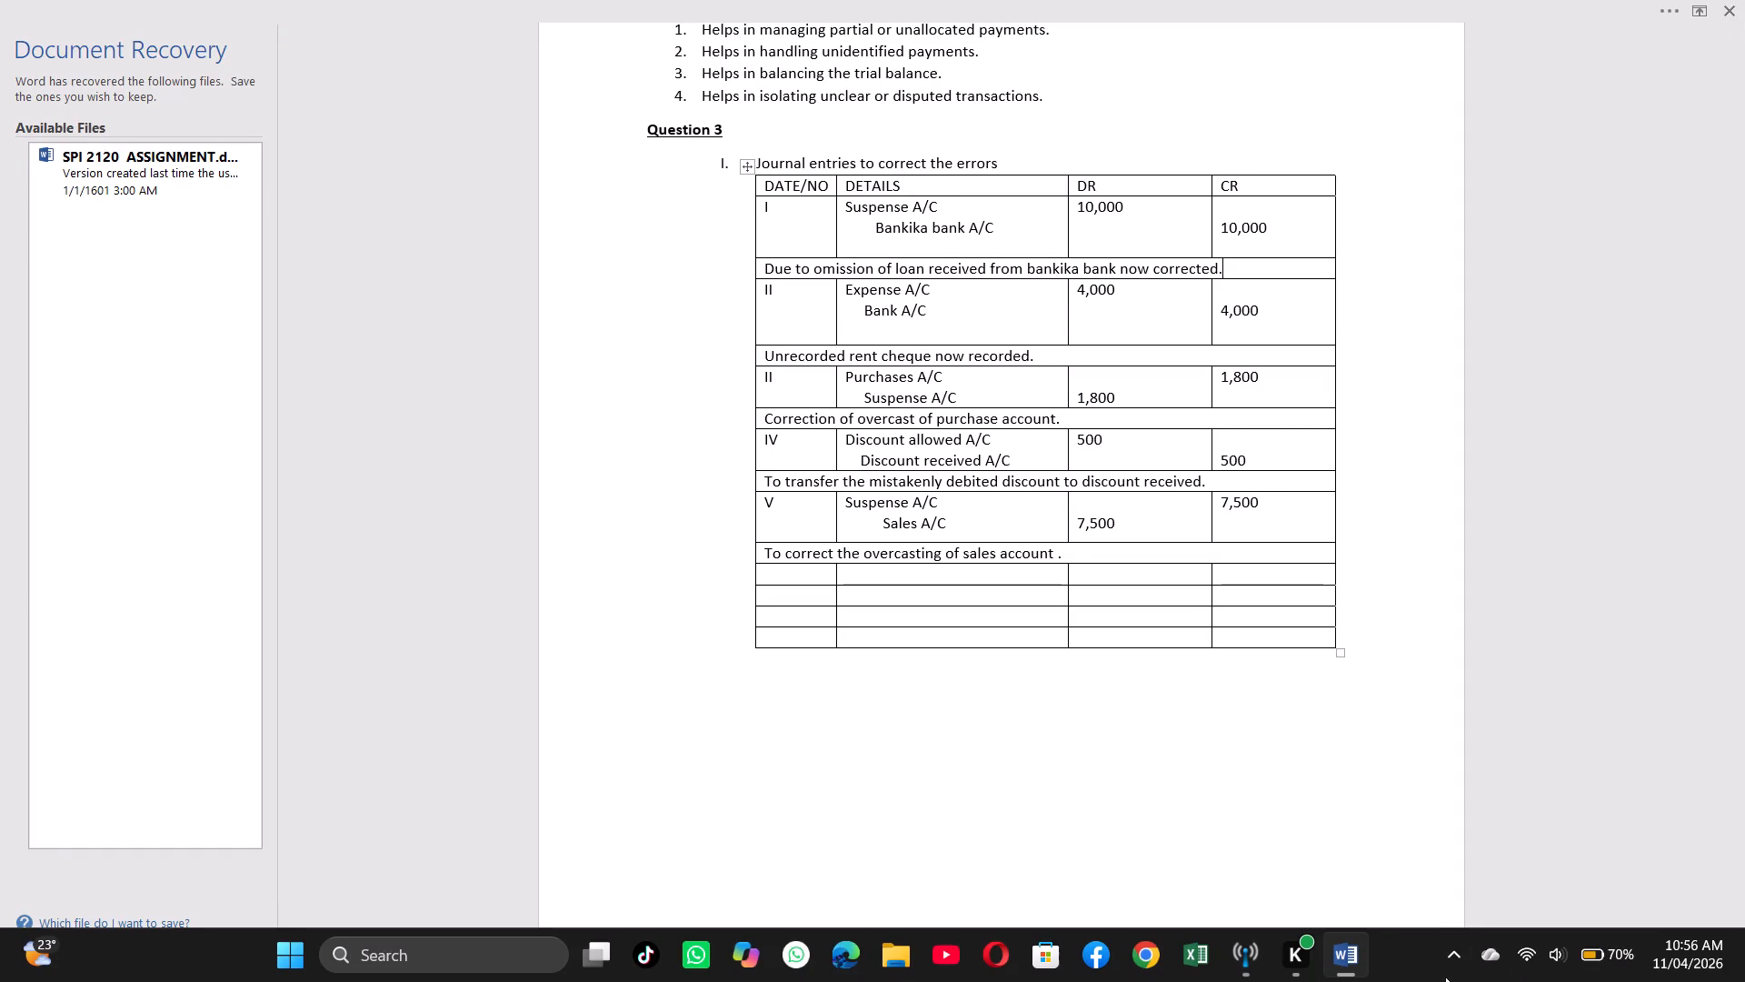